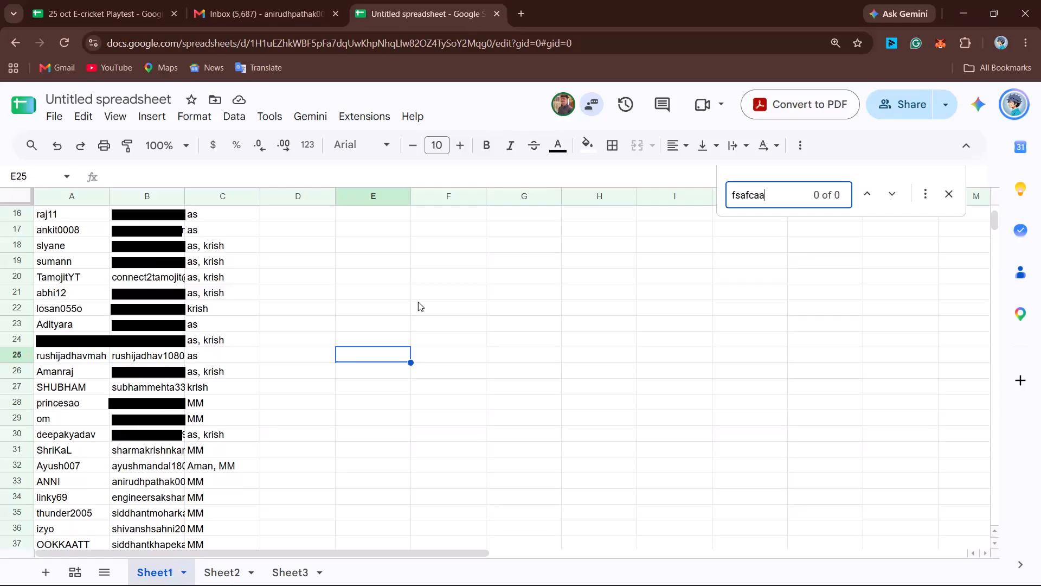
Close the search, switch to Brave, and paste the copied username and email list into Sheet3 of "cricket all stars data".
click(943, 195)
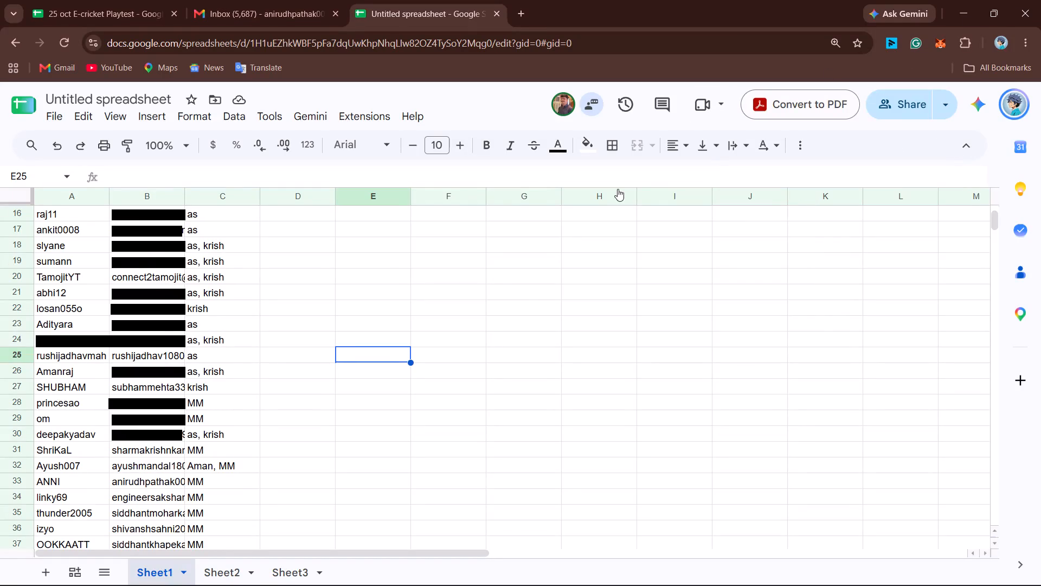
click(516, 575)
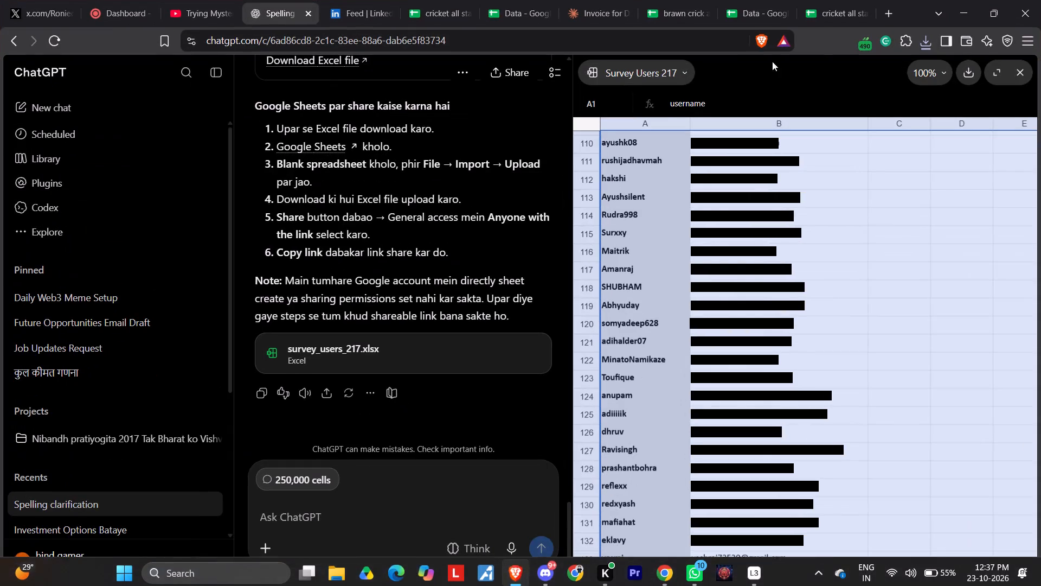
click(830, 0)
key(ctrl+v)
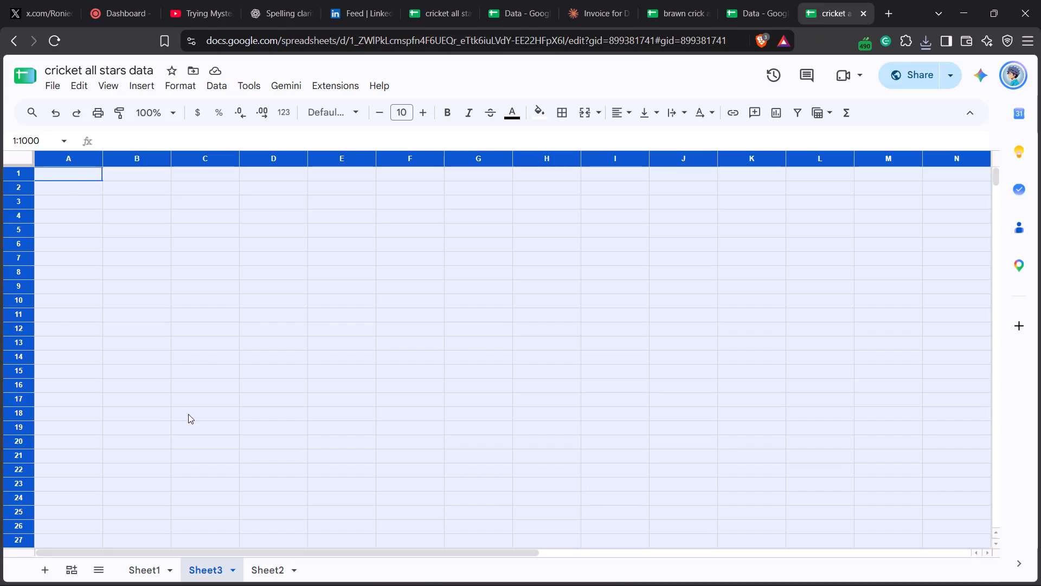
click(370, 298)
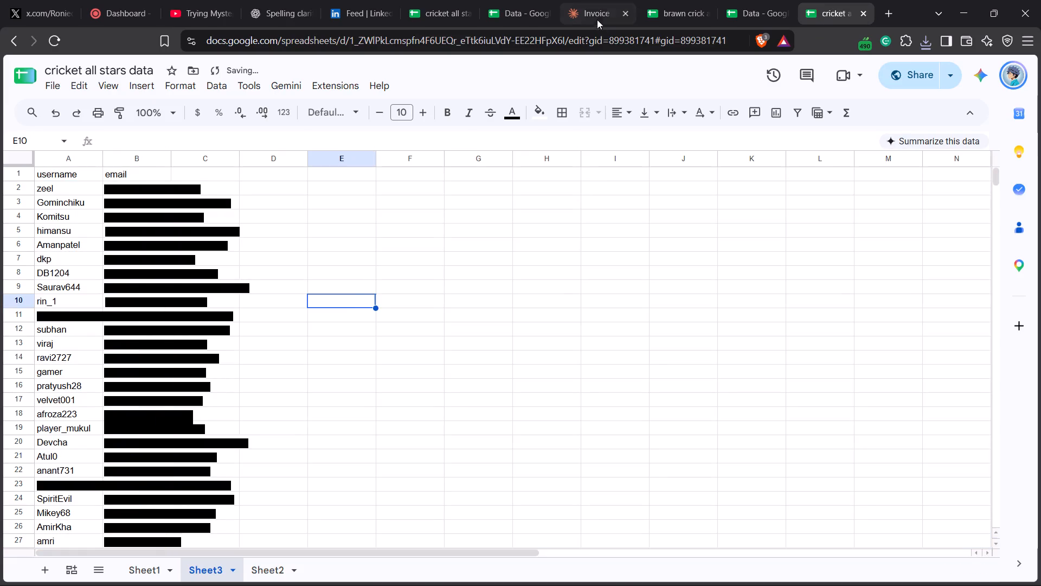
Copy the email in row 34 of "brawn crick all stars" and search for it in Sheet3 of "cricket all stars data".
click(529, 0)
click(687, 0)
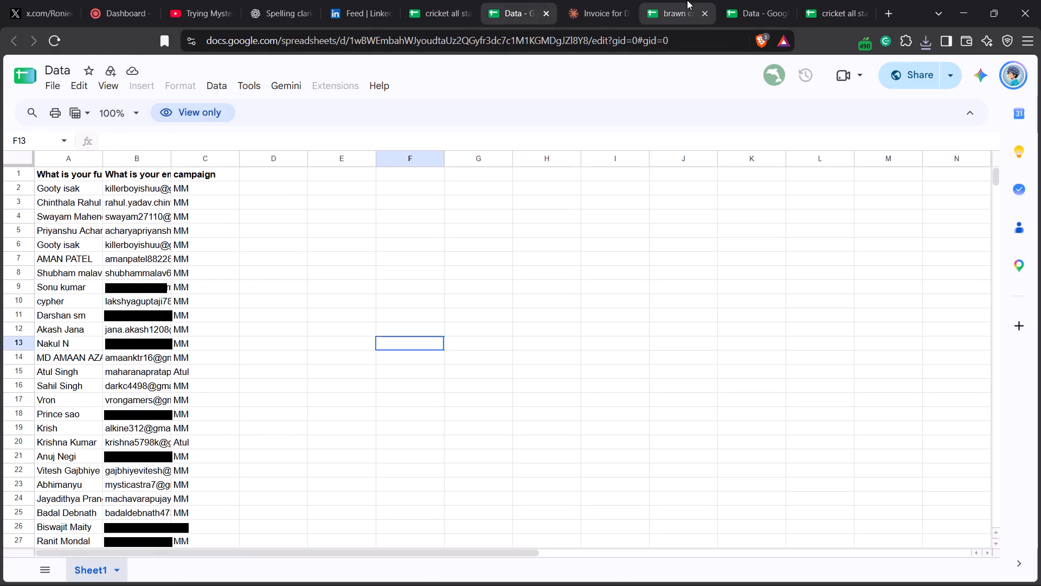
click(200, 220)
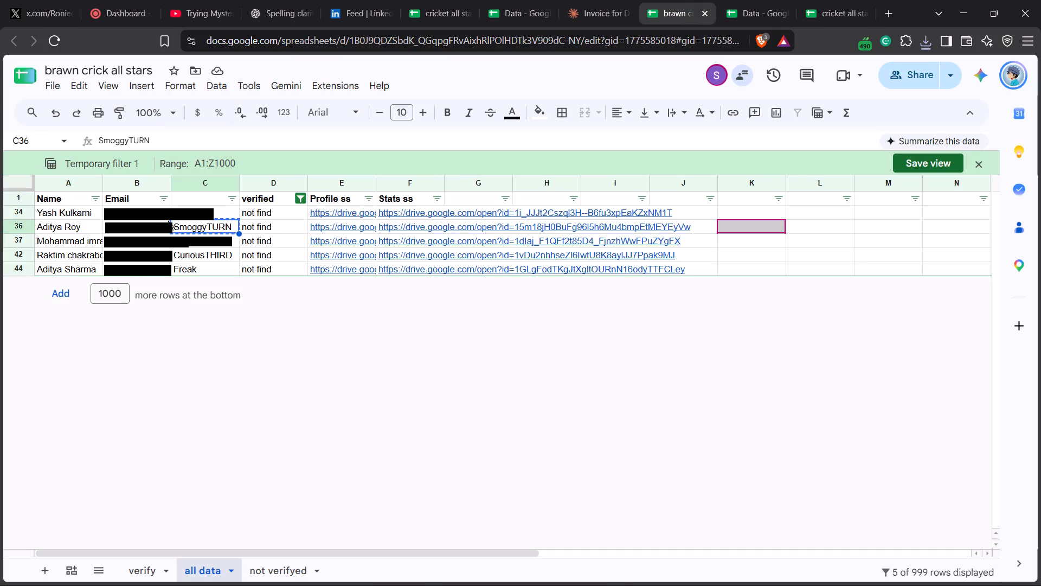
click(147, 212)
key(ctrl+c)
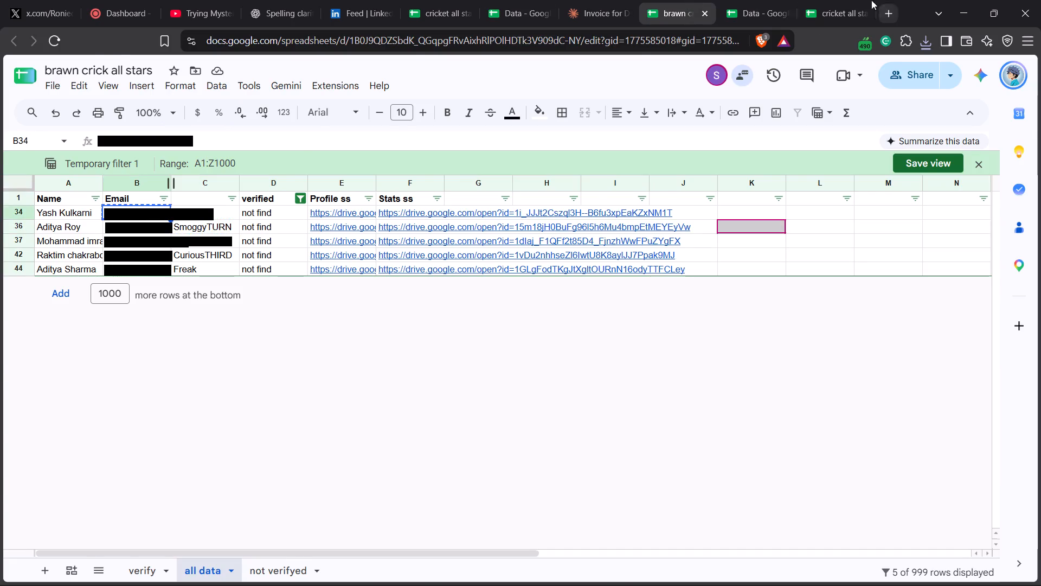
click(841, 0)
key(ctrl+f)
key(ctrl+v)
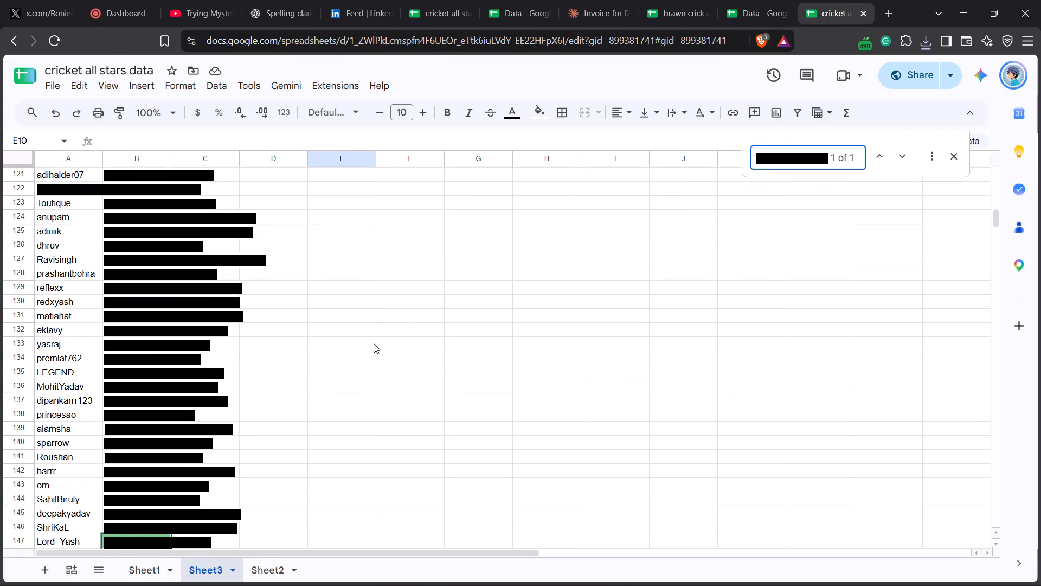
scroll(271, 304, down, 2)
scroll(269, 307, up, 3)
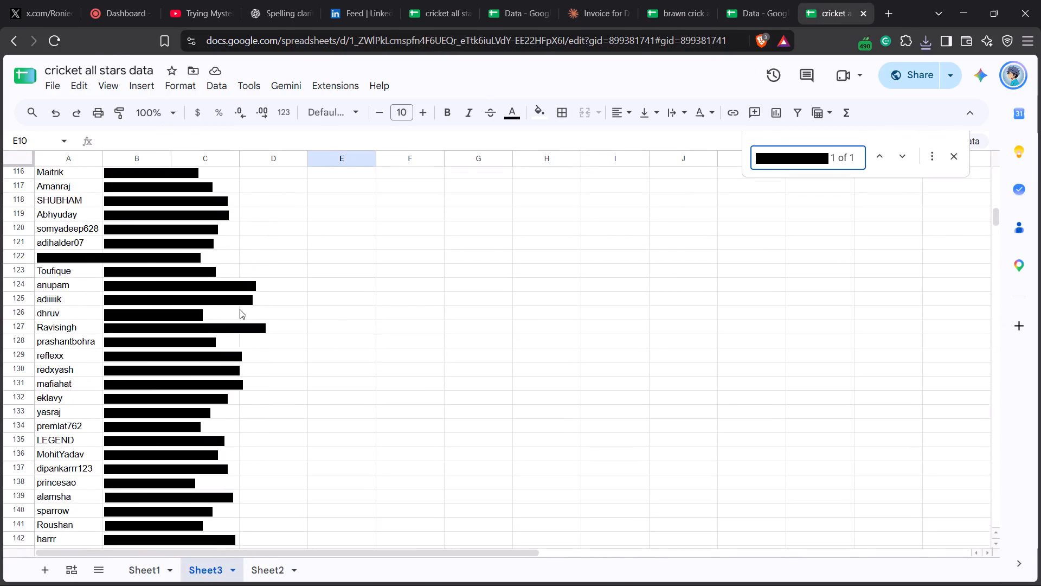
scroll(208, 300, up, 1)
scroll(261, 297, down, 3)
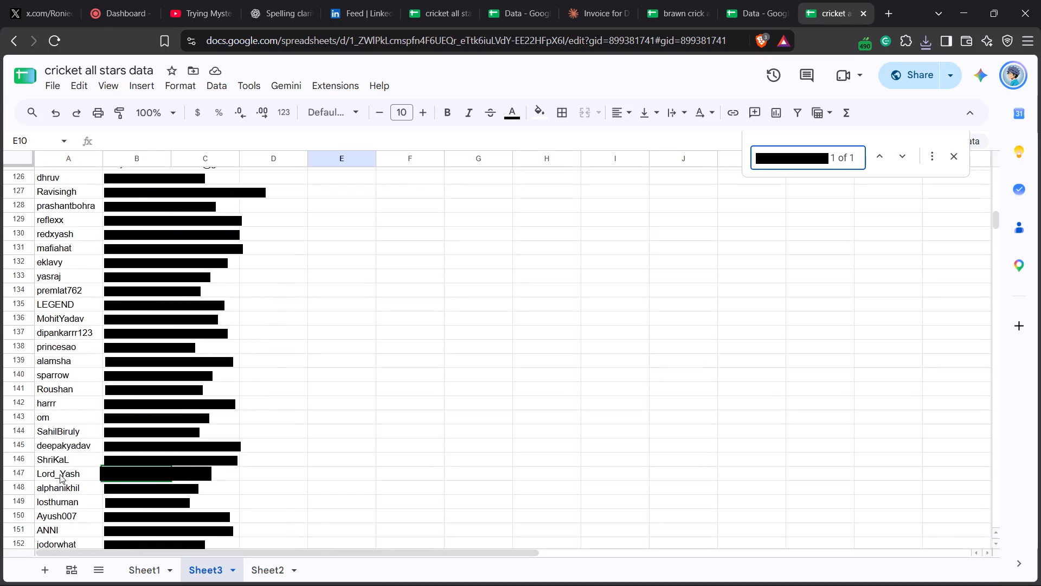
click(60, 474)
key(ctrl+c)
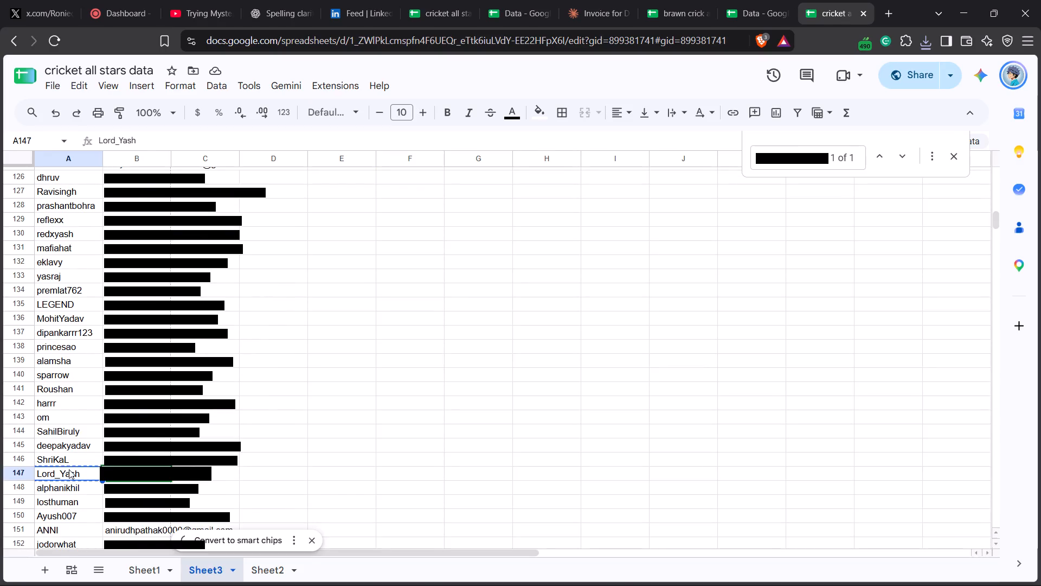
click(742, 0)
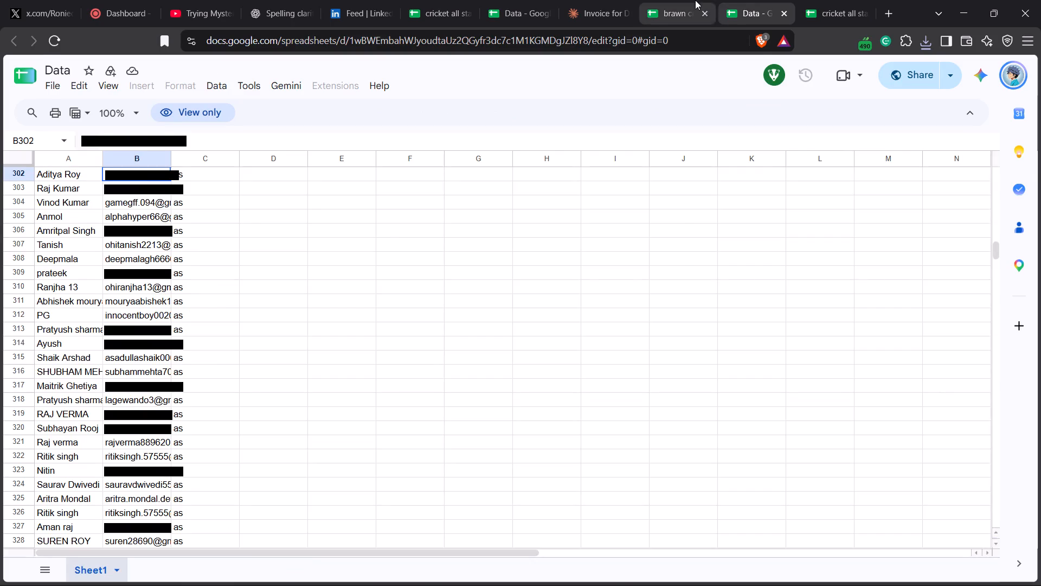
click(695, 0)
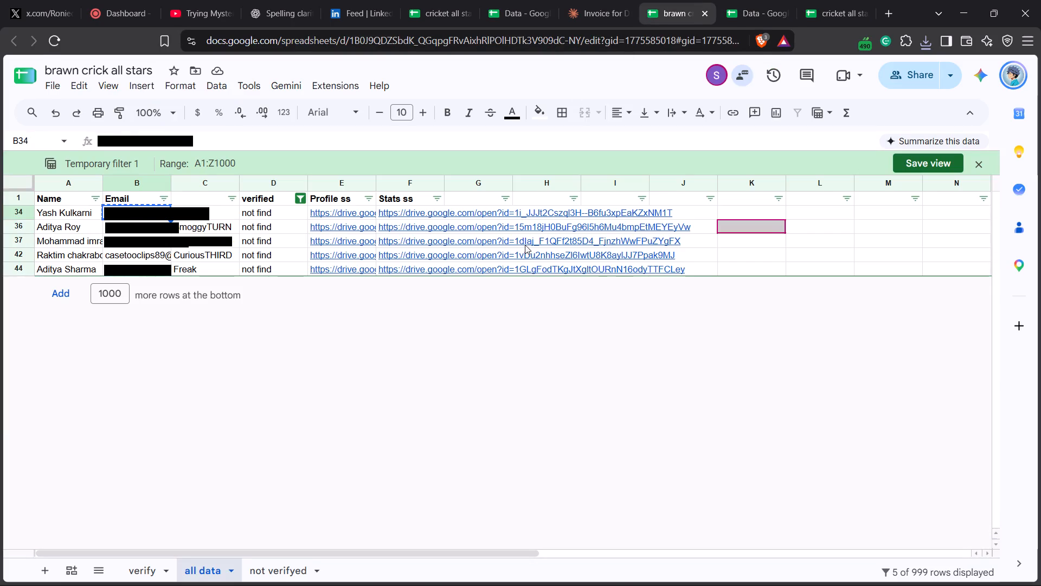
click(452, 0)
key(ctrl+f)
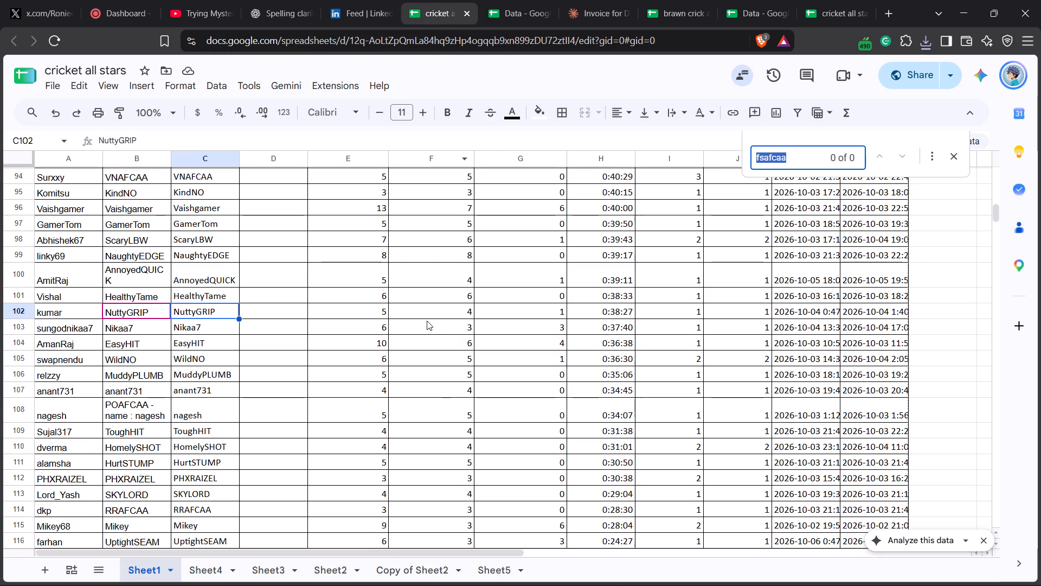
key(ctrl+v)
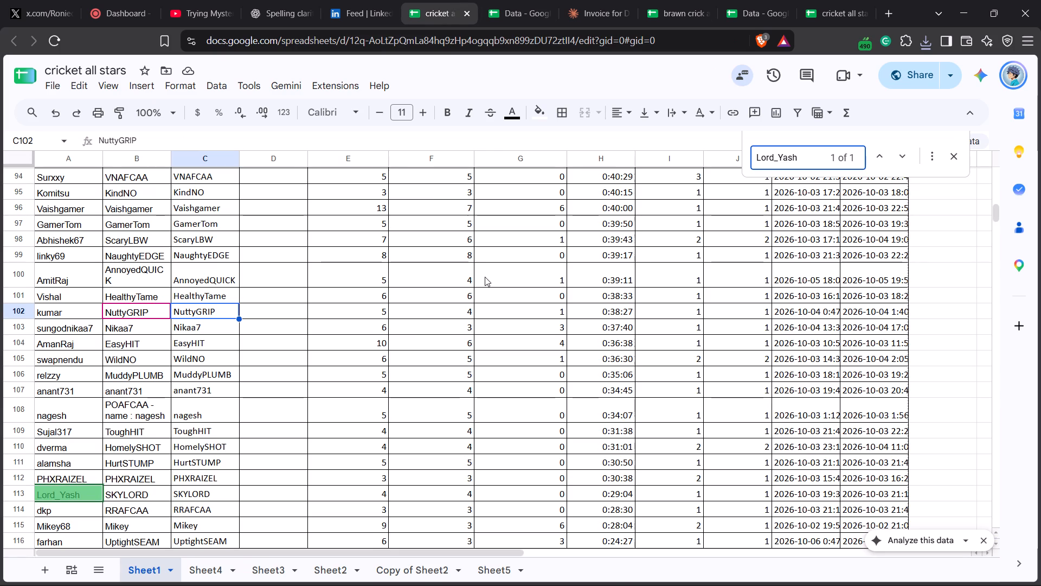
drag(198, 495, 278, 502)
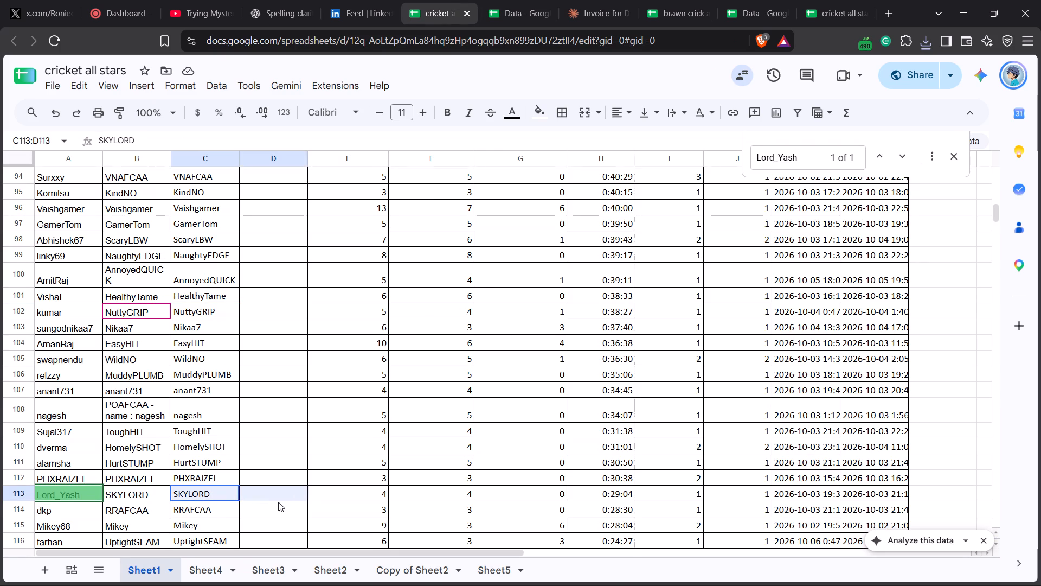
drag(278, 502, 807, 495)
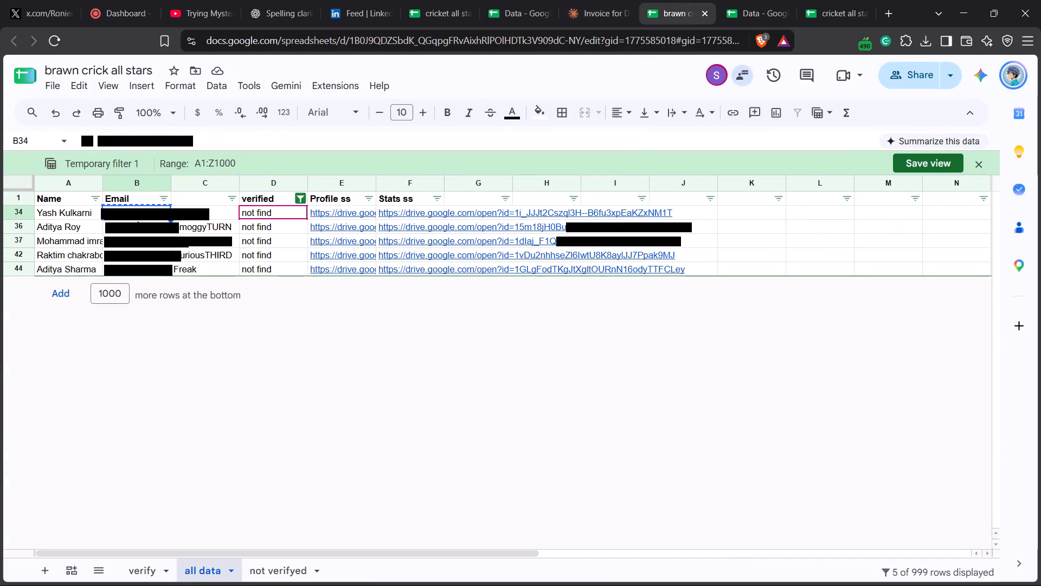
click(205, 209)
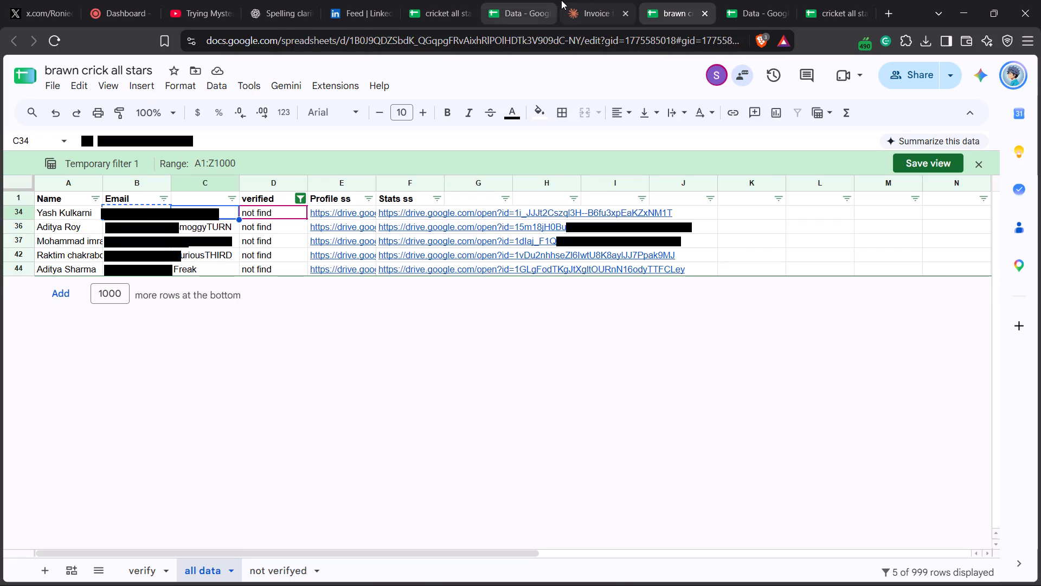
click(510, 0)
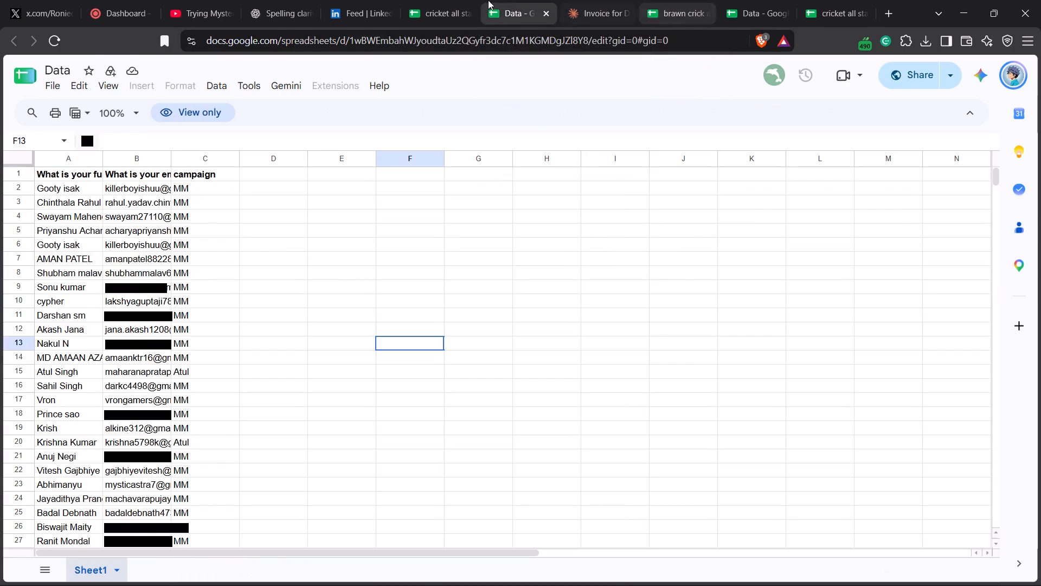
click(438, 0)
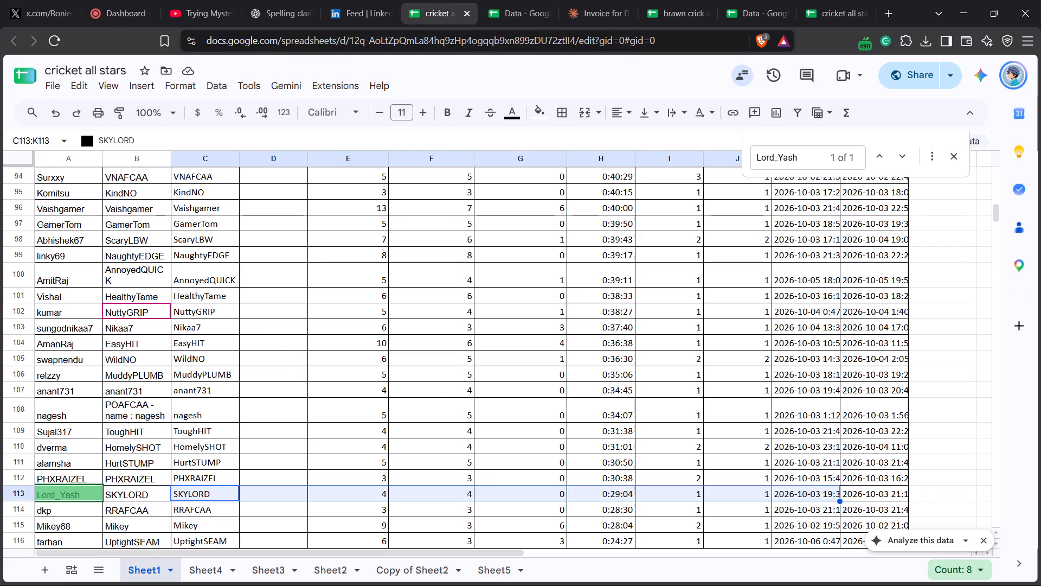
click(536, 0)
click(669, 0)
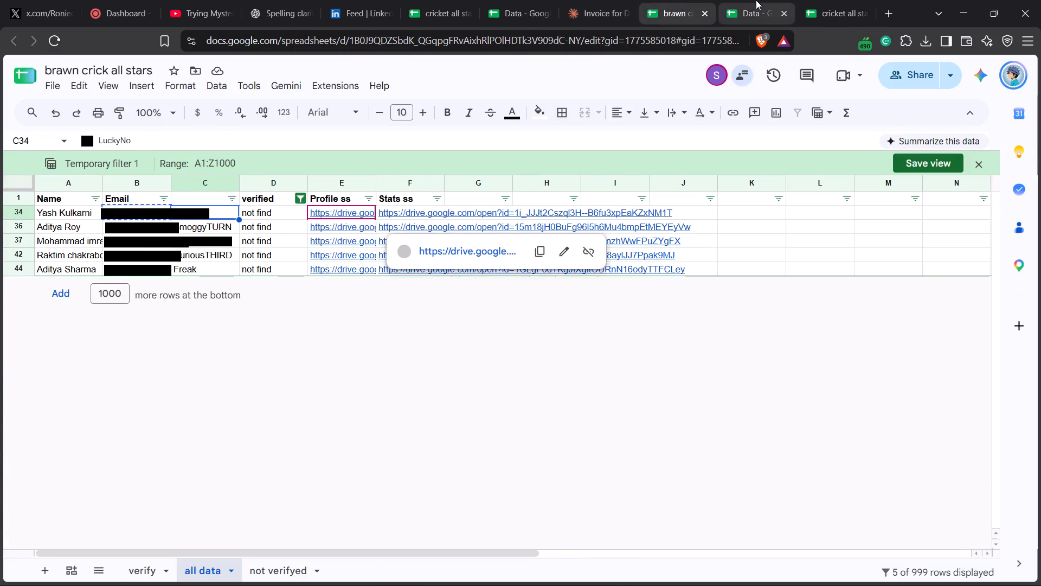
click(756, 0)
click(849, 7)
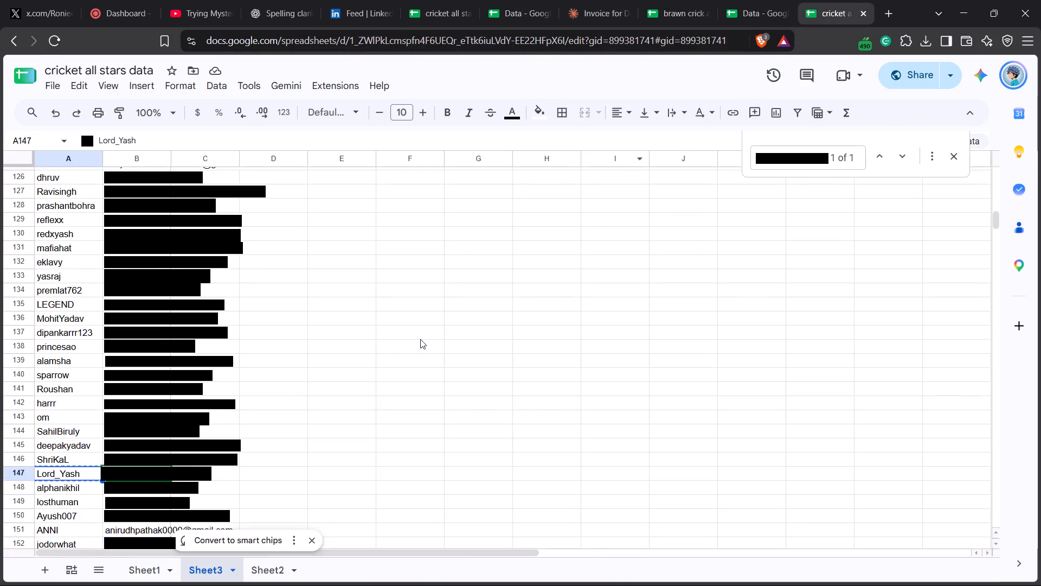
click(952, 157)
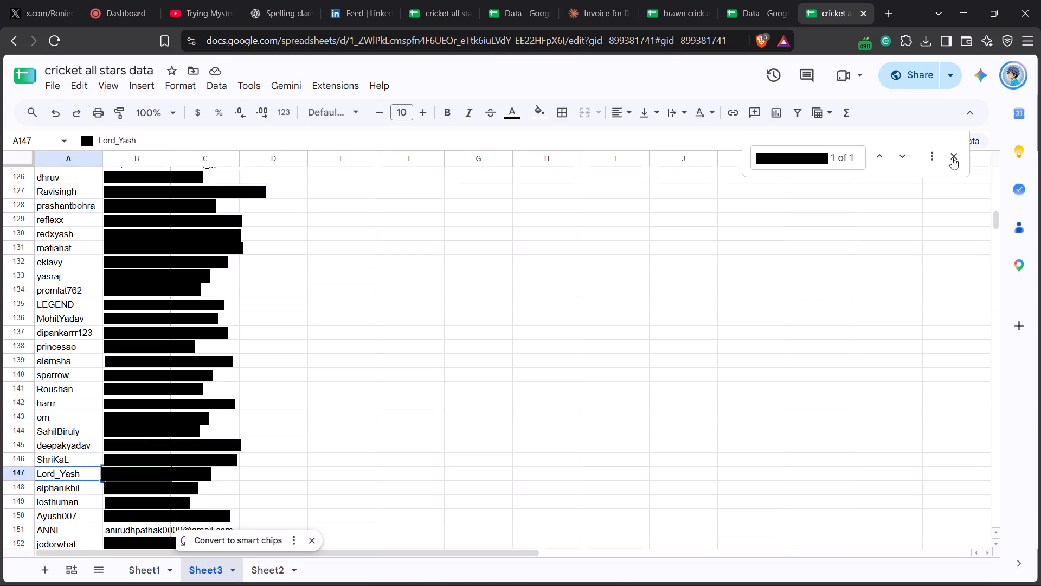
Recheck the Lord_Yash row's names in columns B and C of "cricket all stars" against the row 34 entry in "brawn crick all stars".
click(745, 0)
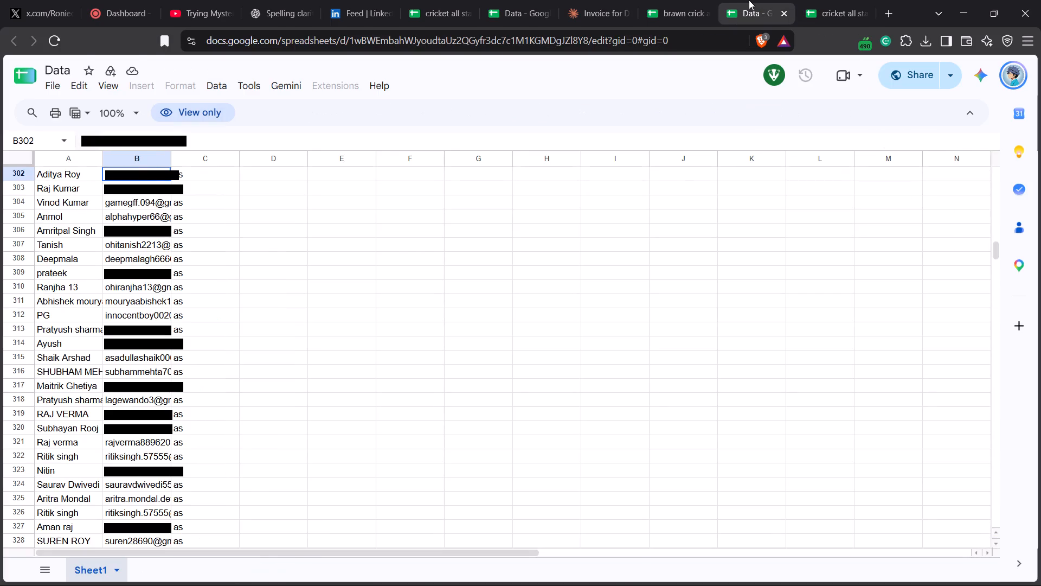
click(688, 0)
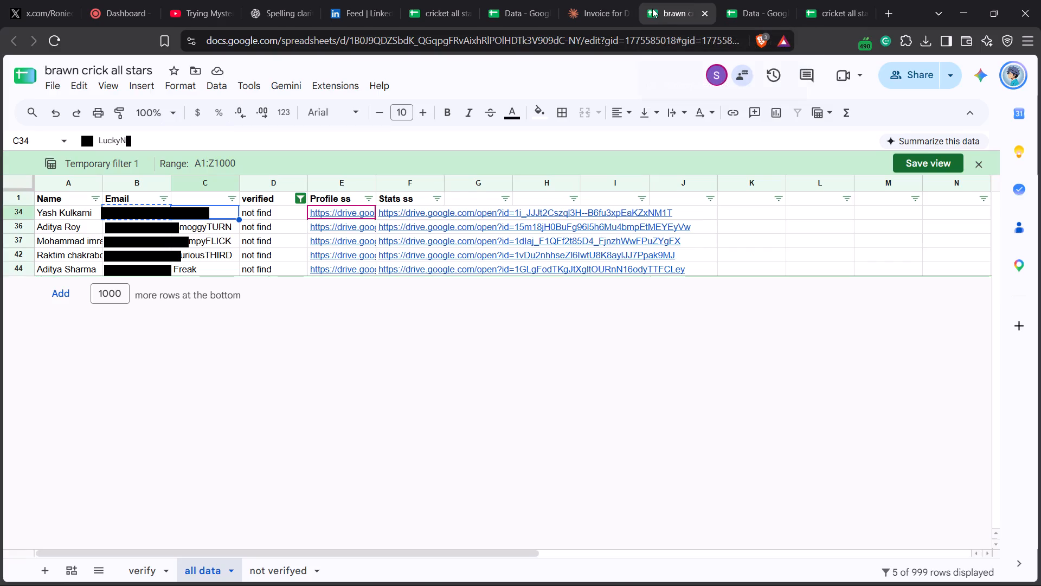
click(517, 0)
click(452, 0)
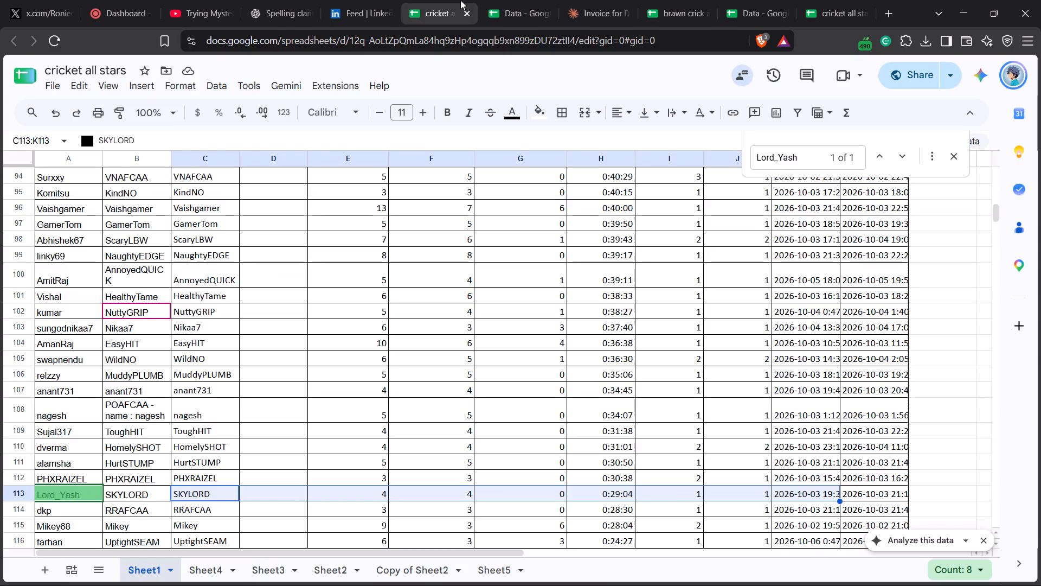
click(205, 497)
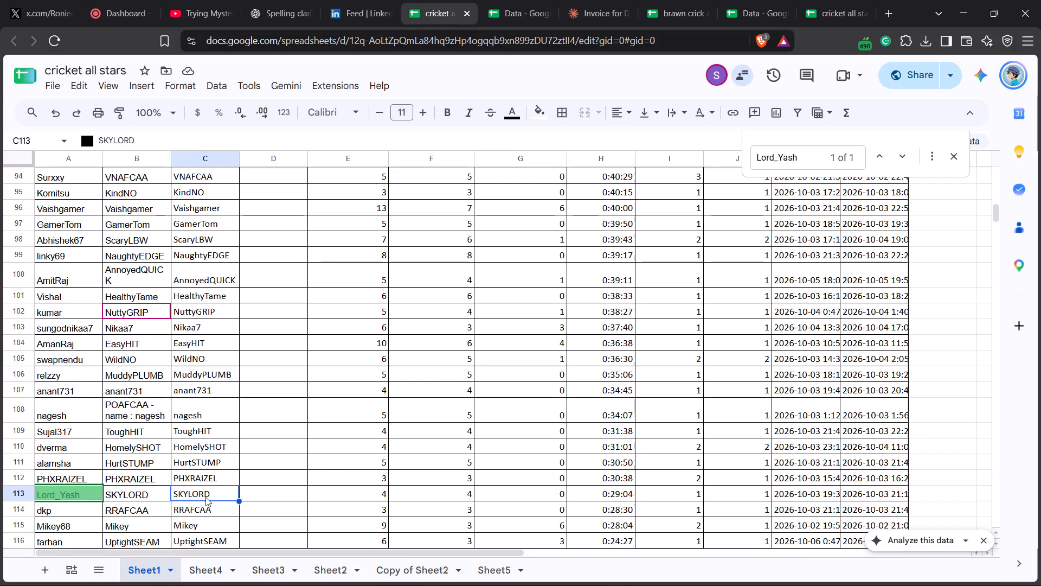
click(205, 497)
click(138, 493)
click(184, 493)
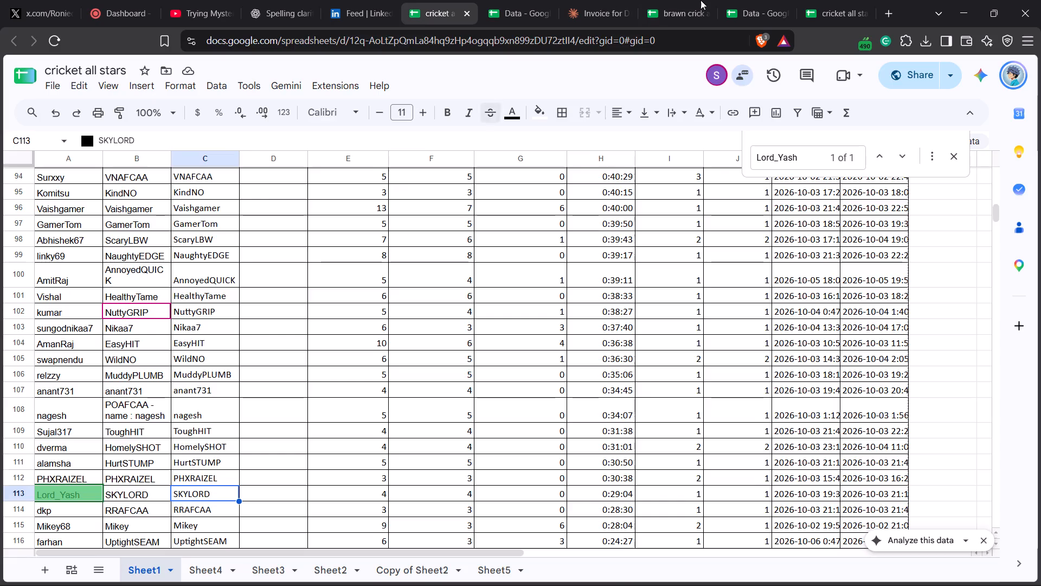
click(866, 0)
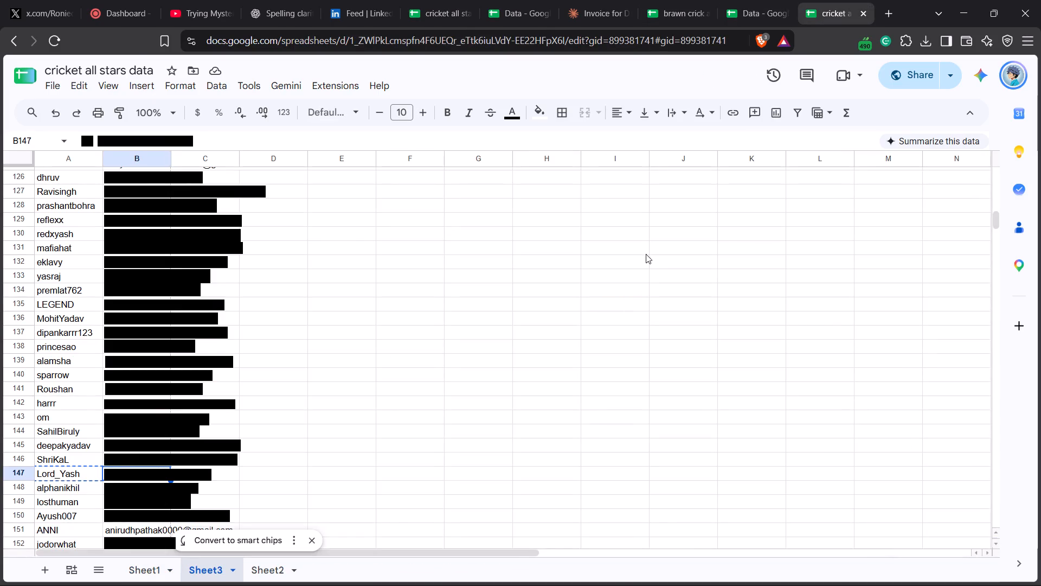
click(678, 0)
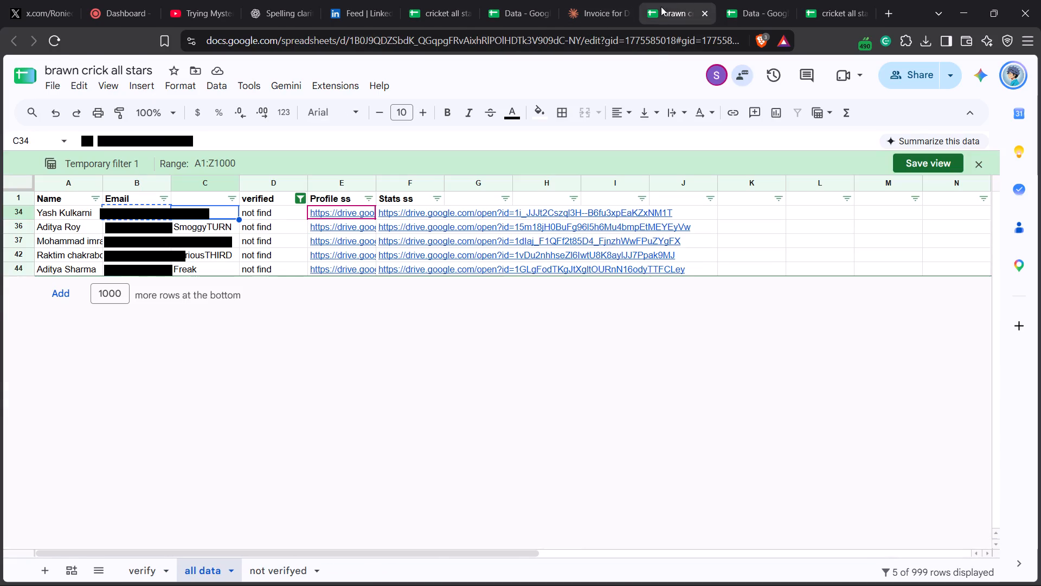
Copy the email in row 36 of "brawn crick all stars", search for it in Sheet3 of "cricket all stars data", and dismiss the search.
click(274, 363)
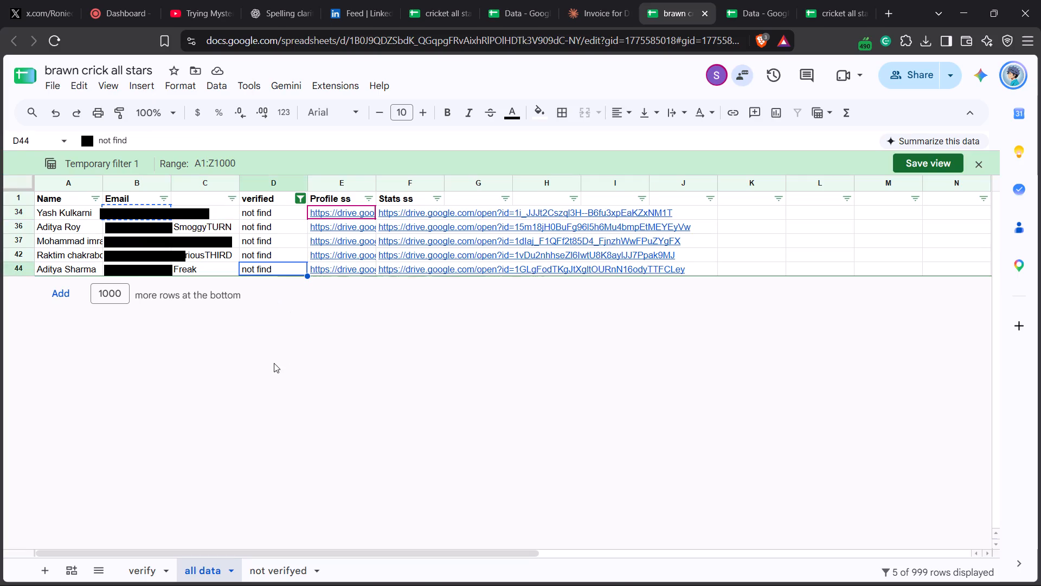
click(142, 231)
key(ctrl+c)
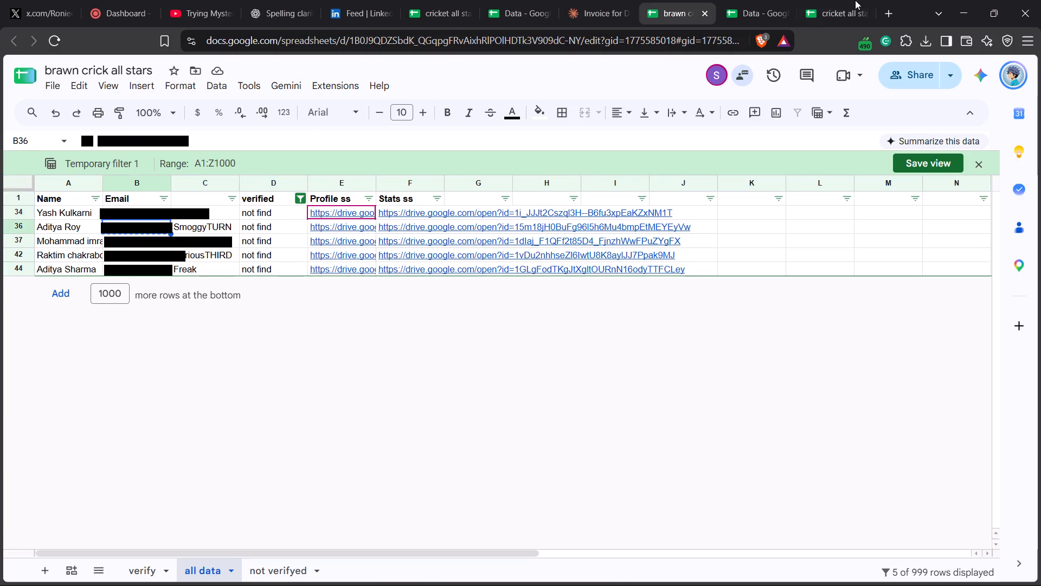
click(842, 0)
key(ctrl+f)
key(ctrl+v)
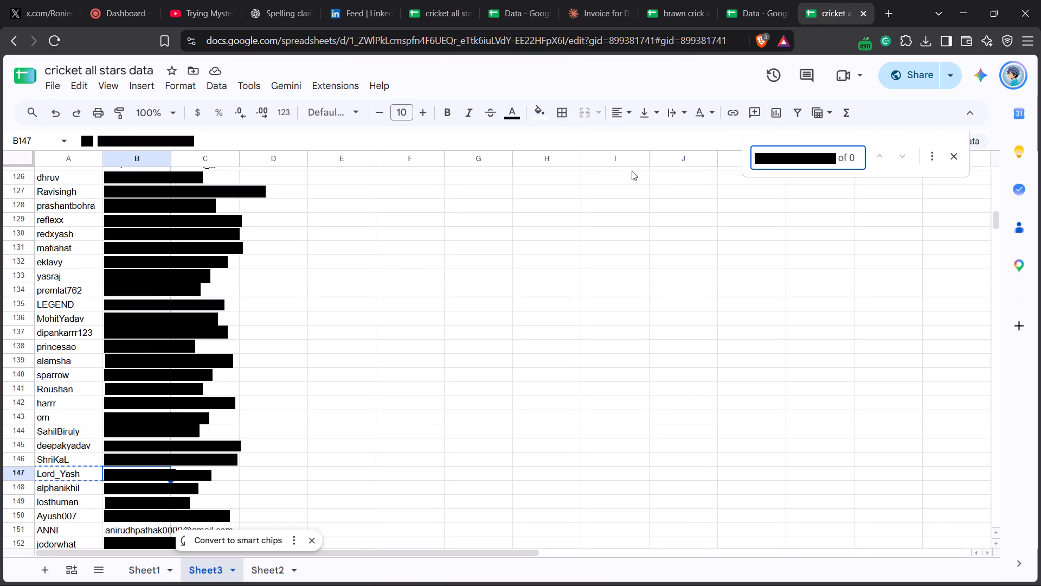
key(BackSpace)
key(BackSpace)
key(BackSpace)
click(950, 154)
Copy the email in row 37 of "brawn crick all stars" and search for it in Sheet3 of "cricket all stars data".
click(756, 0)
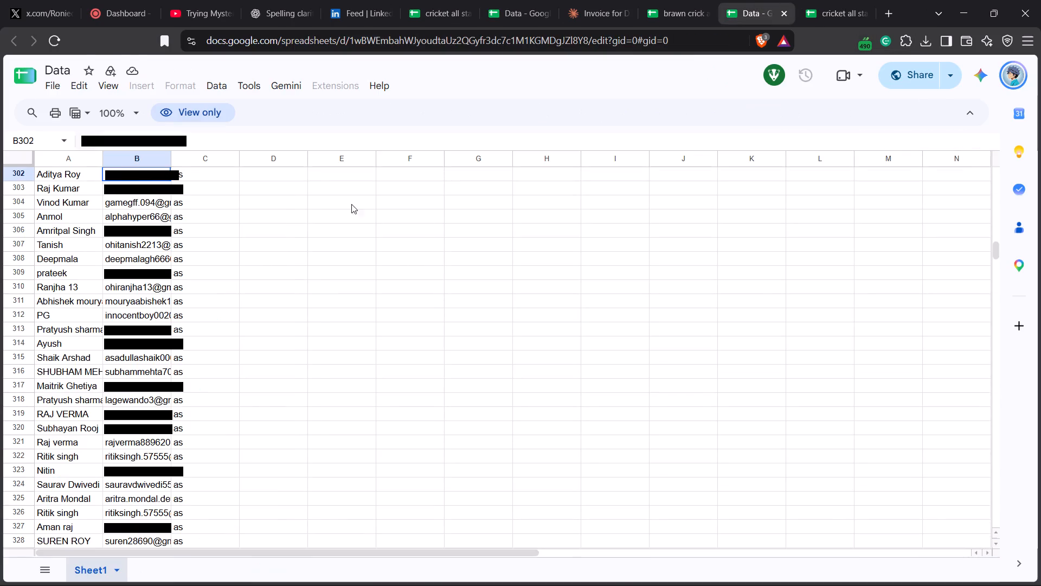
click(685, 0)
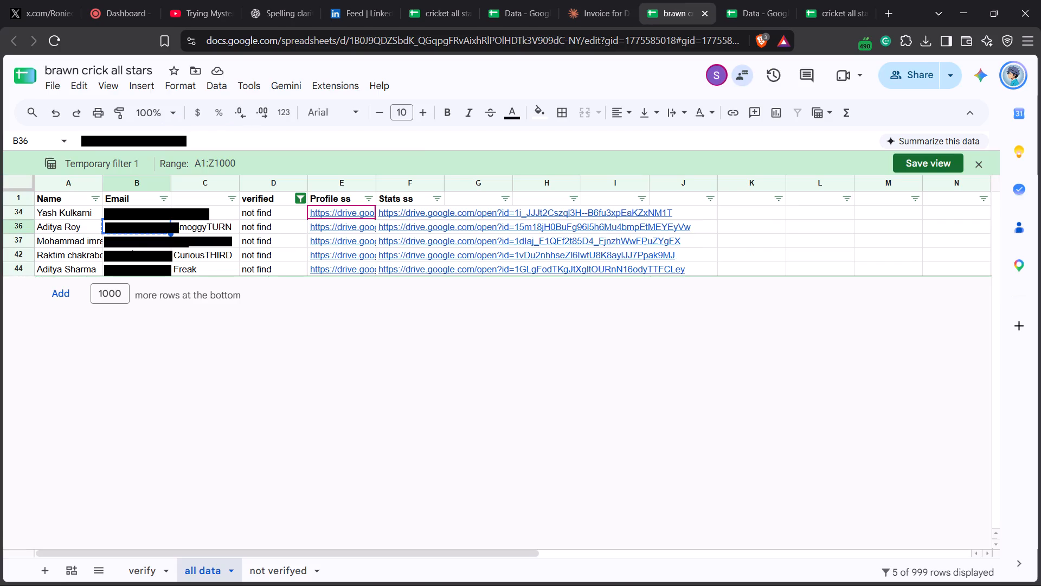
click(132, 242)
key(ctrl+c)
click(837, 0)
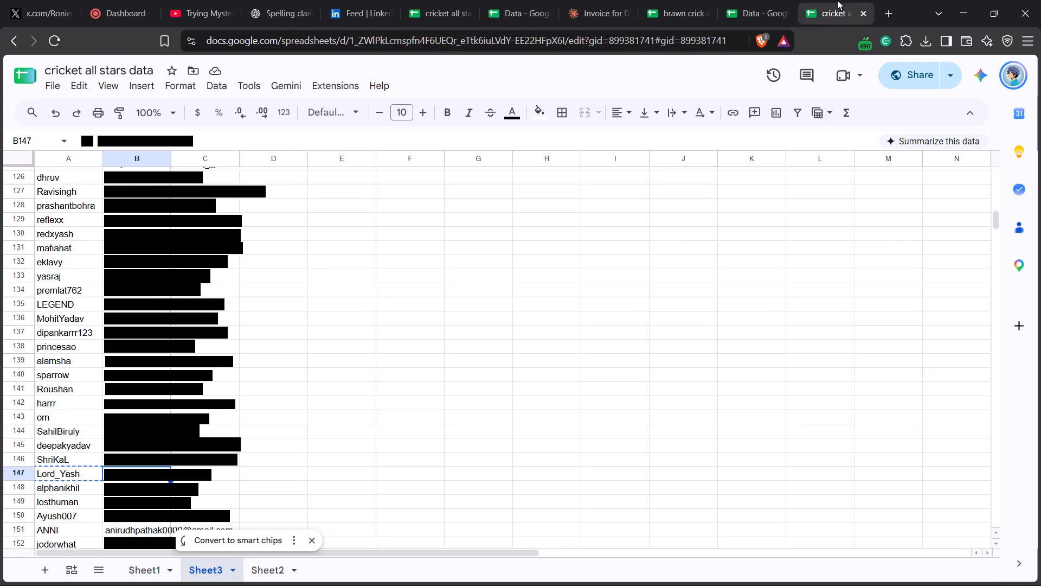
key(ctrl+f)
key(ctrl+v)
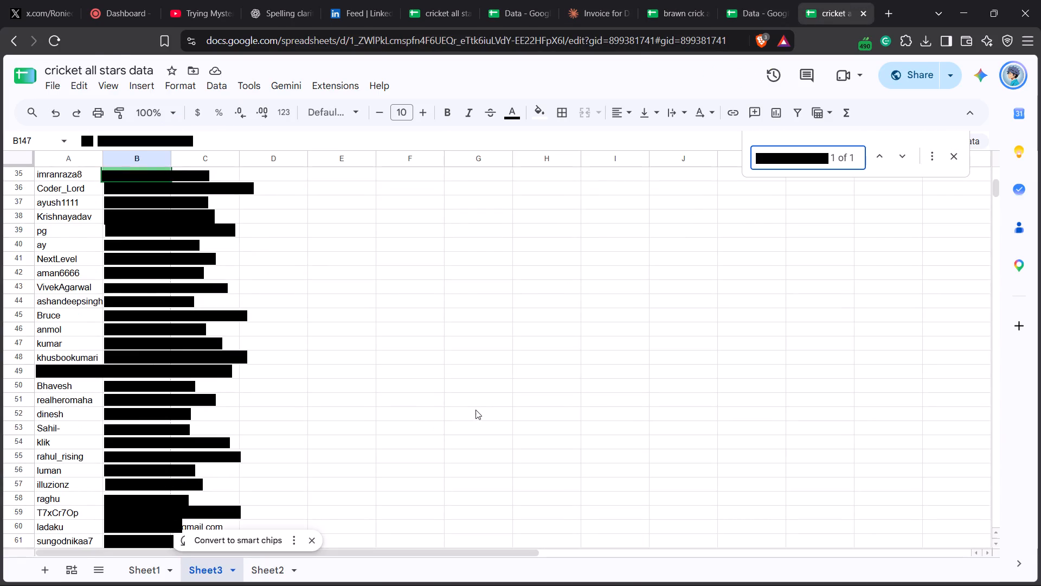
Copy the matching username from row 35, search for it in Sheet1 of "cricket all stars data", and read the note on its column C cell.
click(83, 174)
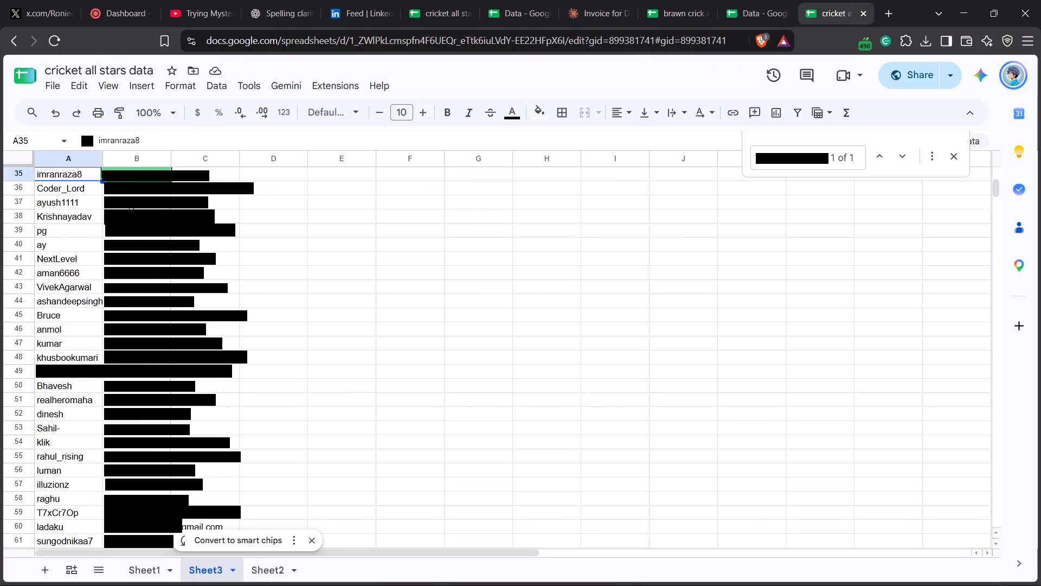
key(ctrl+c)
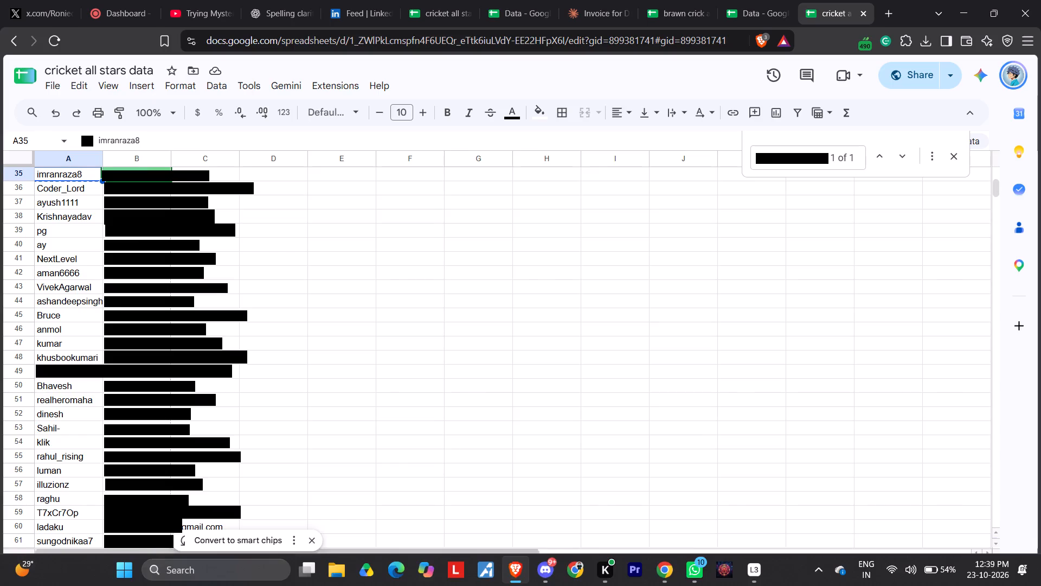
click(139, 575)
key(ctrl+f)
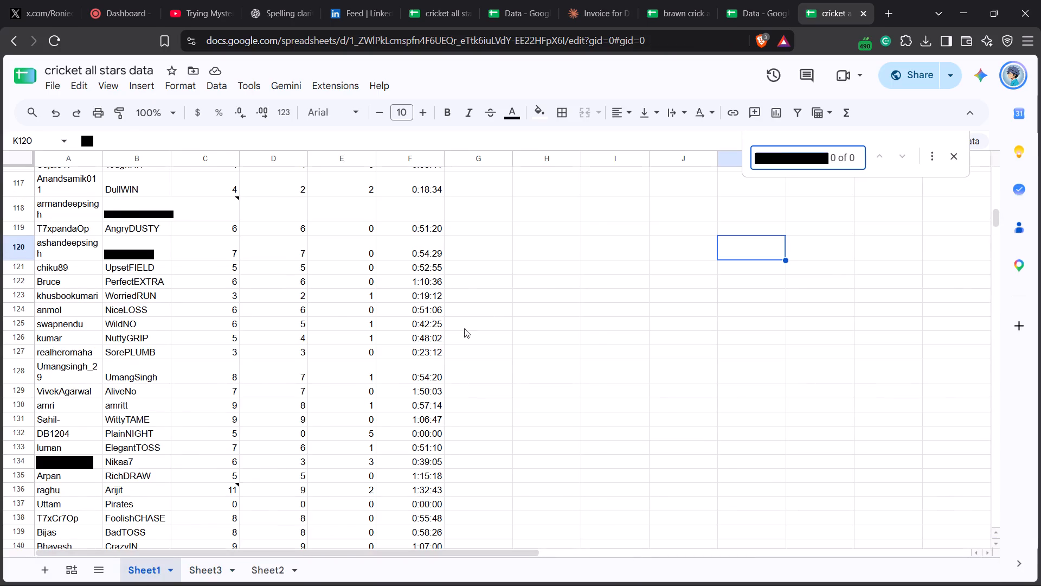
key(ctrl+v)
scroll(374, 320, up, 1)
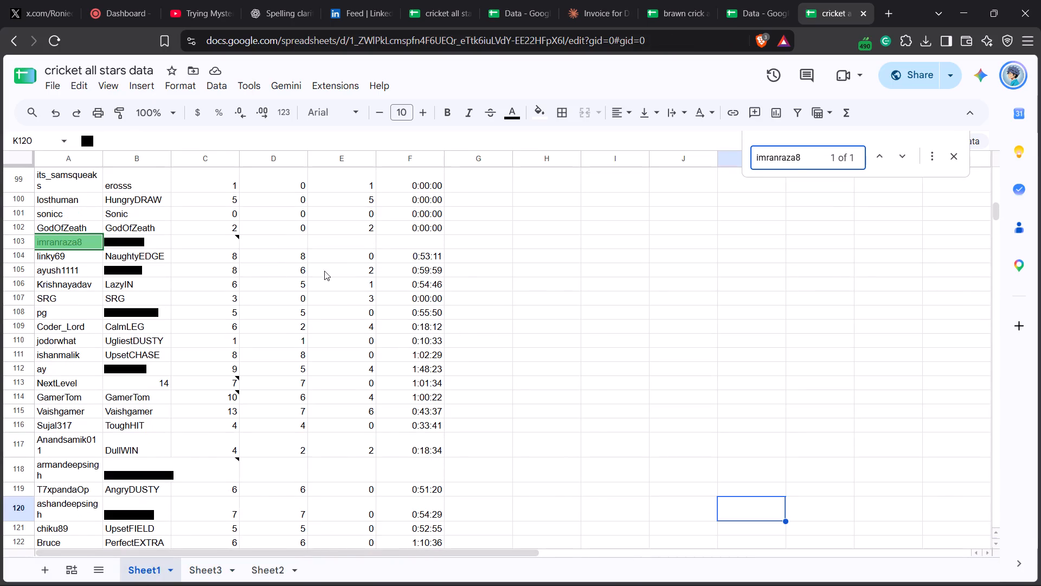
click(230, 245)
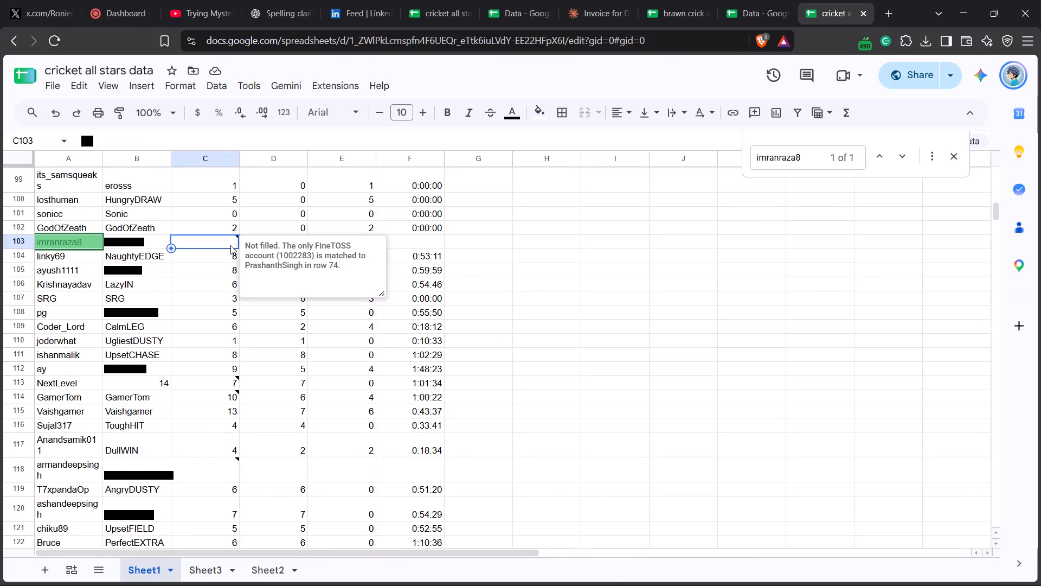
Search for the copied username in Sheet1 of "cricket all stars", compare its record with the FineTOSS row above, and select its columns A to C.
click(425, 0)
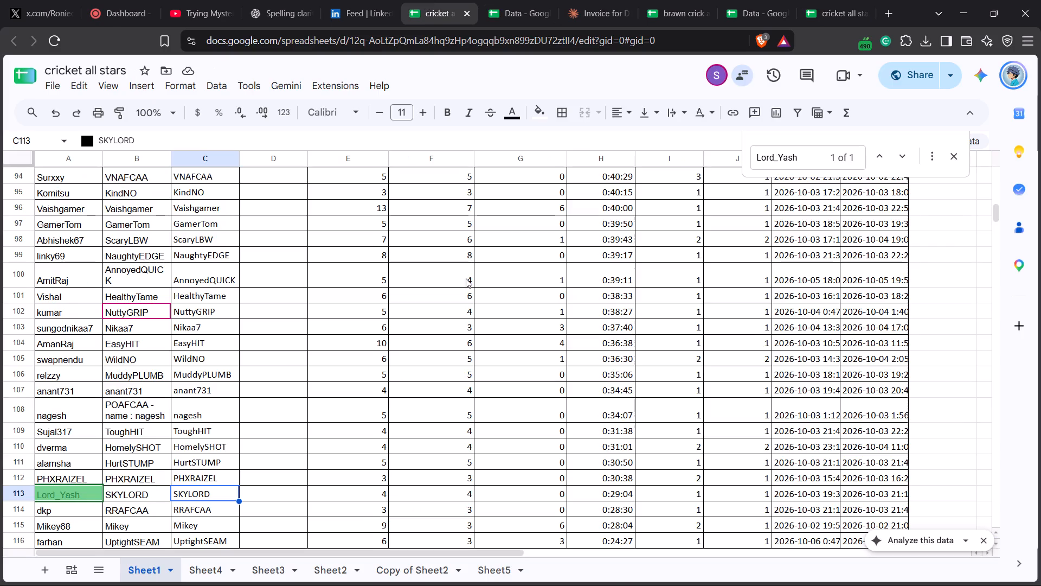
key(ctrl+f)
key(ctrl+v)
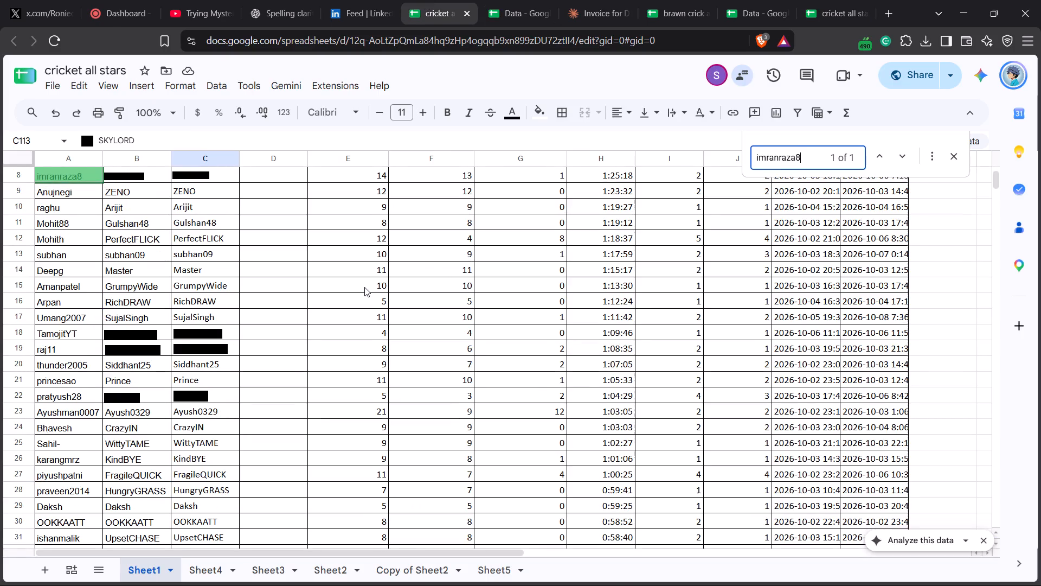
scroll(367, 287, up, 1)
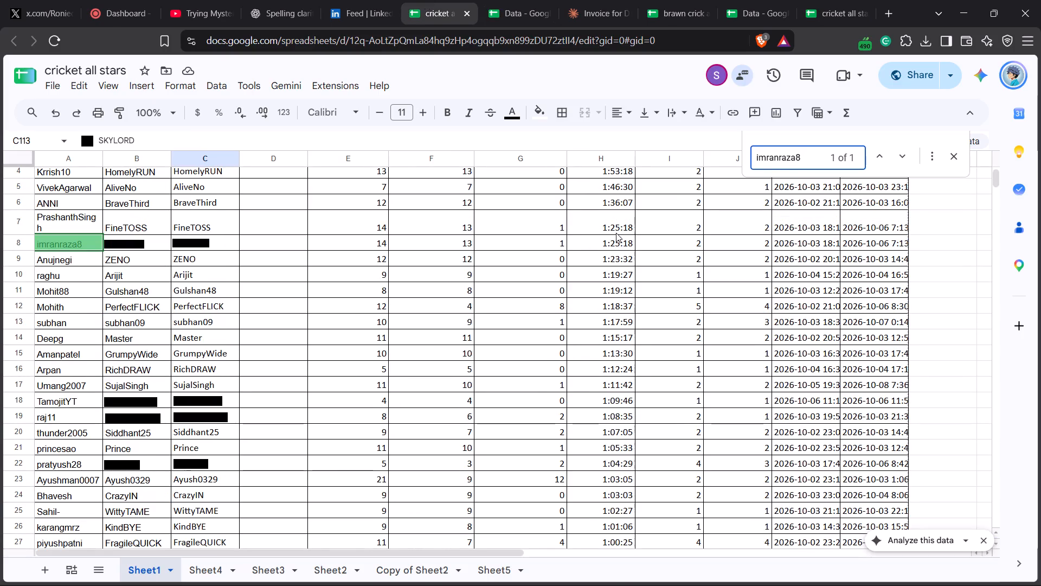
click(620, 230)
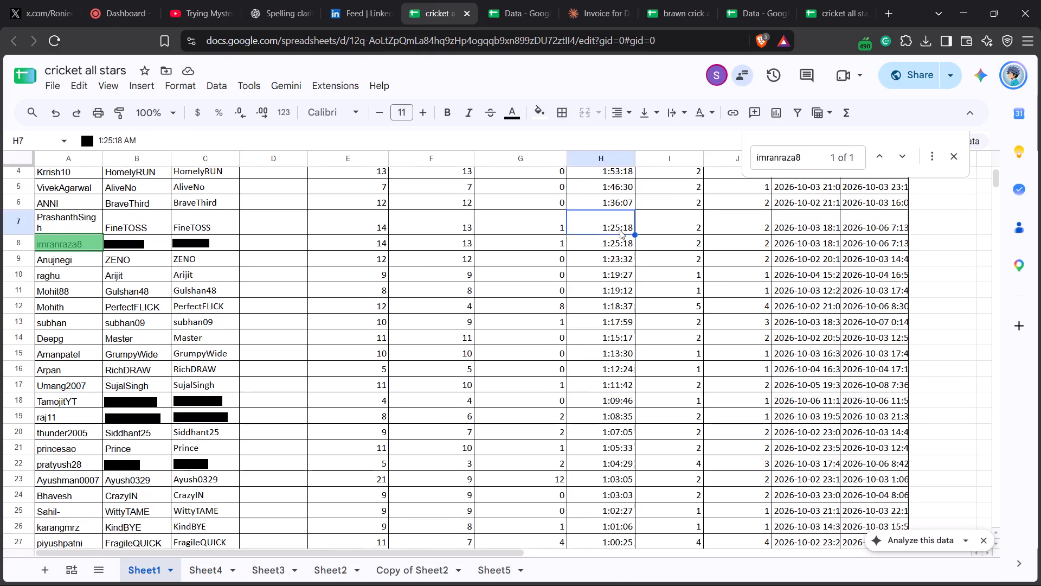
click(75, 249)
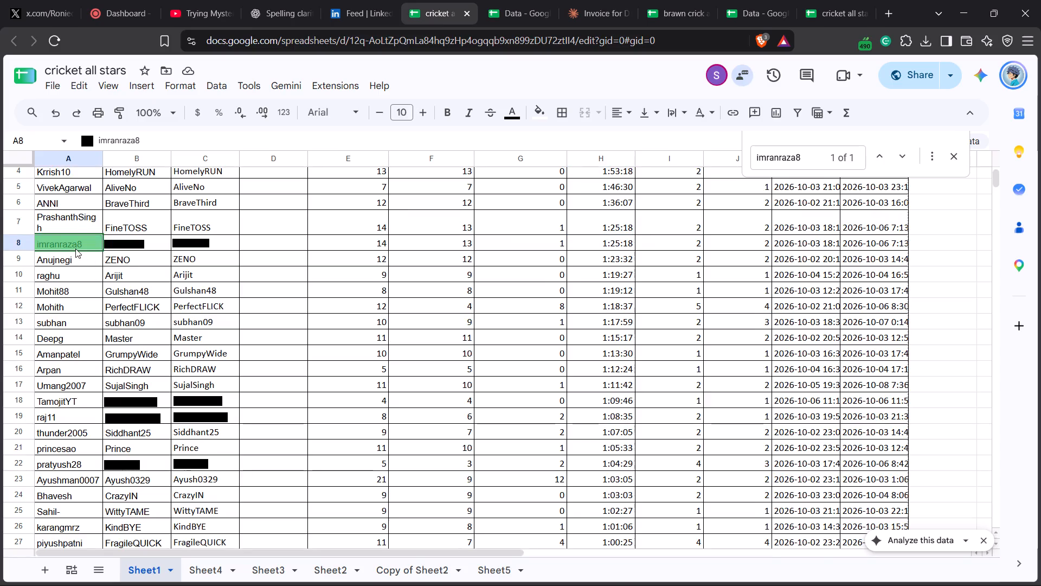
click(75, 249)
drag(70, 247, 72, 247)
drag(72, 247, 175, 246)
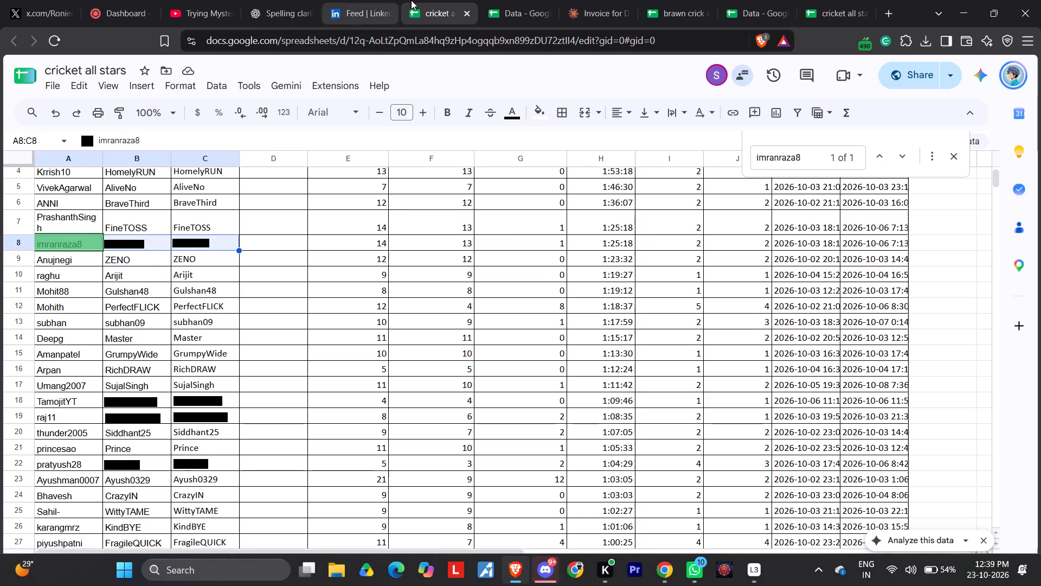
Recheck the name and email in row 37 of "brawn crick all stars" and search that sheet for the copied username.
click(863, 0)
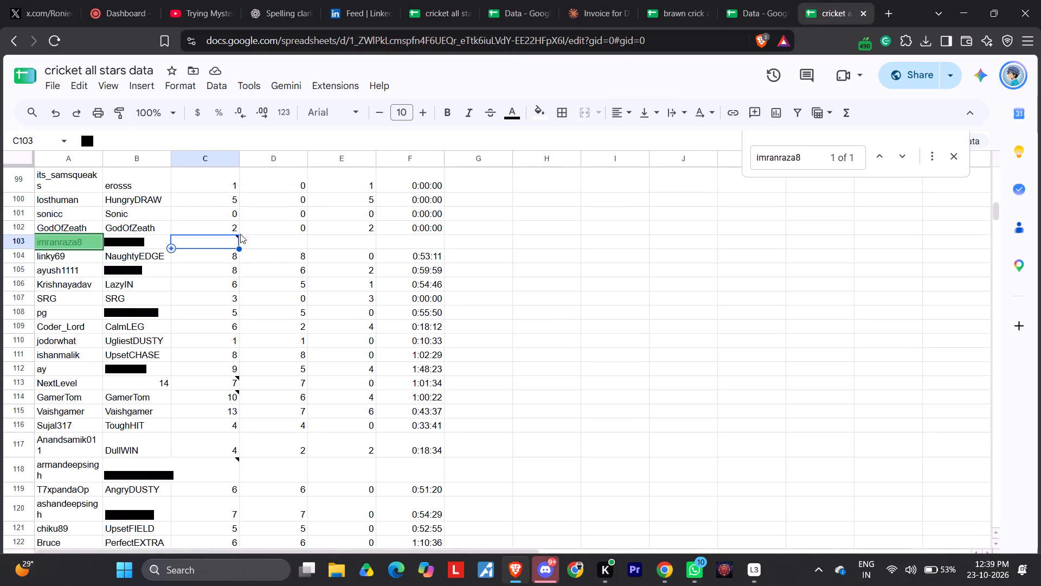
click(667, 0)
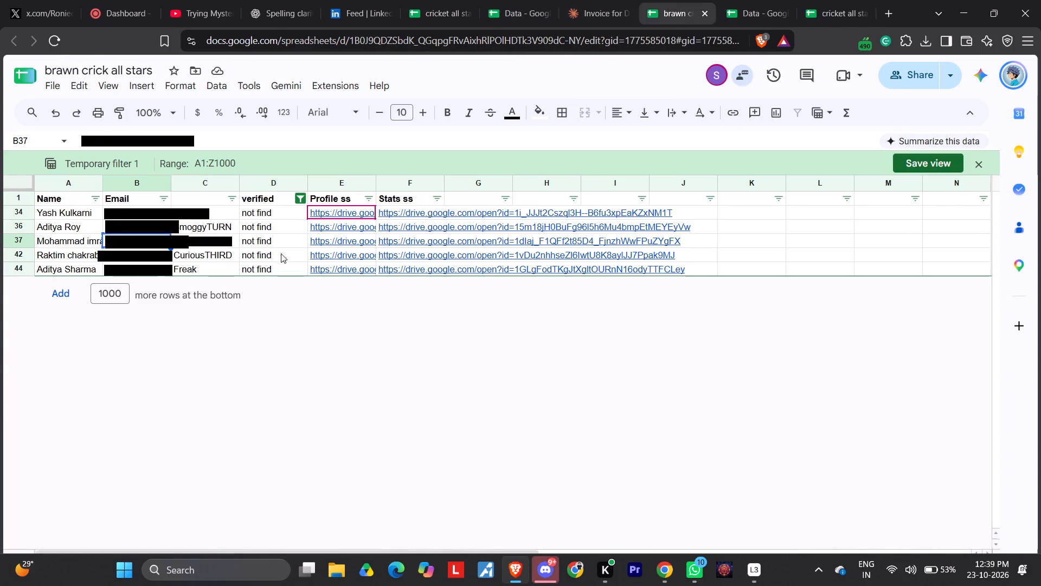
click(81, 243)
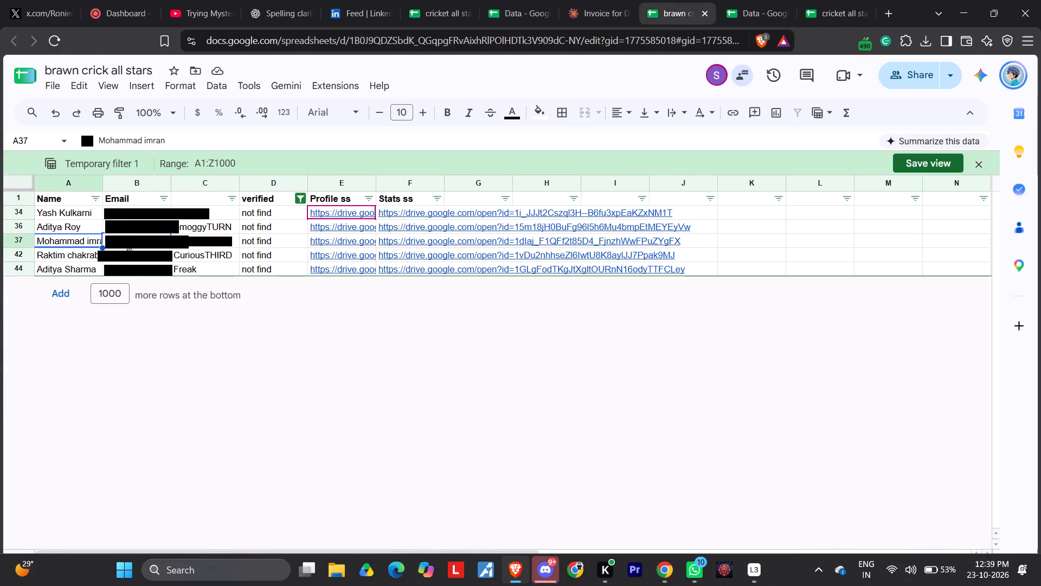
click(127, 241)
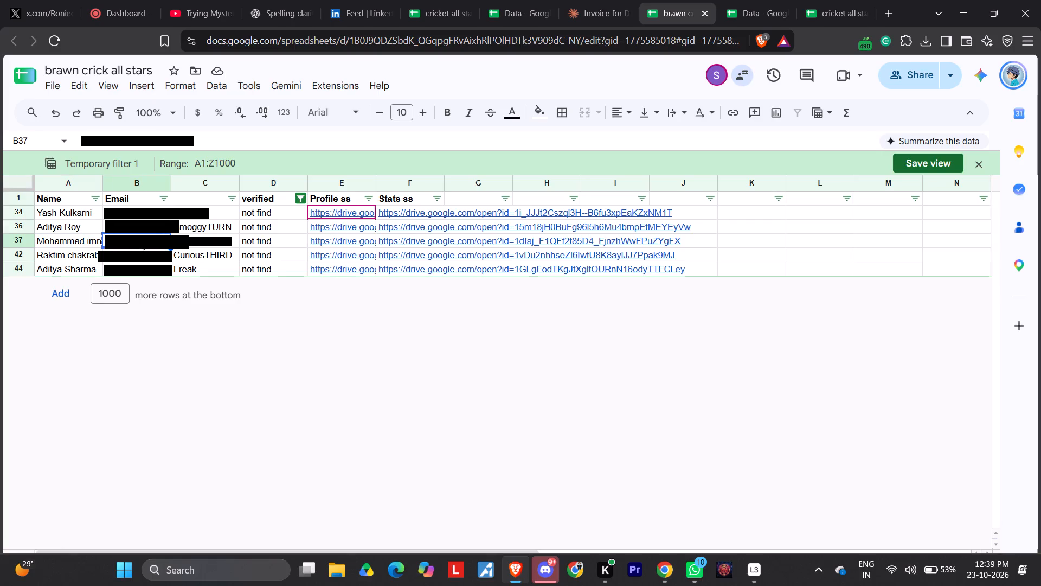
key(ctrl+f)
key(ctrl+v)
click(856, 0)
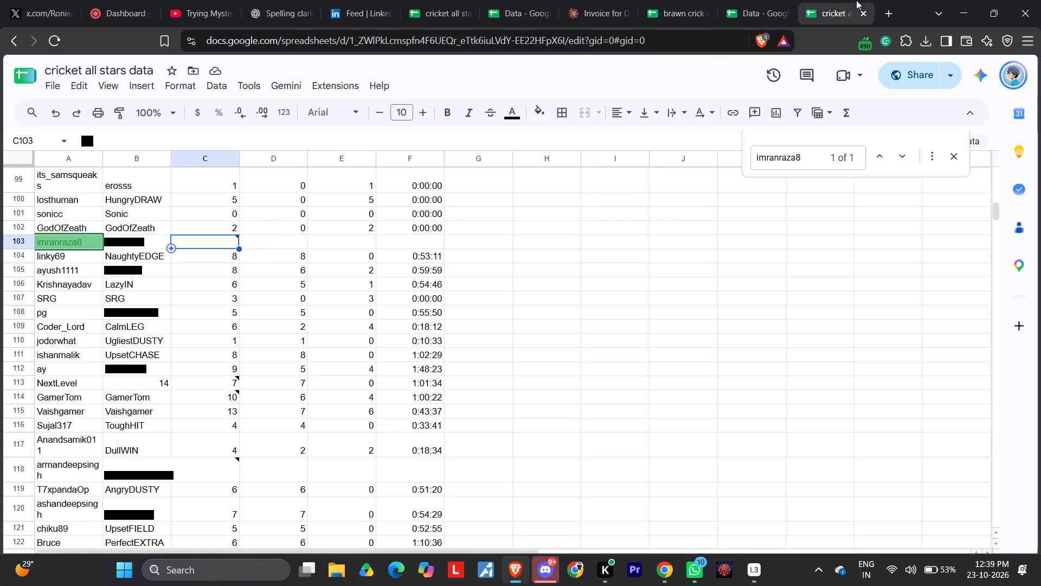
click(742, 0)
click(815, 0)
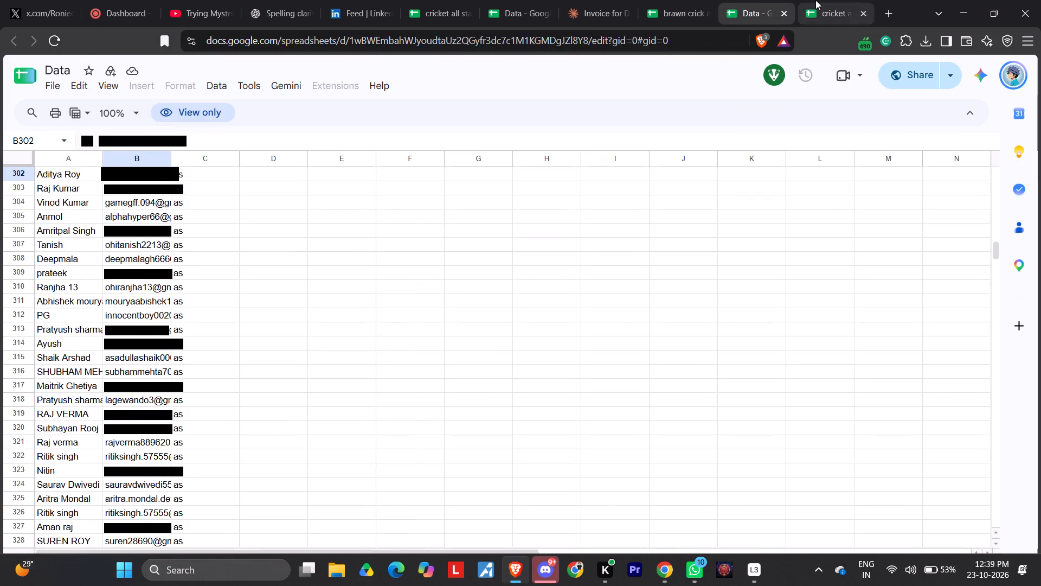
click(737, 0)
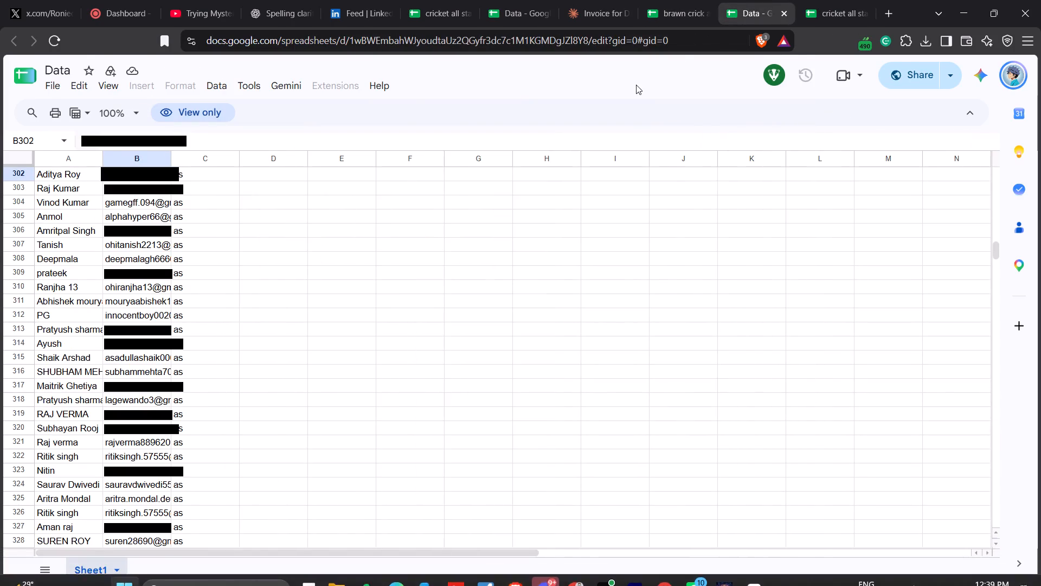
click(672, 0)
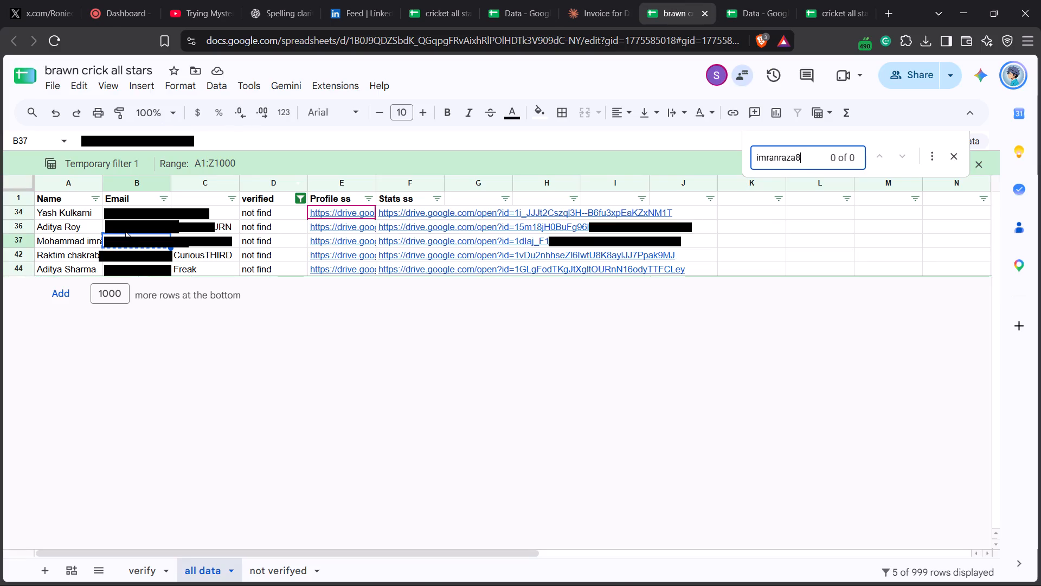
Copy the row 36 email from "brawn crick all stars", search for it in the "Data" spreadsheet, review each match, and return to "brawn crick all stars".
click(126, 229)
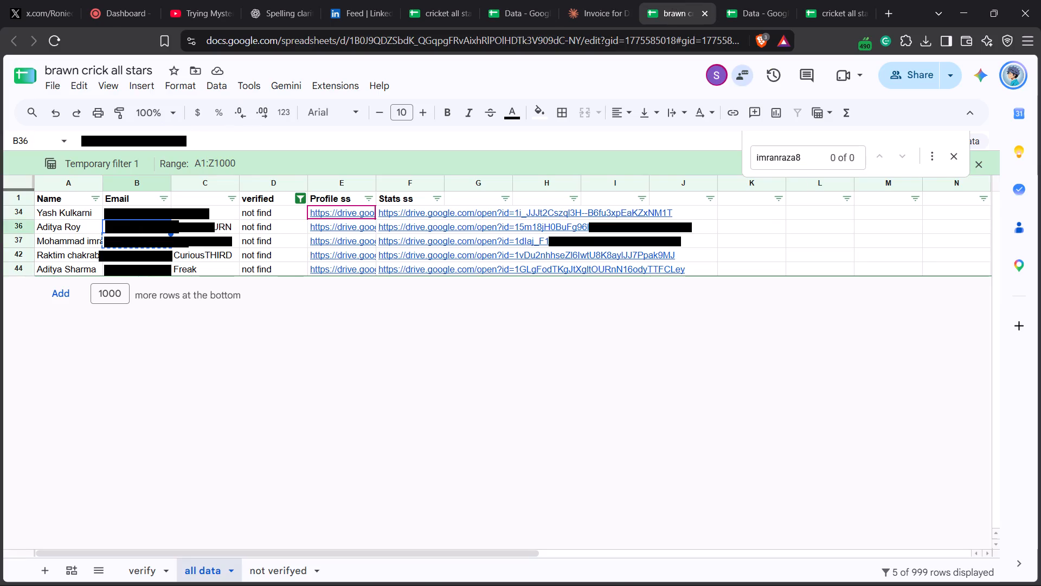
click(954, 156)
click(124, 231)
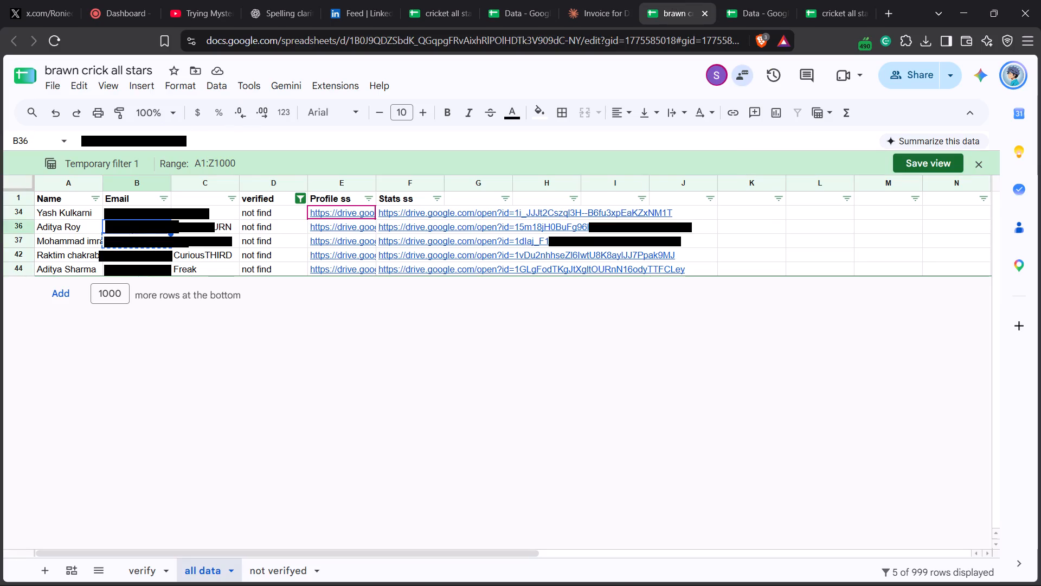
click(128, 223)
key(ctrl+c)
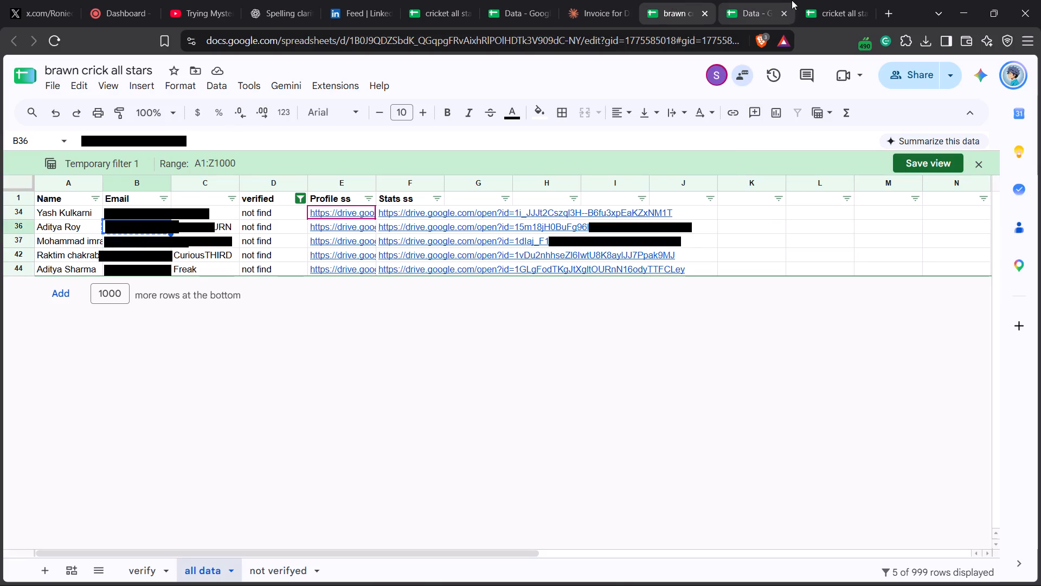
click(792, 0)
key(ctrl+f)
key(ctrl+v)
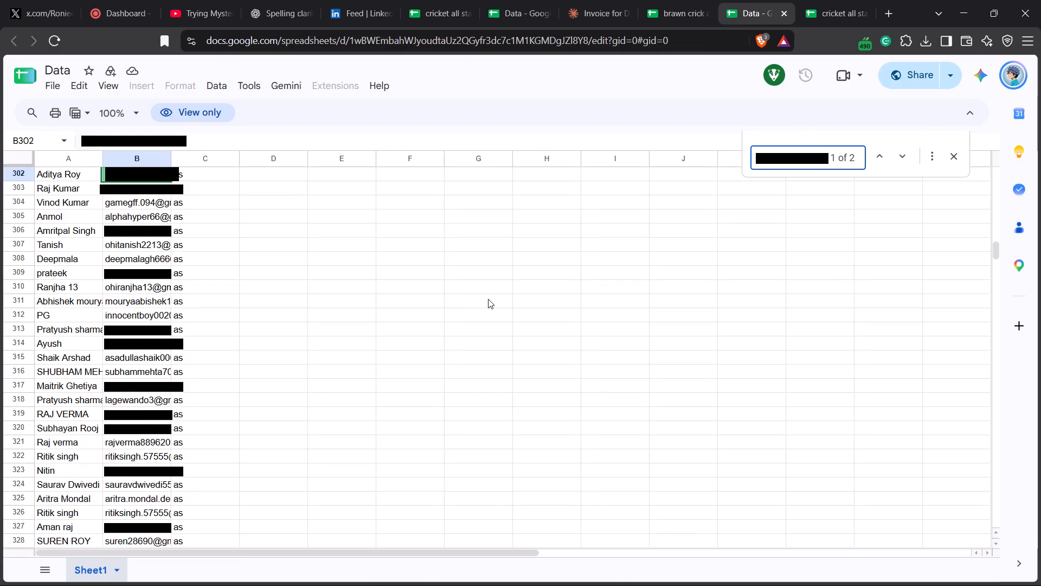
click(878, 160)
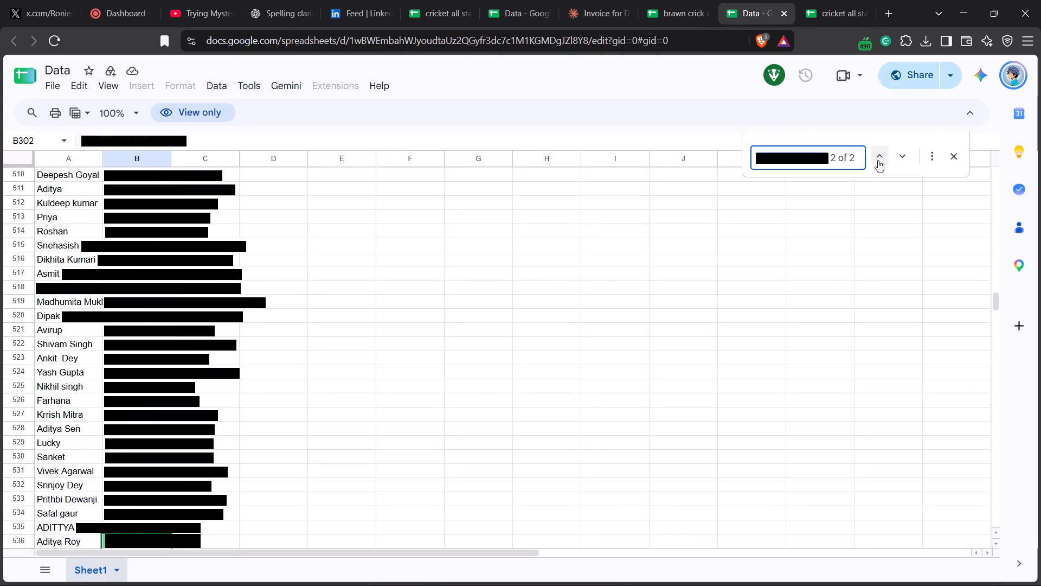
click(878, 160)
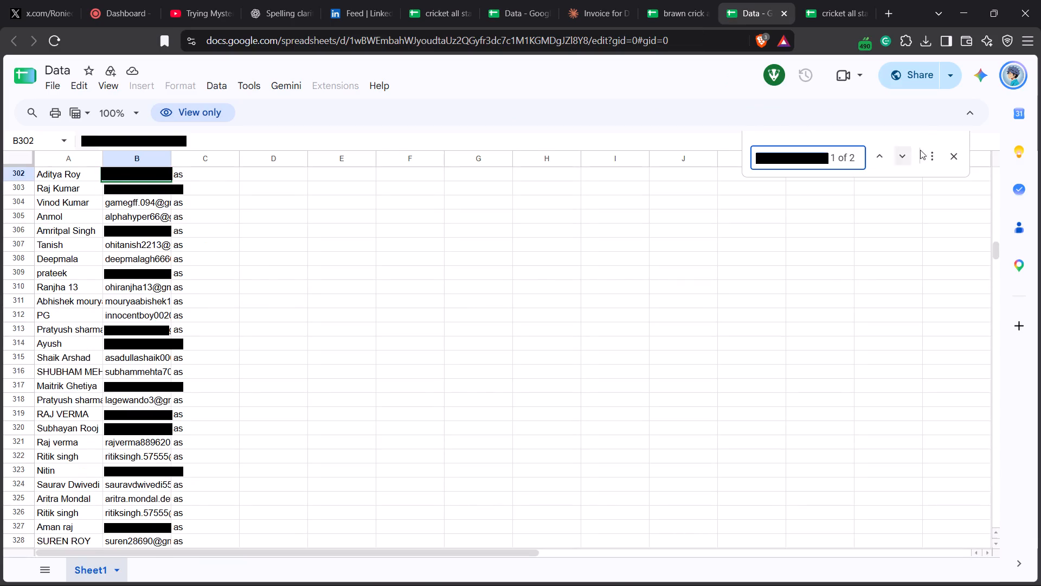
click(952, 155)
click(705, 0)
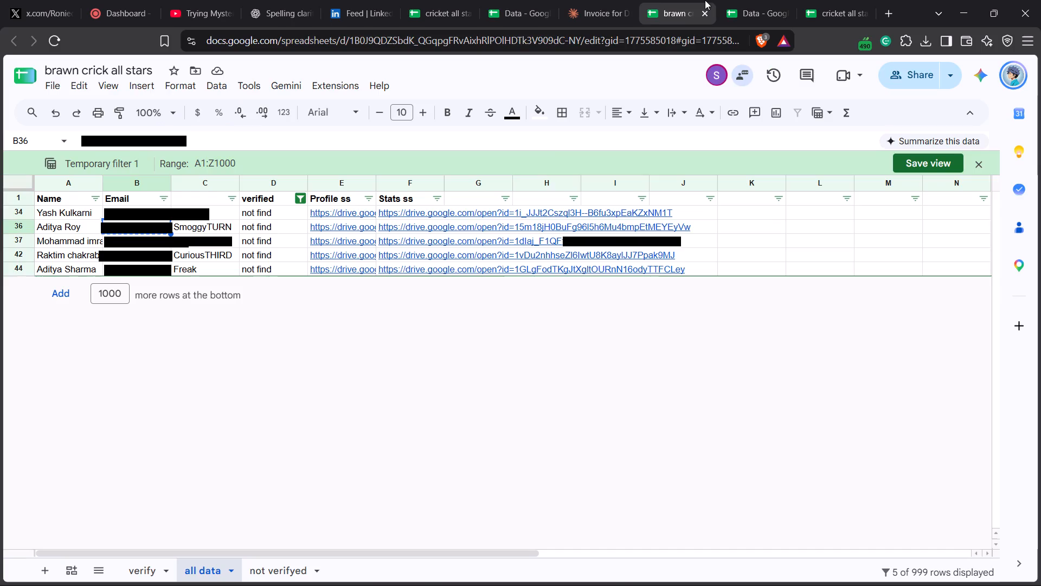
Reset the "verified" column filter to include all values and save the filter view under its default name.
click(150, 221)
click(150, 229)
click(307, 196)
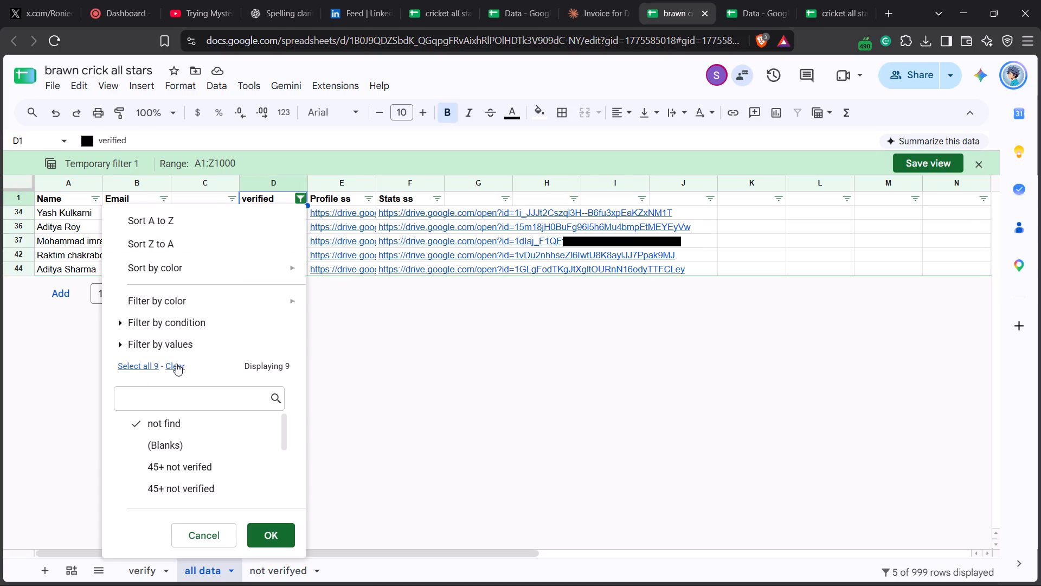
click(176, 364)
click(146, 366)
click(263, 539)
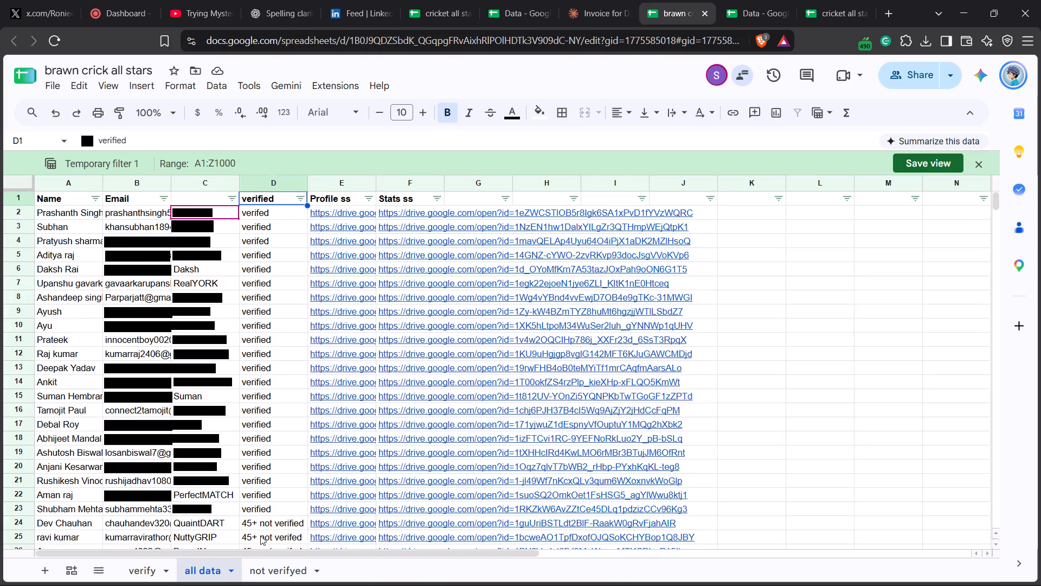
click(934, 170)
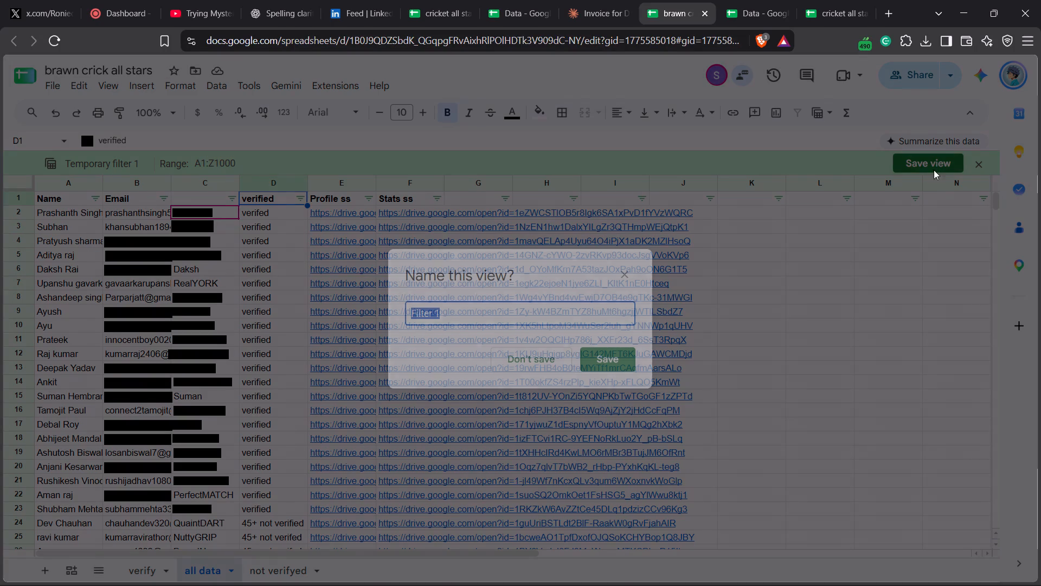
click(618, 365)
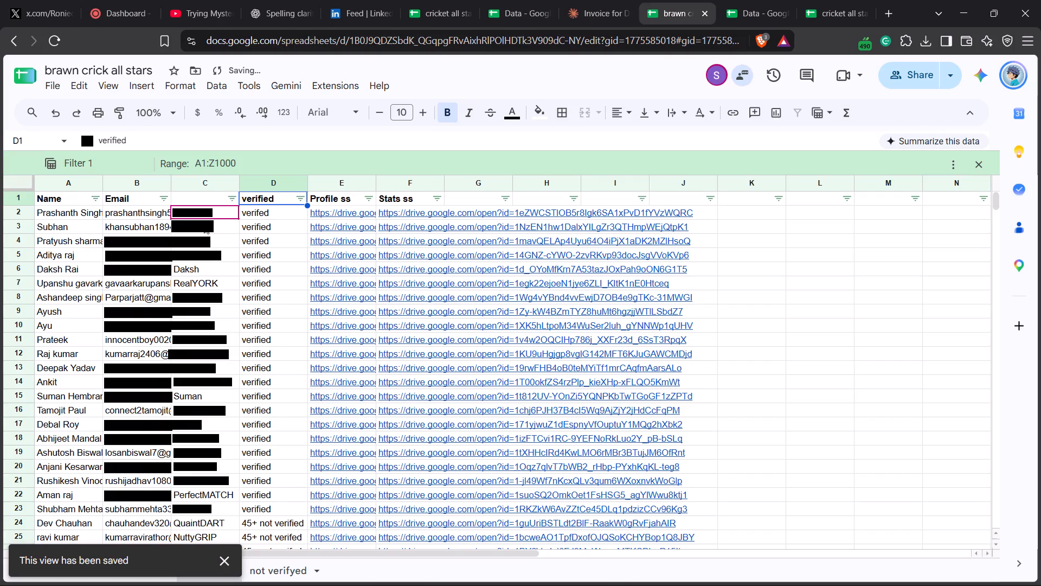
Copy the row 2 email from "brawn crick all stars" and search for it in the "Data" spreadsheet, clearing and repeating the search.
click(134, 218)
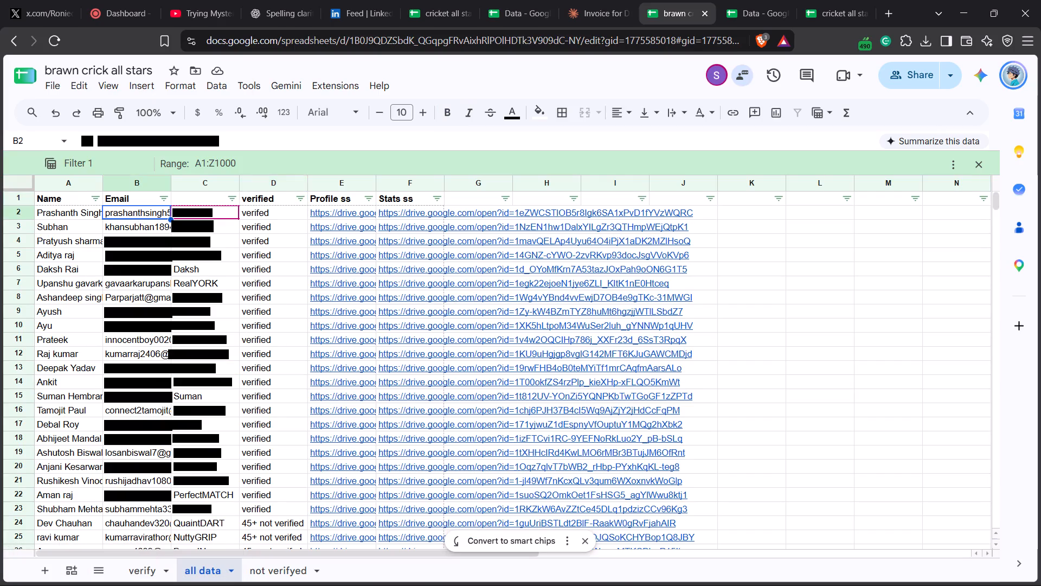
key(ctrl+c)
click(764, 0)
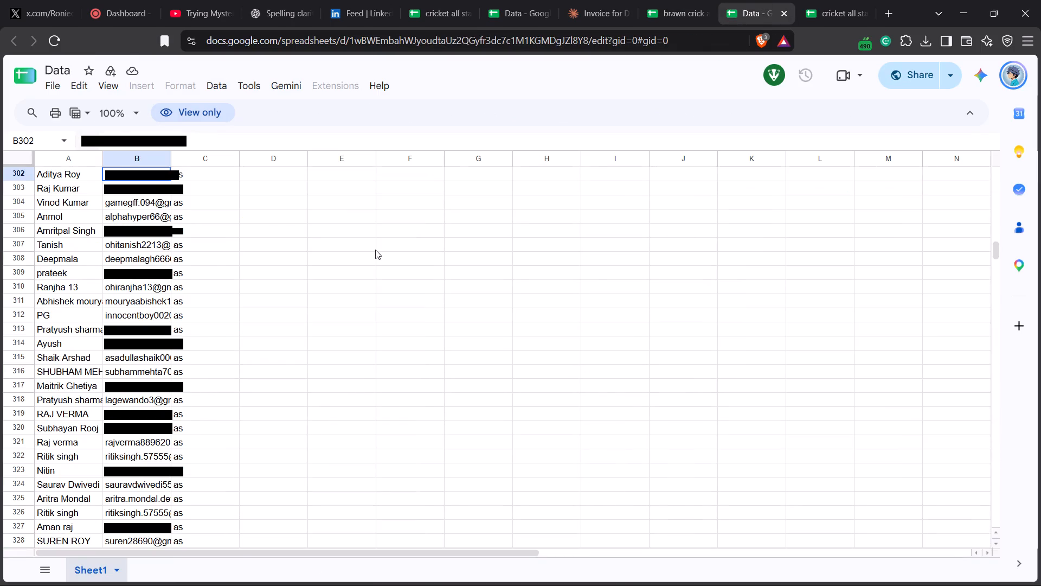
key(ctrl+f)
key(ctrl+v)
scroll(429, 343, up, 3)
key(BackSpace)
key(BackSpace)
key(BackSpace)
key(BackSpace)
key(BackSpace)
key(BackSpace)
key(BackSpace)
key(BackSpace)
key(BackSpace)
key(BackSpace)
key(BackSpace)
key(BackSpace)
key(BackSpace)
key(BackSpace)
key(BackSpace)
key(BackSpace)
key(BackSpace)
key(BackSpace)
key(BackSpace)
key(BackSpace)
key(BackSpace)
key(BackSpace)
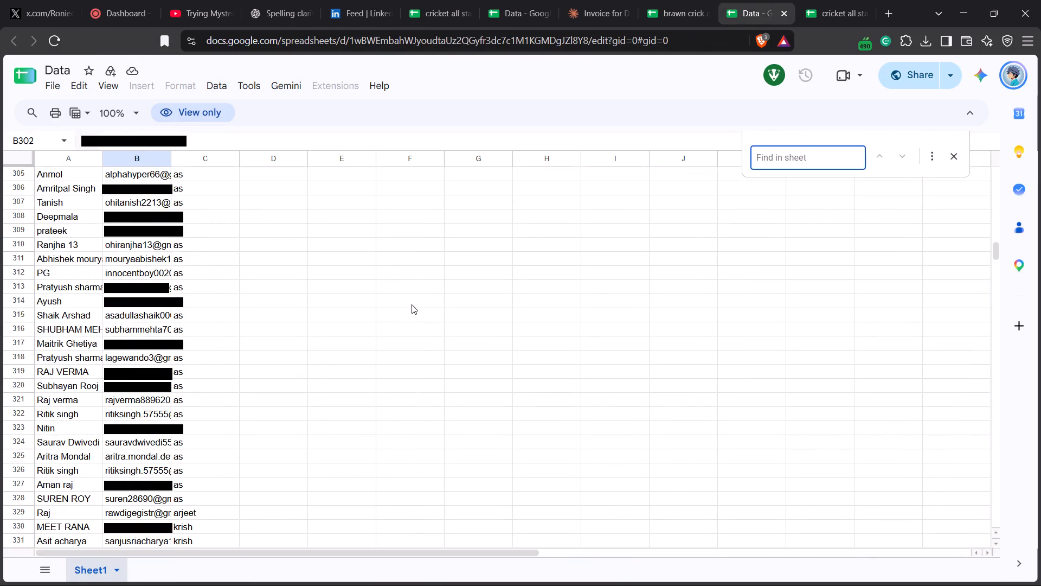
key(ctrl+f)
key(ctrl+v)
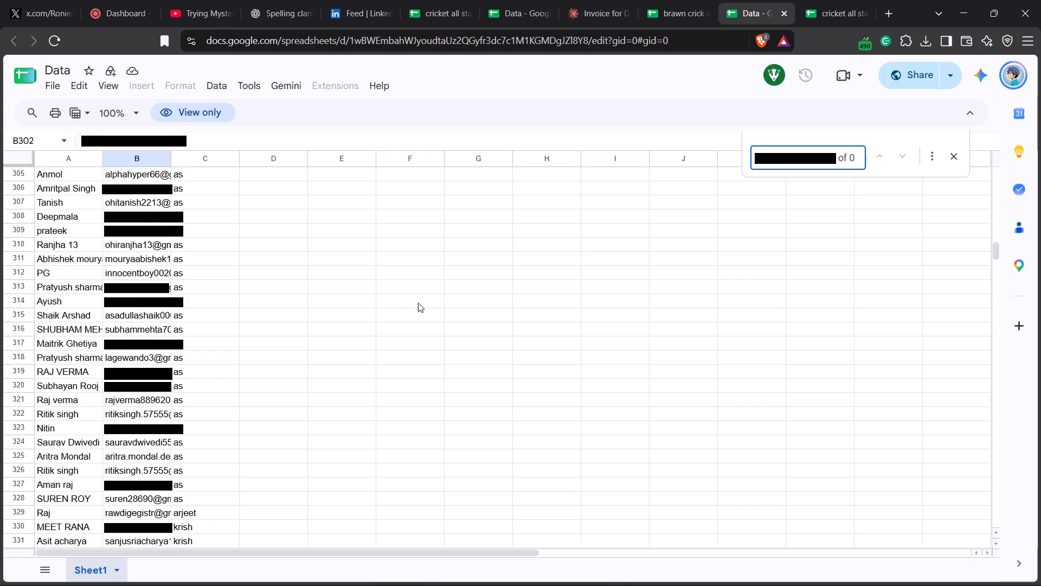
Shorten the search term in the "Data" spreadsheet to just the opening letters of the row 2 email's username.
key(BackSpace)
key(BackSpace)
key(BackSpace)
key(BackSpace)
key(BackSpace)
key(BackSpace)
key(BackSpace)
key(BackSpace)
key(BackSpace)
key(BackSpace)
key(BackSpace)
key(BackSpace)
key(BackSpace)
key(BackSpace)
key(BackSpace)
key(BackSpace)
key(BackSpace)
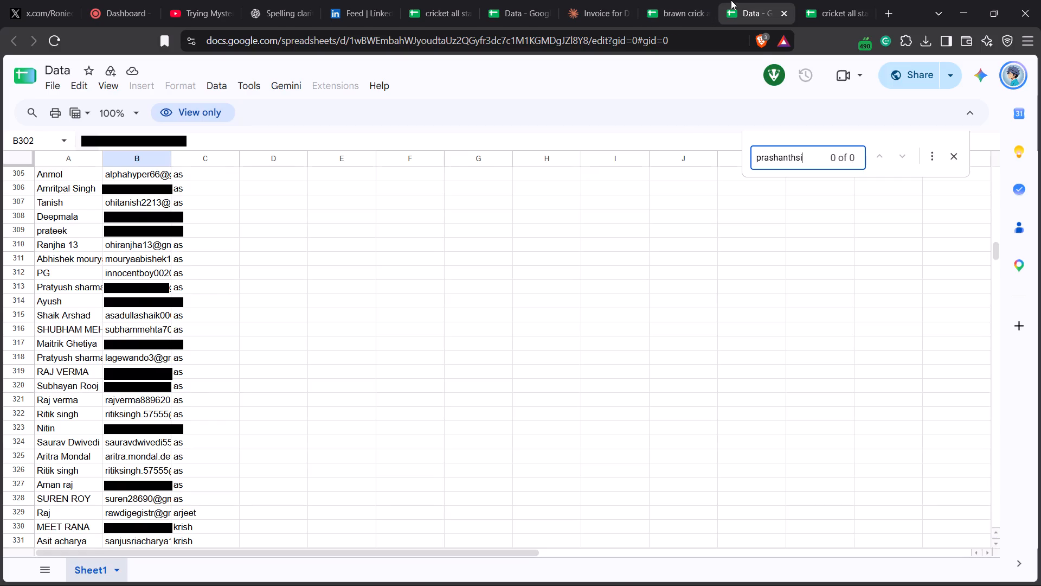
In "cricket all stars data", close the search and read the note on cell C103.
click(821, 0)
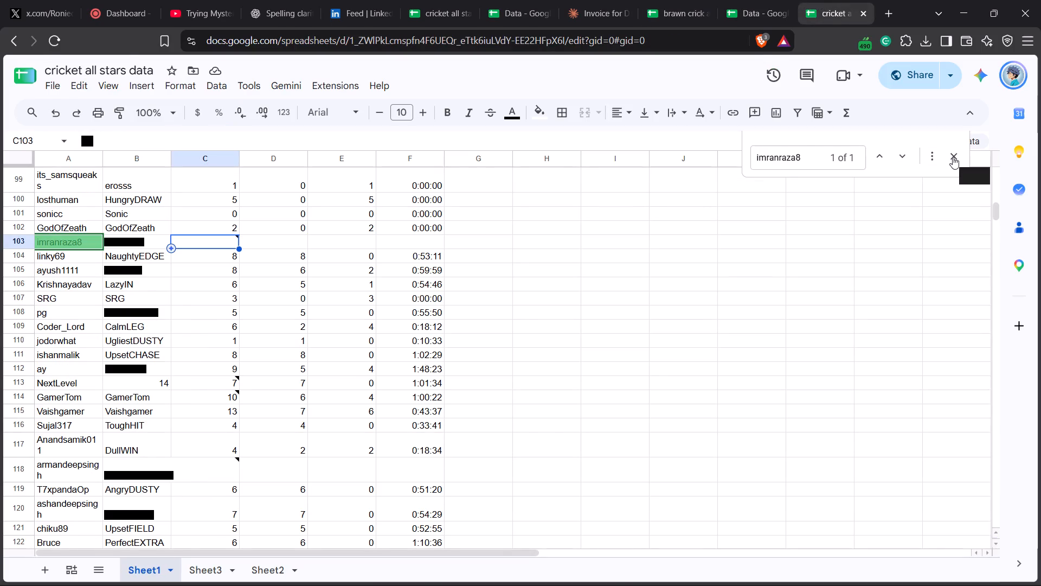
click(953, 157)
click(181, 245)
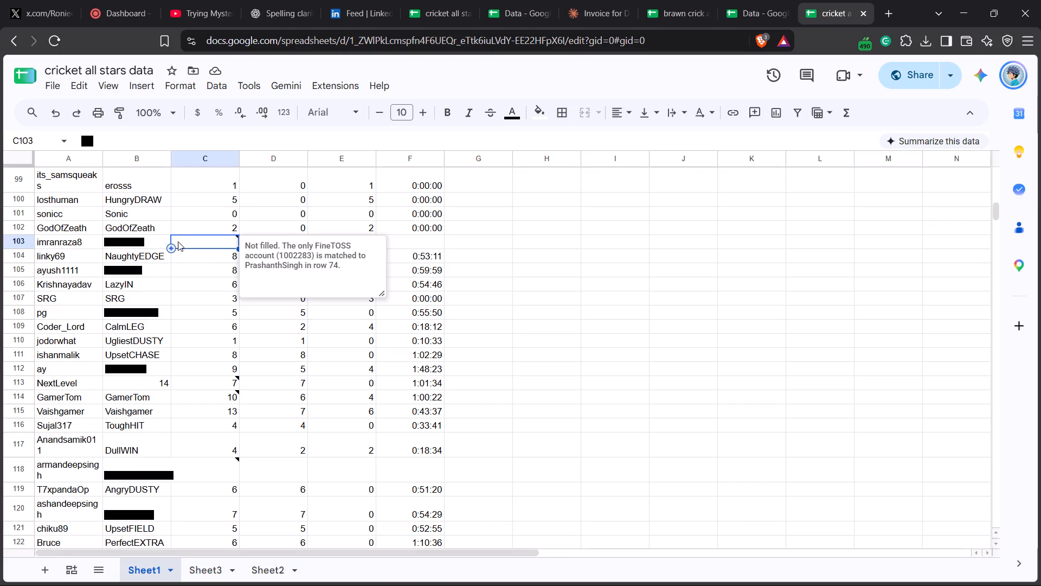
Copy the username in A103 of "cricket all stars data" and search for it in the "cricket all stars" spreadsheet.
click(49, 238)
key(ctrl+c)
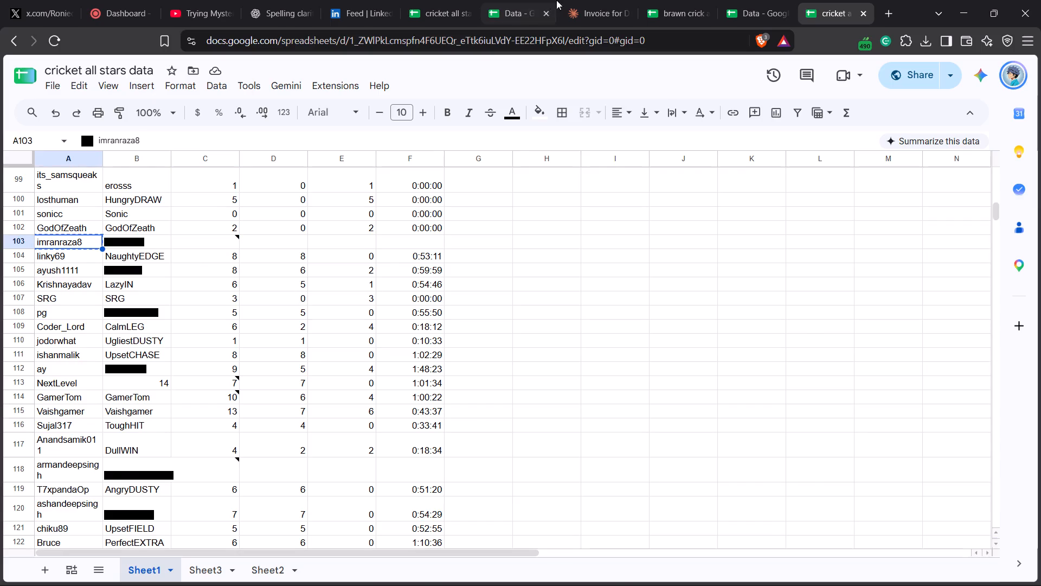
click(448, 0)
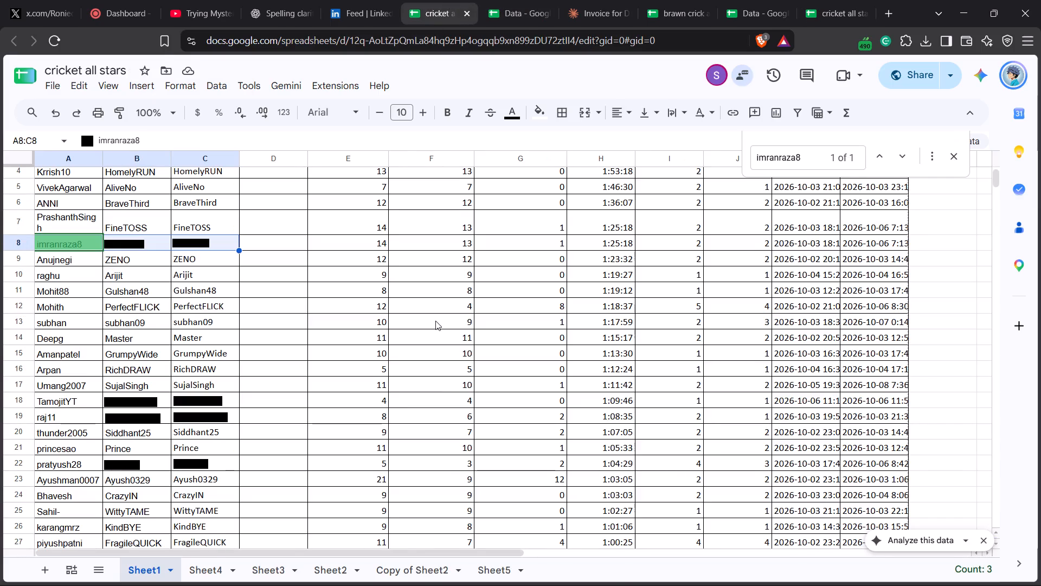
key(ctrl+f)
key(ctrl+v)
Return to the "all data" sheet of "brawn crick all stars" and select the row 36 email and adjacent username, B36:C36.
click(670, 0)
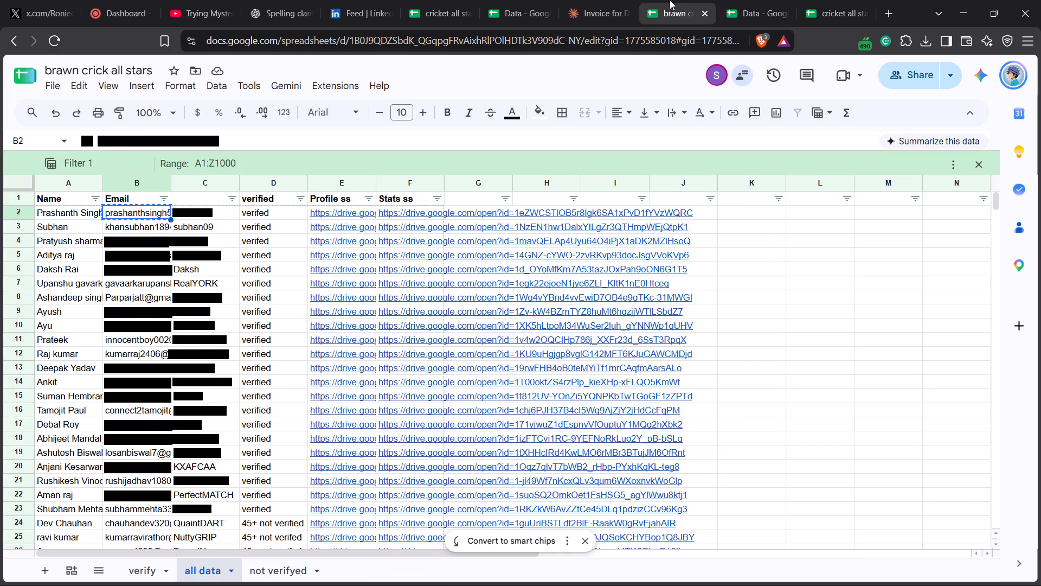
click(734, 0)
click(682, 0)
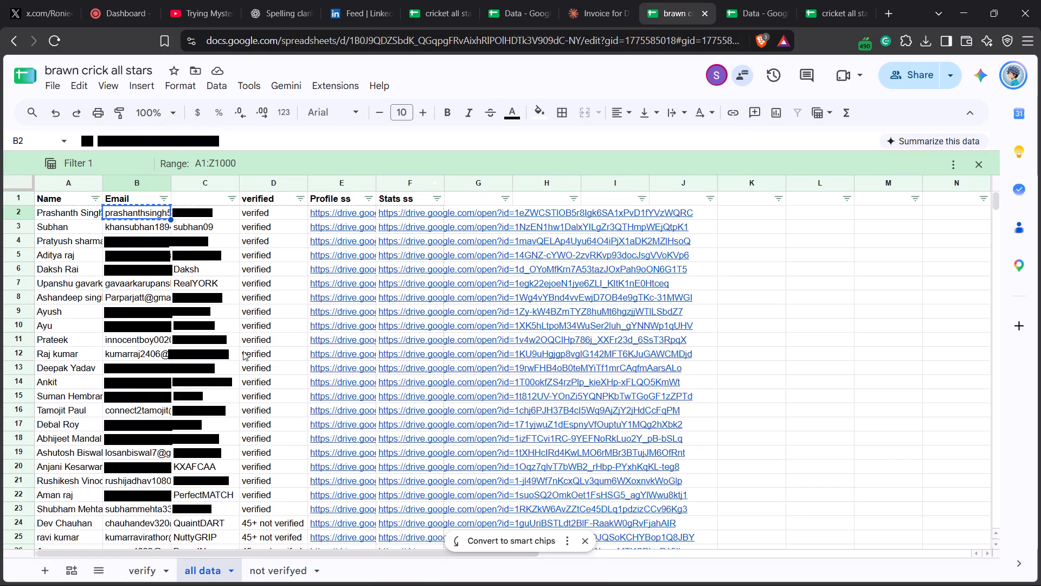
scroll(255, 329, down, 4)
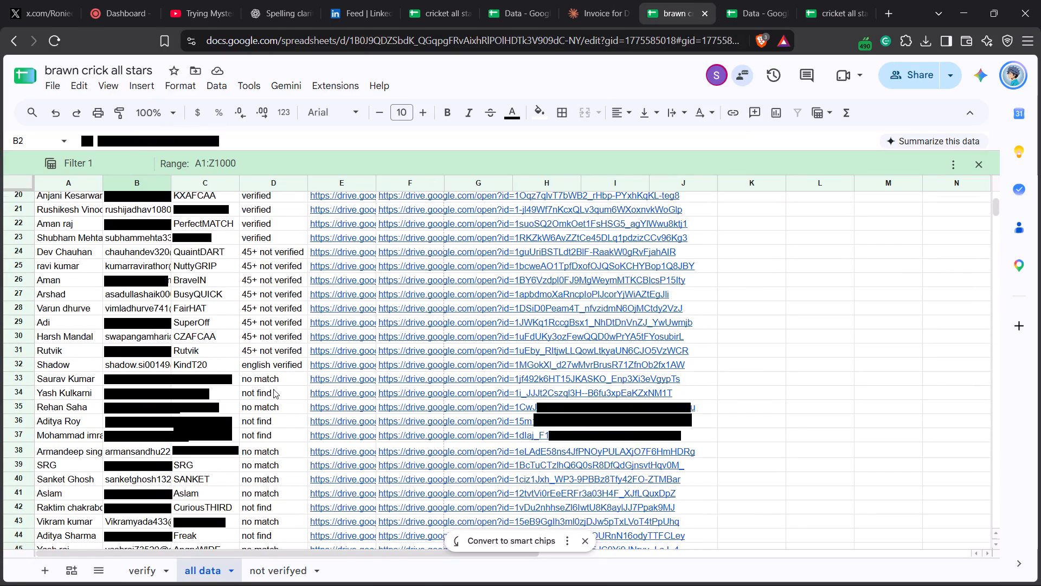
click(209, 423)
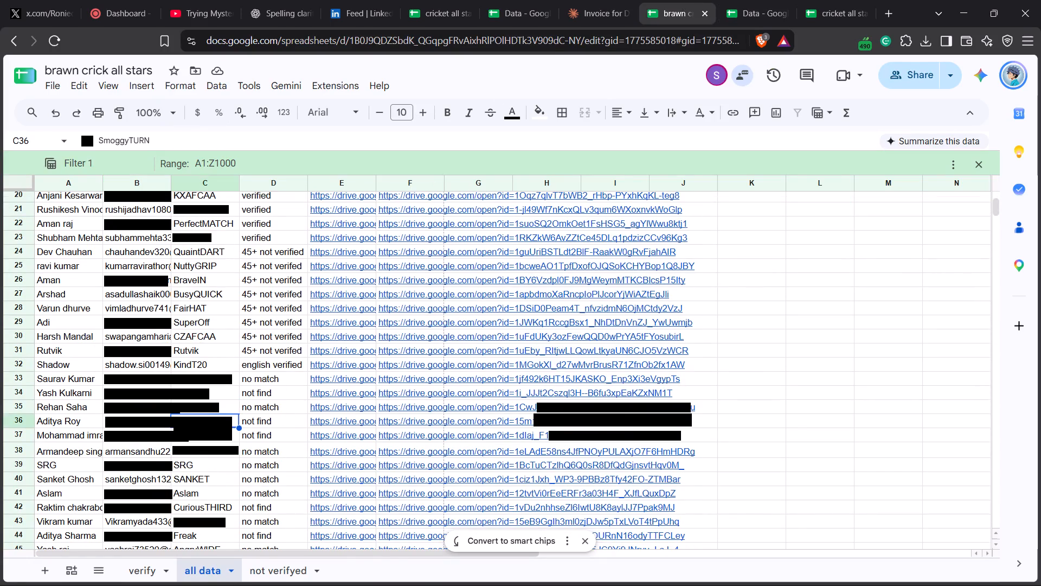
drag(134, 422, 216, 424)
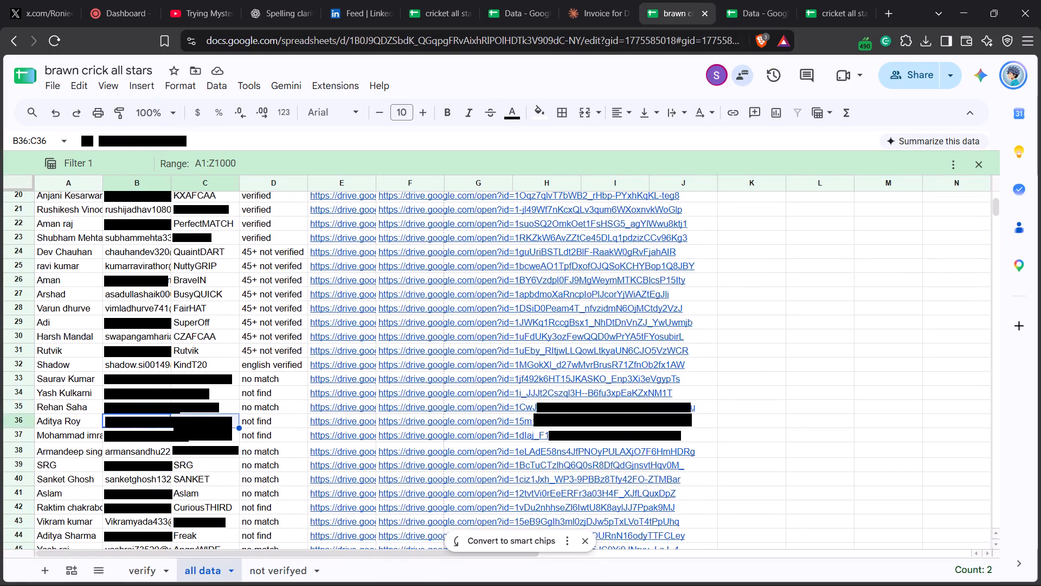
click(198, 424)
click(123, 418)
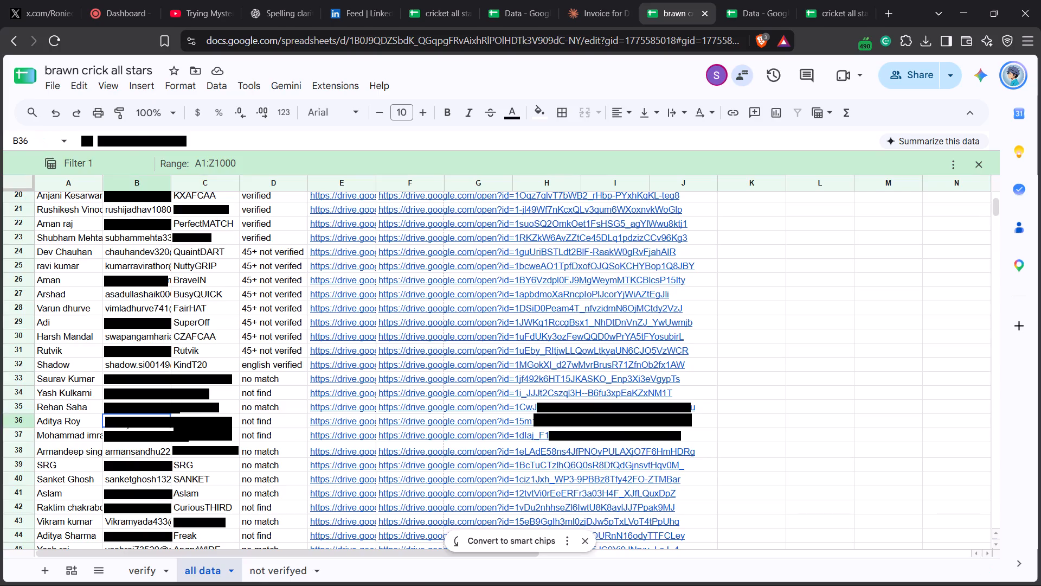
drag(61, 422, 227, 422)
click(184, 419)
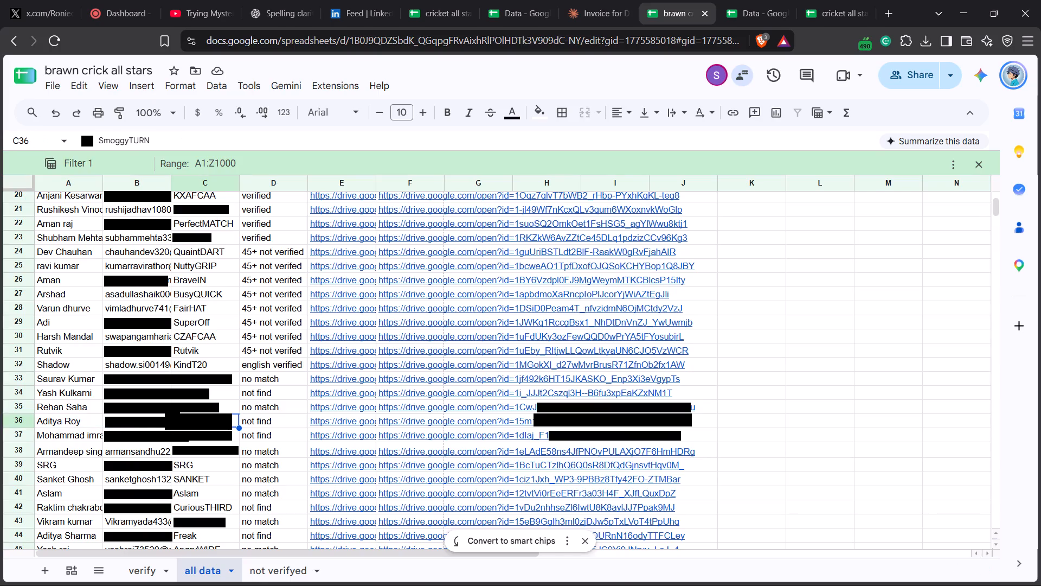
key(ctrl+c)
click(435, 0)
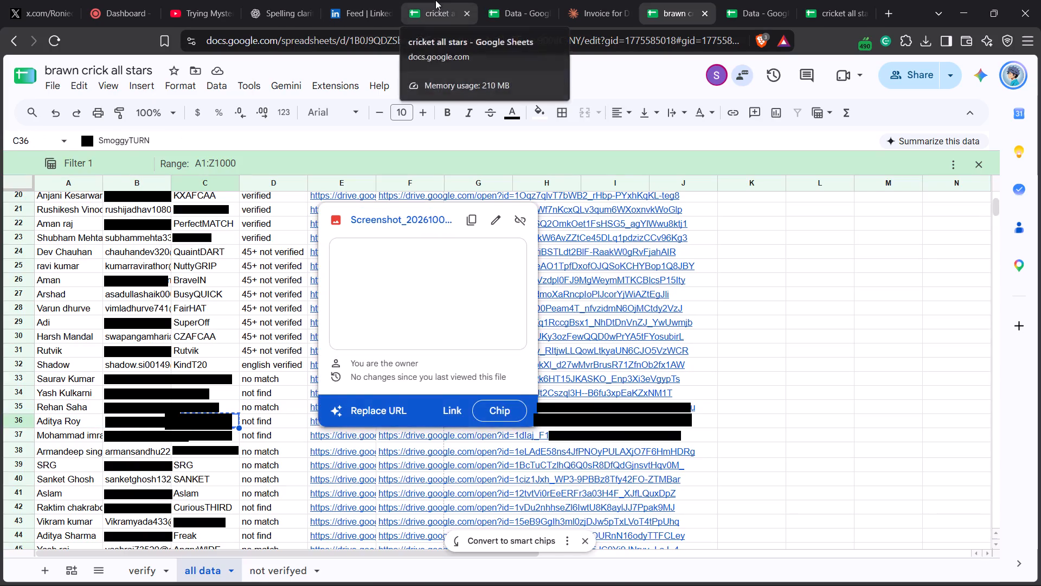
key(ctrl+f)
key(ctrl+v)
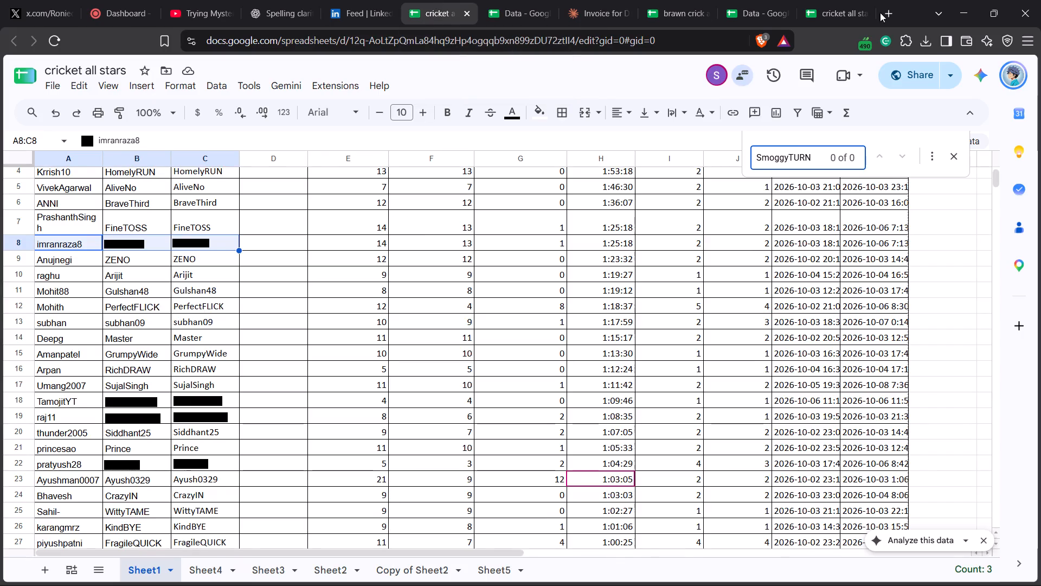
click(812, 0)
key(ctrl+f)
key(ctrl+v)
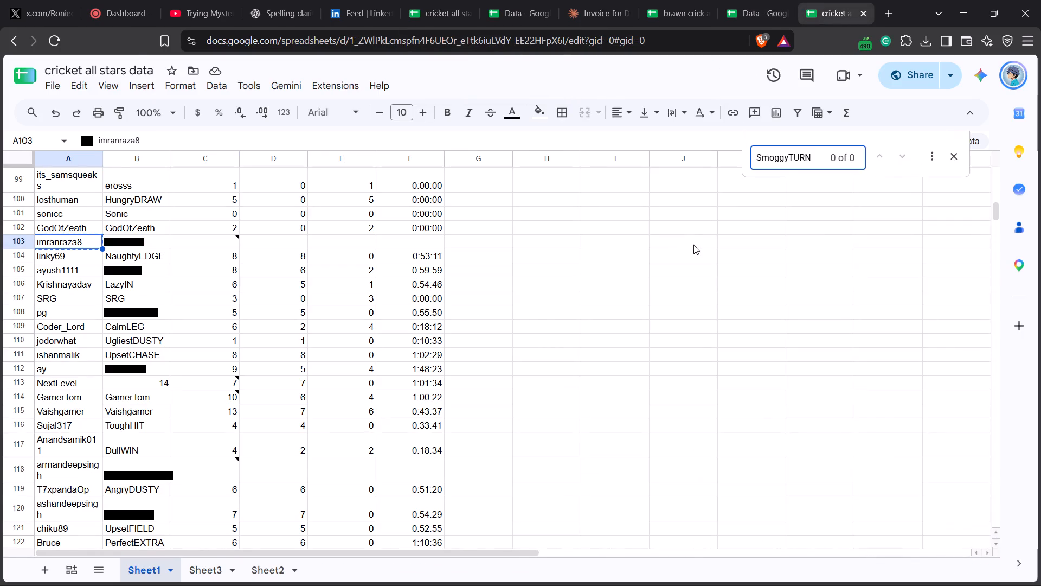
click(782, 0)
key(ctrl+f)
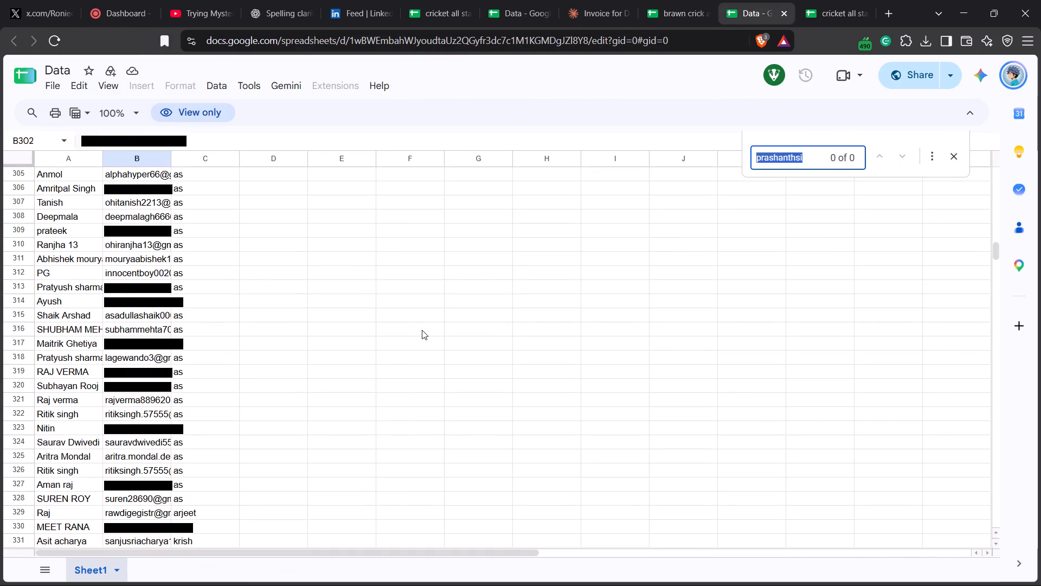
key(ctrl+v)
click(955, 154)
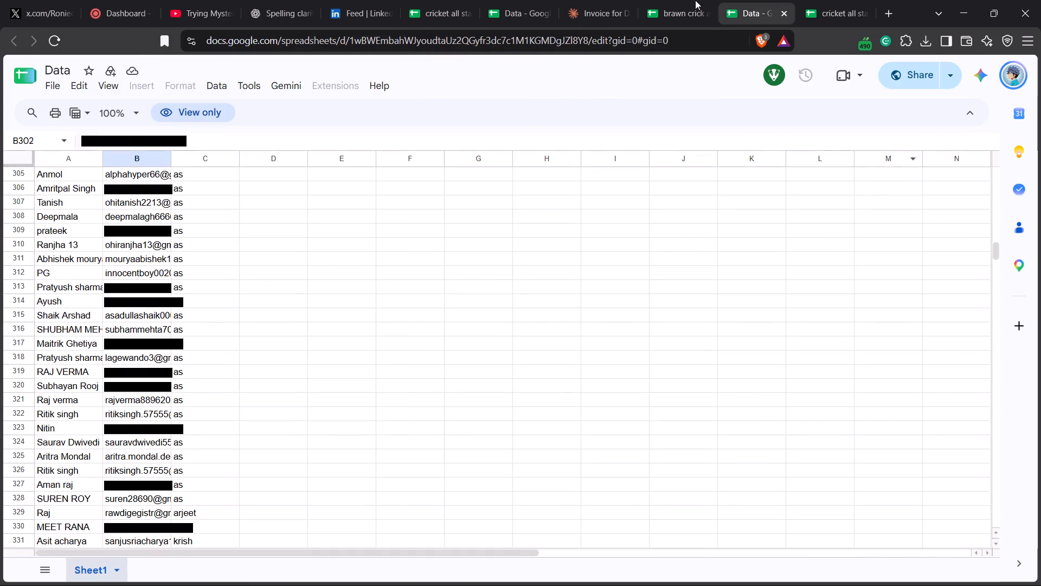
click(647, 0)
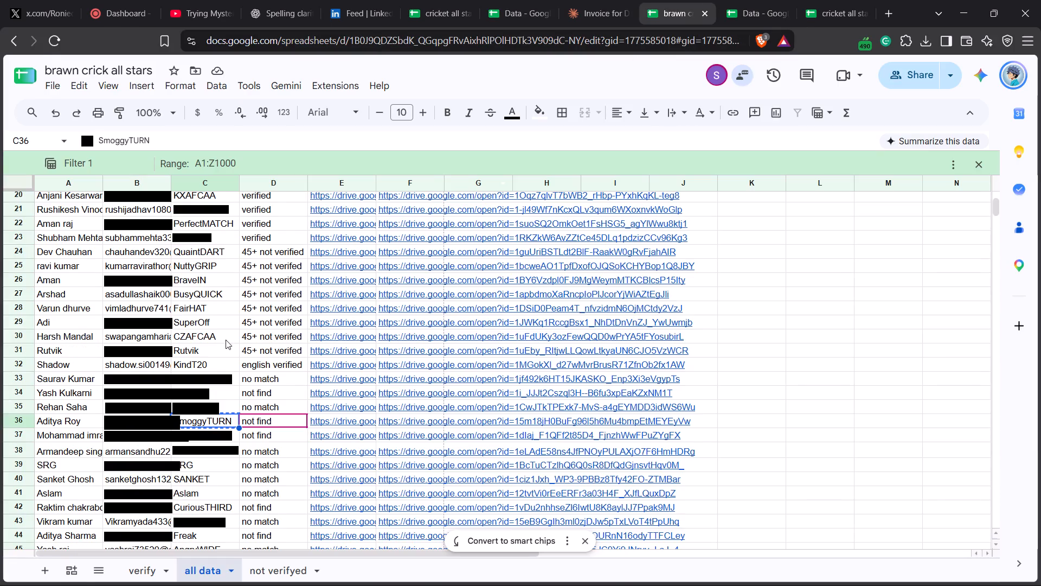
Recheck the email, username and verified status in row 36 against the surrounding rows of "all data".
click(205, 424)
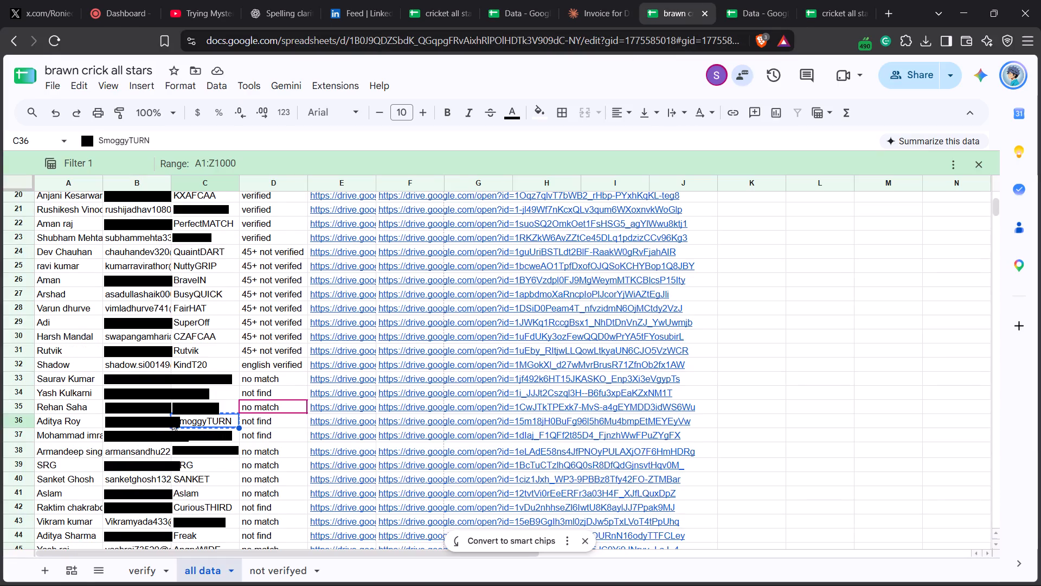
click(217, 420)
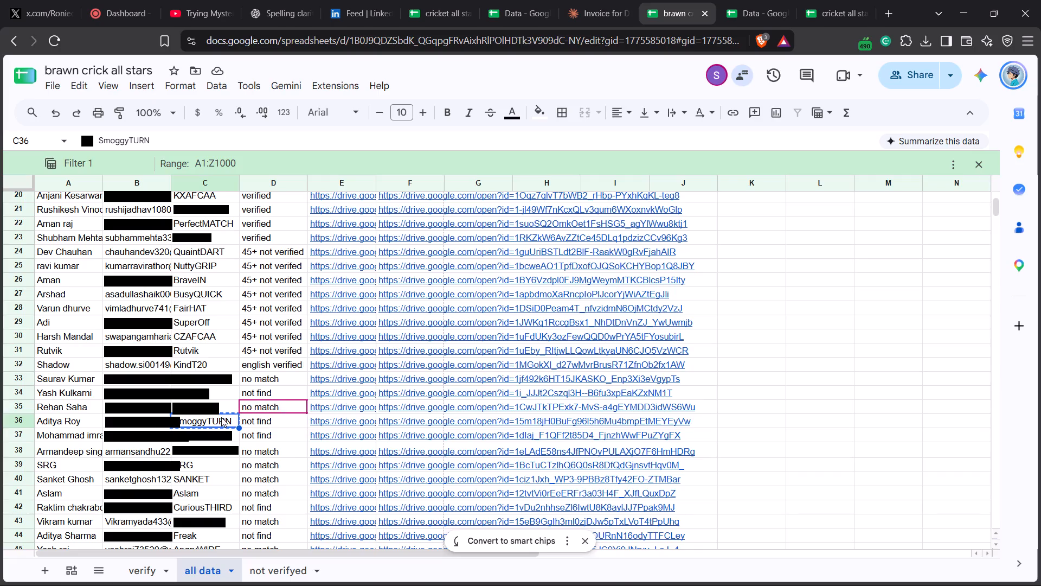
click(221, 417)
click(261, 423)
click(265, 435)
click(204, 415)
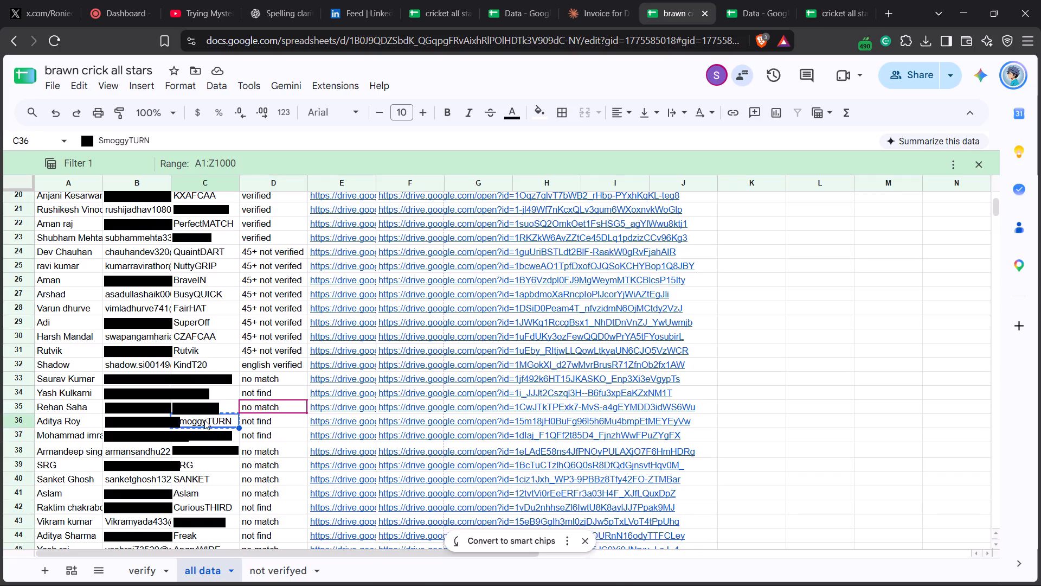
click(204, 420)
click(209, 432)
click(204, 420)
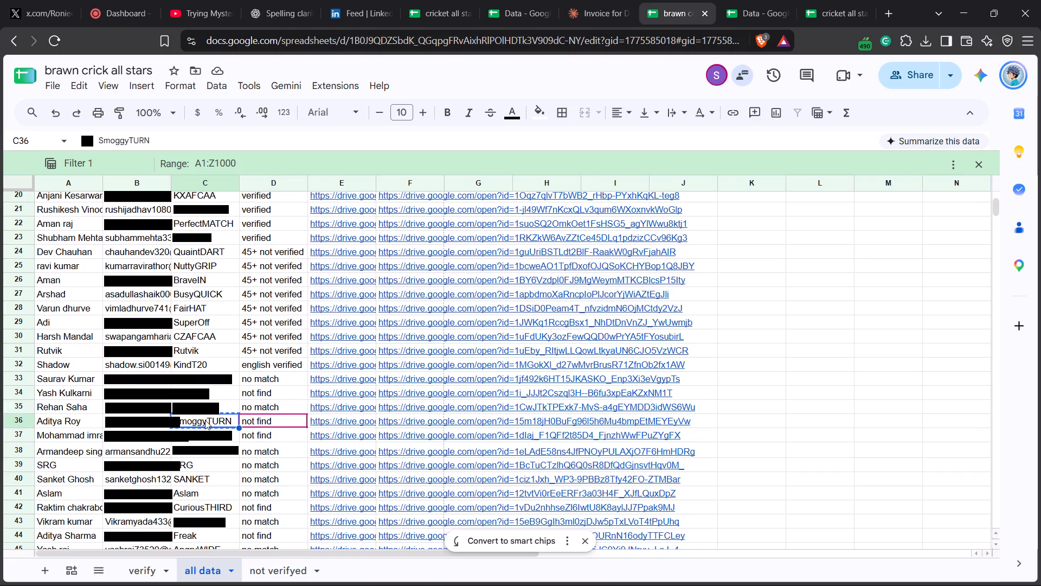
click(204, 421)
click(151, 424)
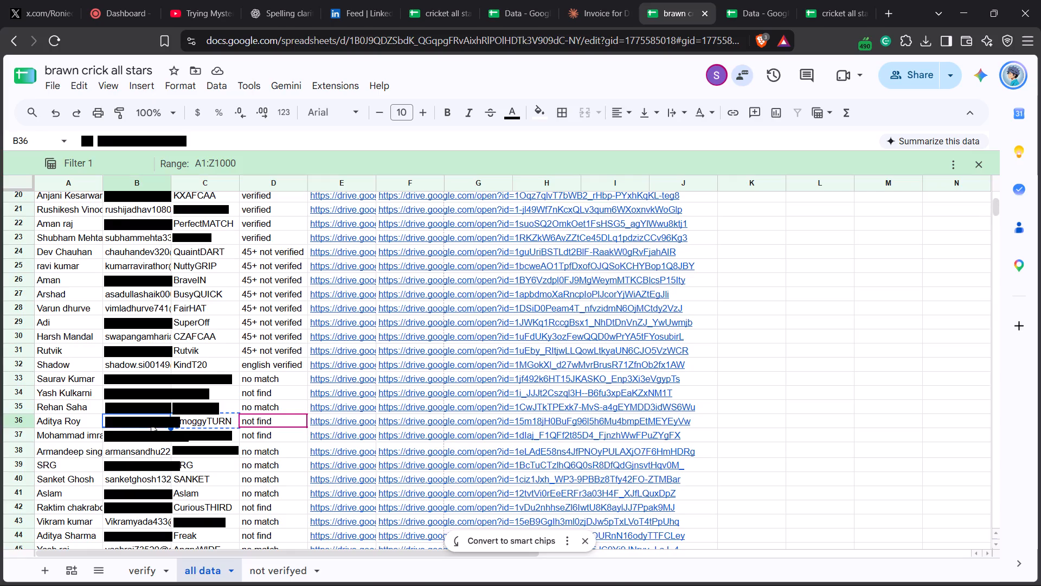
scroll(160, 419, up, 14)
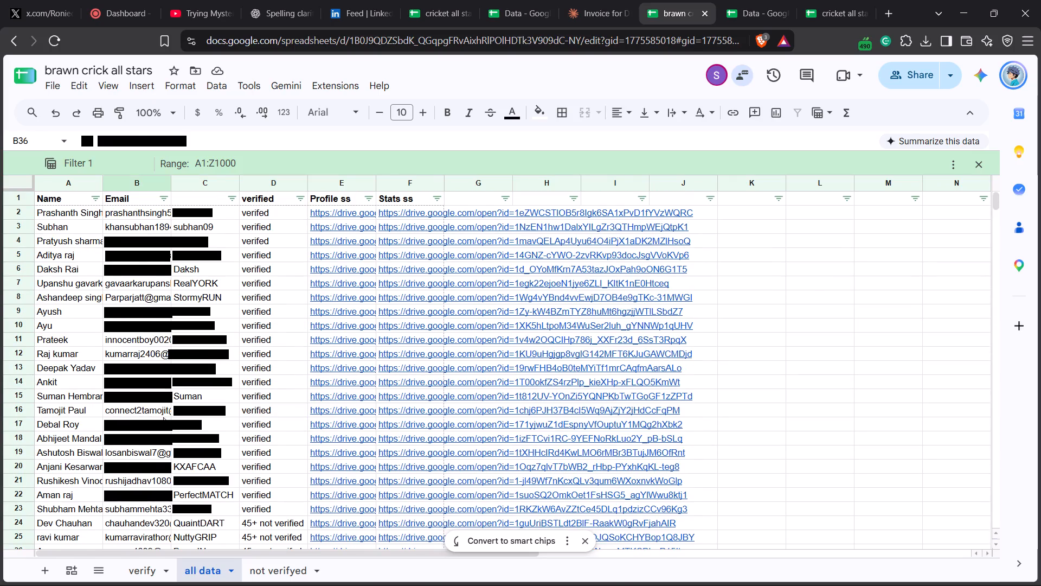
scroll(163, 417, down, 5)
scroll(163, 417, up, 1)
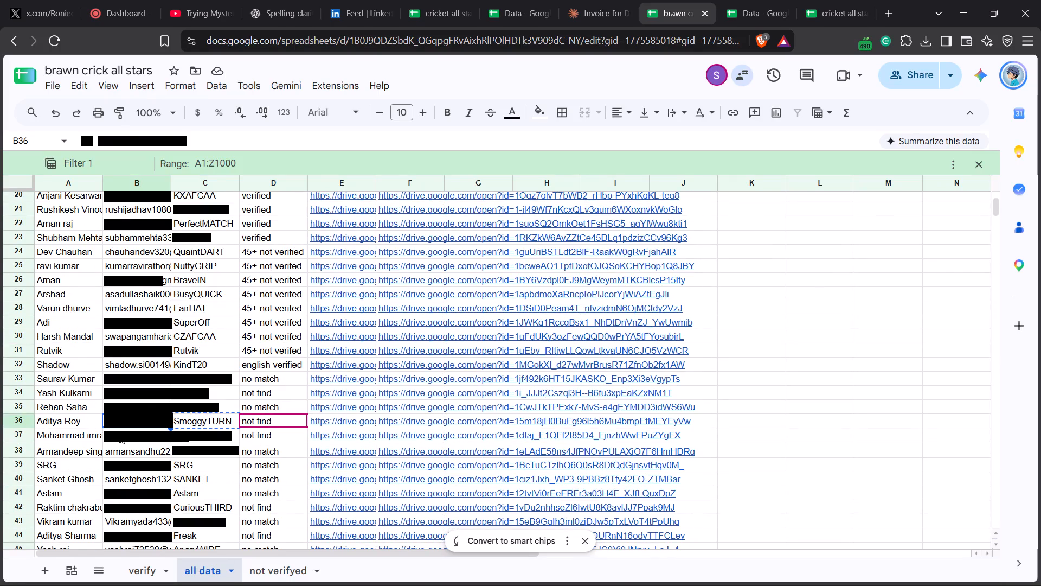
Copy the row 36 email, search for it in Sheet3 of "cricket all stars data", and clear and close the search.
click(119, 434)
key(ctrl+c)
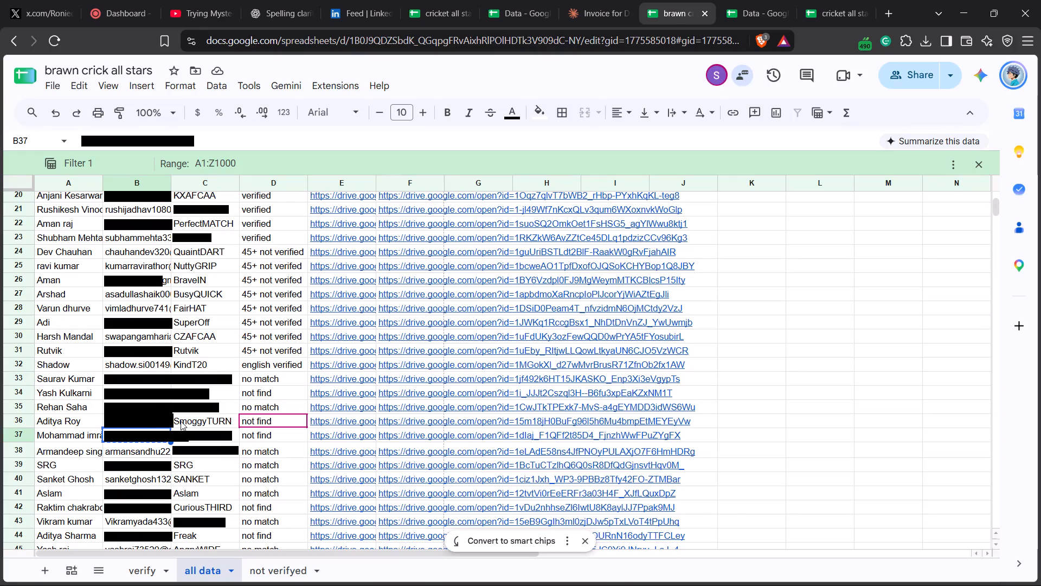
click(146, 422)
key(ctrl+c)
click(791, 0)
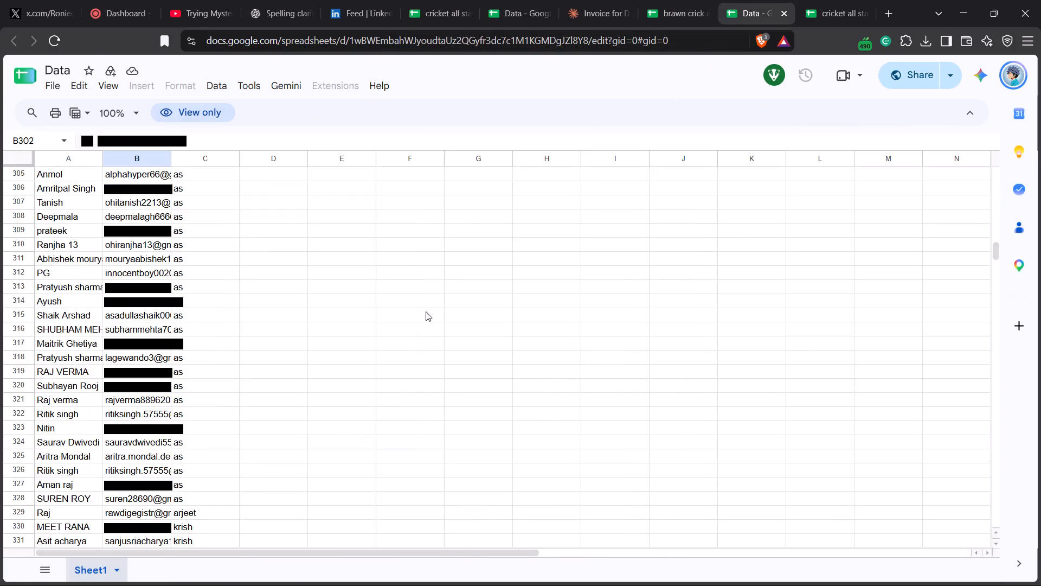
scroll(356, 349, up, 4)
click(825, 0)
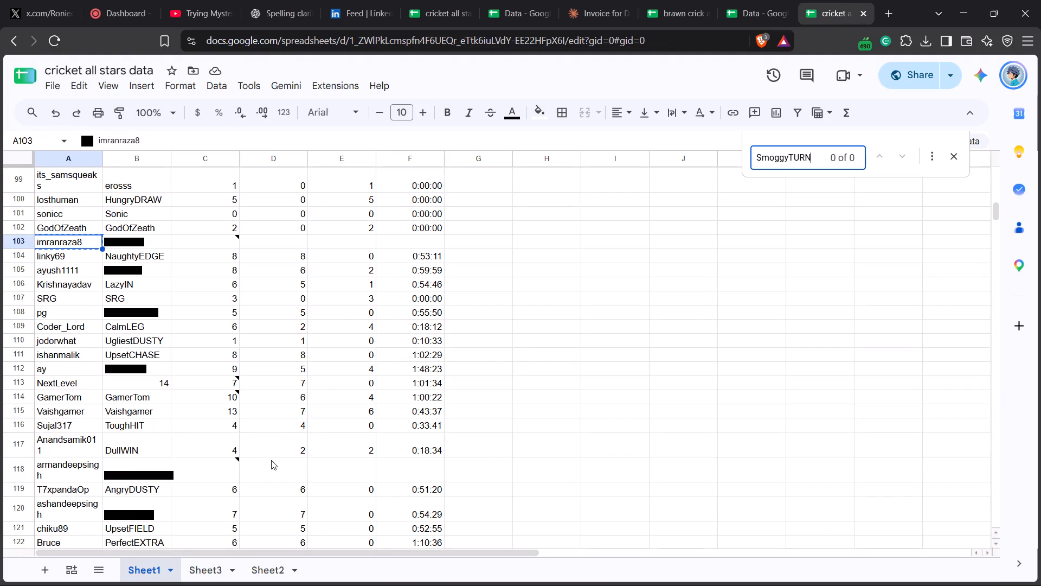
click(220, 564)
key(ctrl+f)
key(ctrl+v)
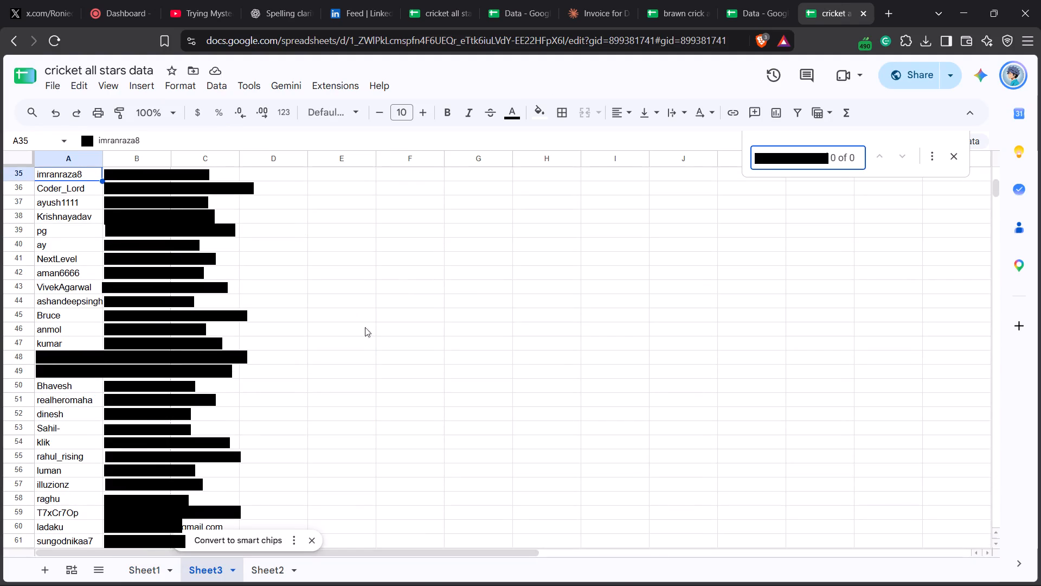
key(BackSpace)
key(BackSpace)
key(BackSpace)
key(BackSpace)
key(BackSpace)
key(BackSpace)
key(BackSpace)
key(BackSpace)
key(BackSpace)
key(BackSpace)
key(BackSpace)
key(BackSpace)
key(BackSpace)
key(BackSpace)
key(BackSpace)
key(BackSpace)
key(BackSpace)
key(BackSpace)
key(BackSpace)
key(BackSpace)
key(BackSpace)
key(BackSpace)
key(BackSpace)
key(BackSpace)
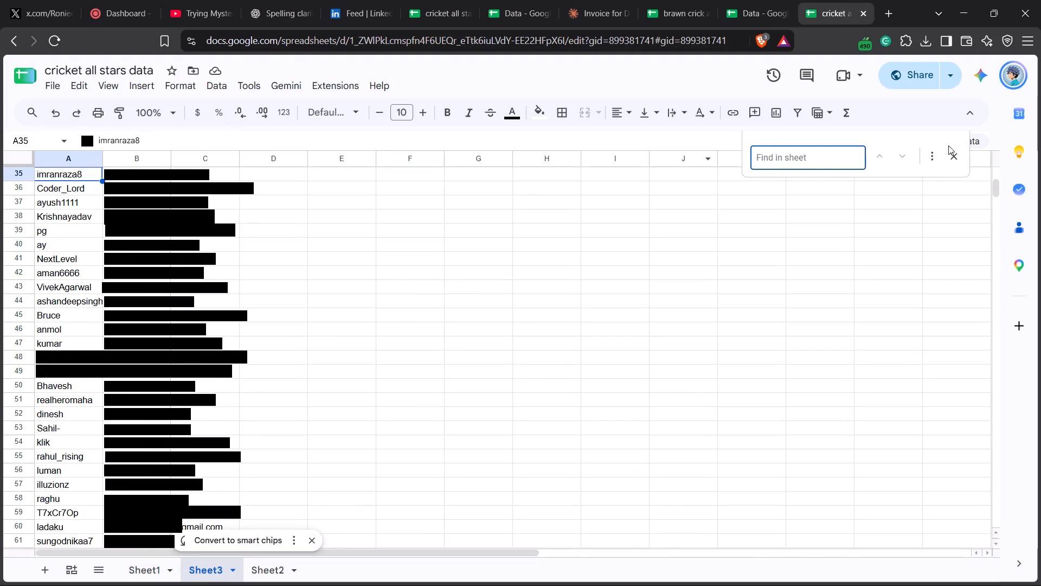
click(953, 157)
Search "Data" for the copied row 36 email and copy the name beside it in cell A302.
click(781, 0)
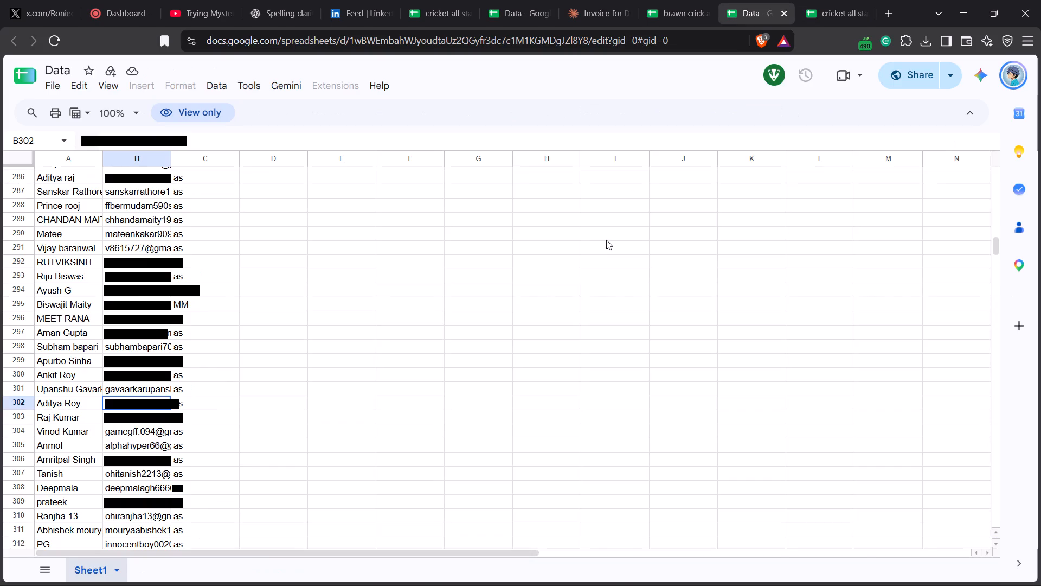
key(ctrl+f)
key(ctrl+v)
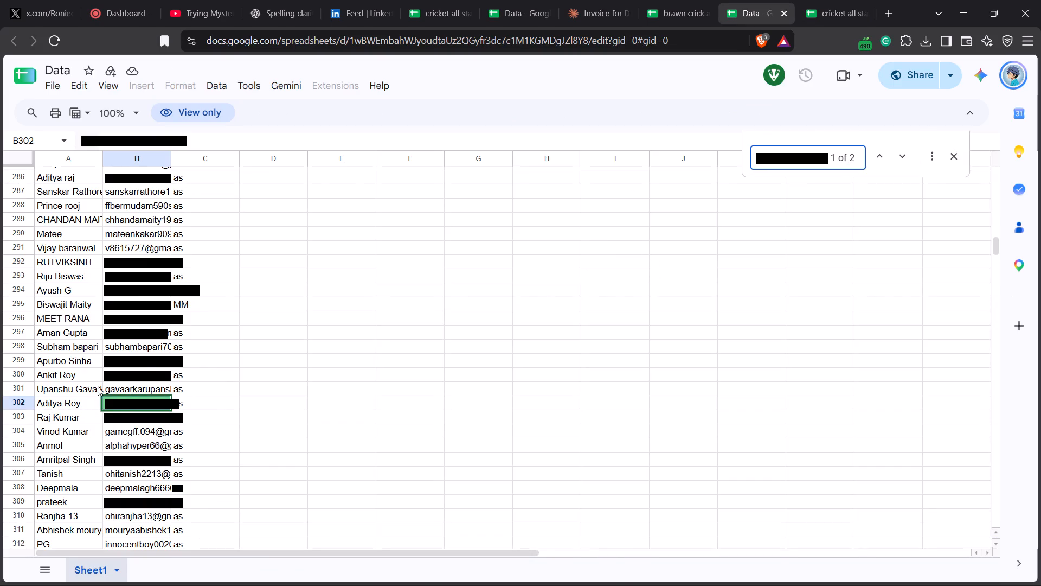
click(67, 397)
click(62, 407)
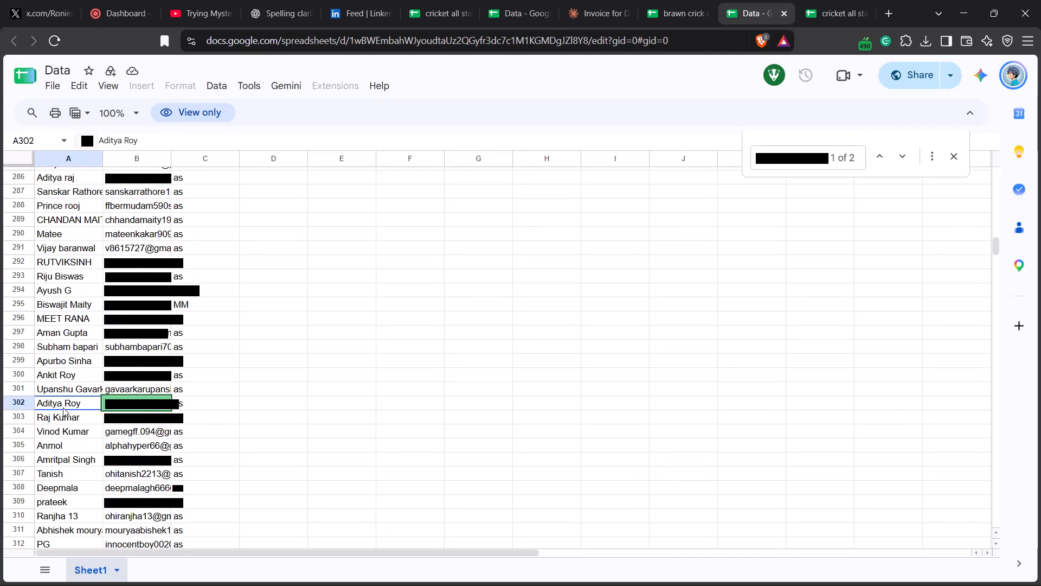
key(ctrl+c)
Search Sheet3 of "cricket all stars data" for the copied name, shorten the search to "Aditya", and review the matches.
click(846, 0)
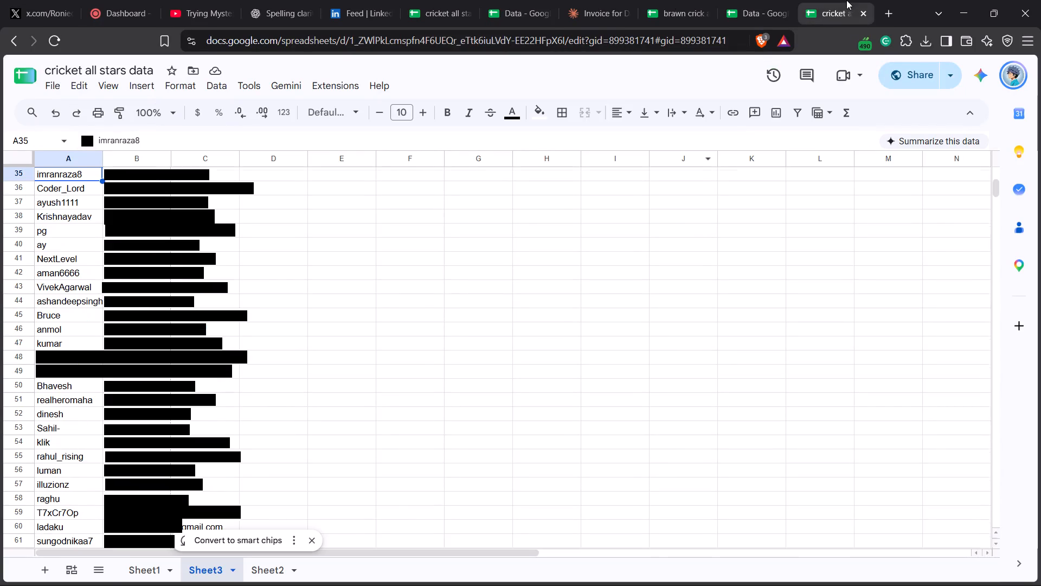
key(ctrl+f)
key(ctrl+v)
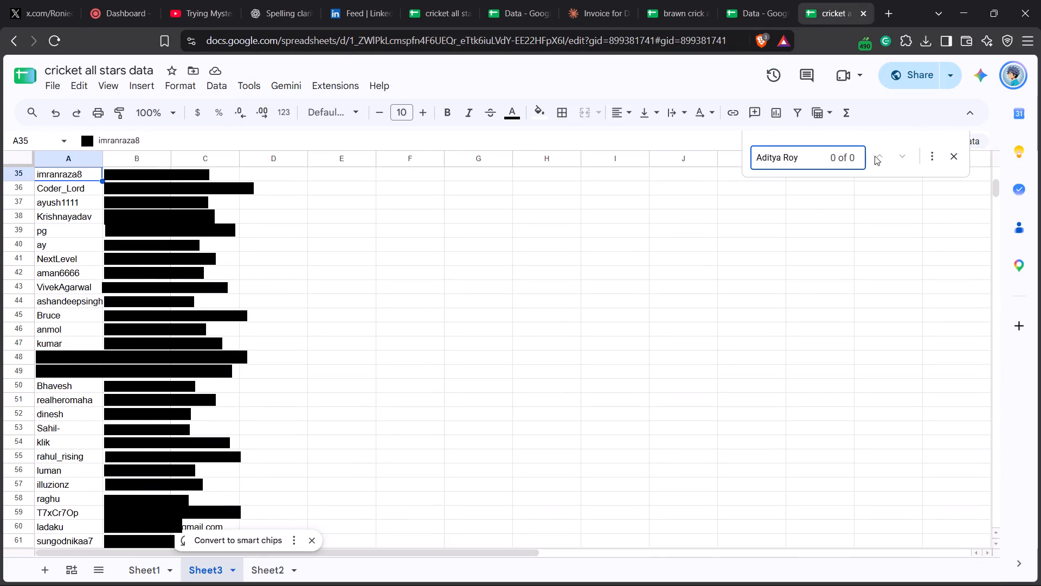
key(BackSpace)
key(BackSpace)
key(BackSpace)
key(BackSpace)
key(BackSpace)
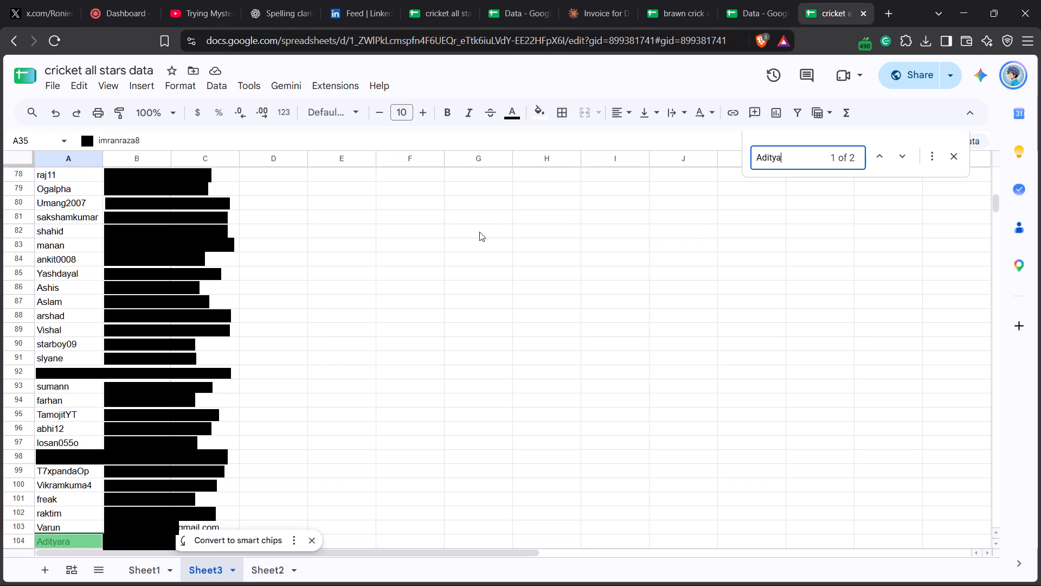
scroll(529, 207, up, 1)
scroll(179, 381, up, 6)
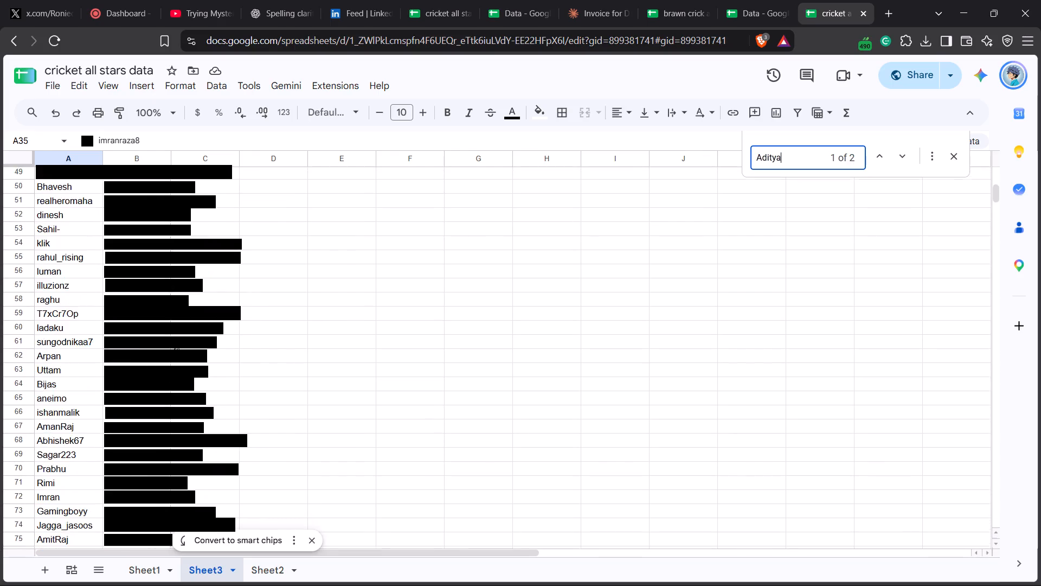
scroll(174, 340, up, 2)
scroll(174, 340, down, 2)
scroll(175, 341, up, 1)
scroll(175, 341, down, 5)
click(878, 162)
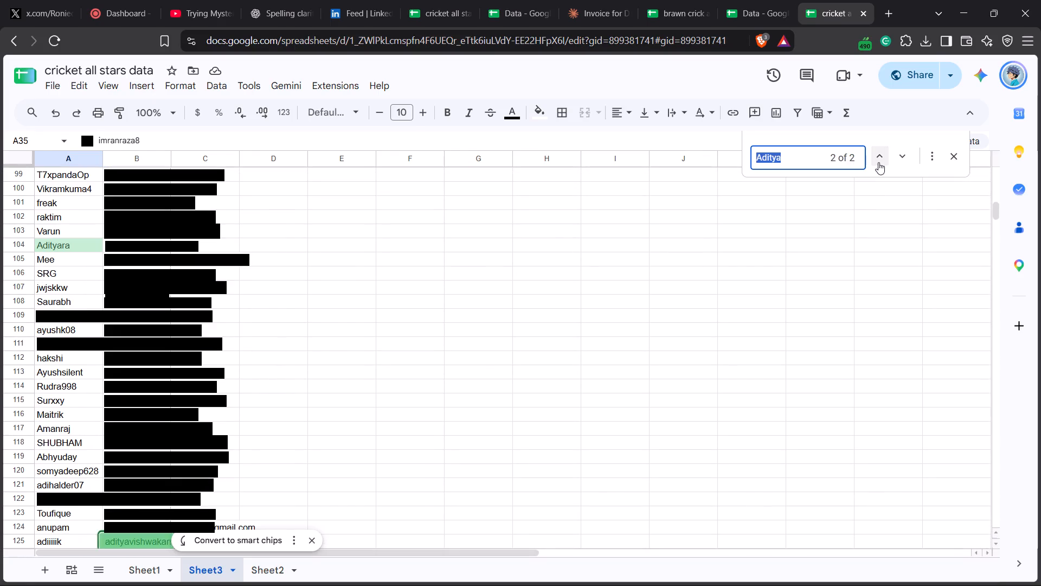
click(879, 161)
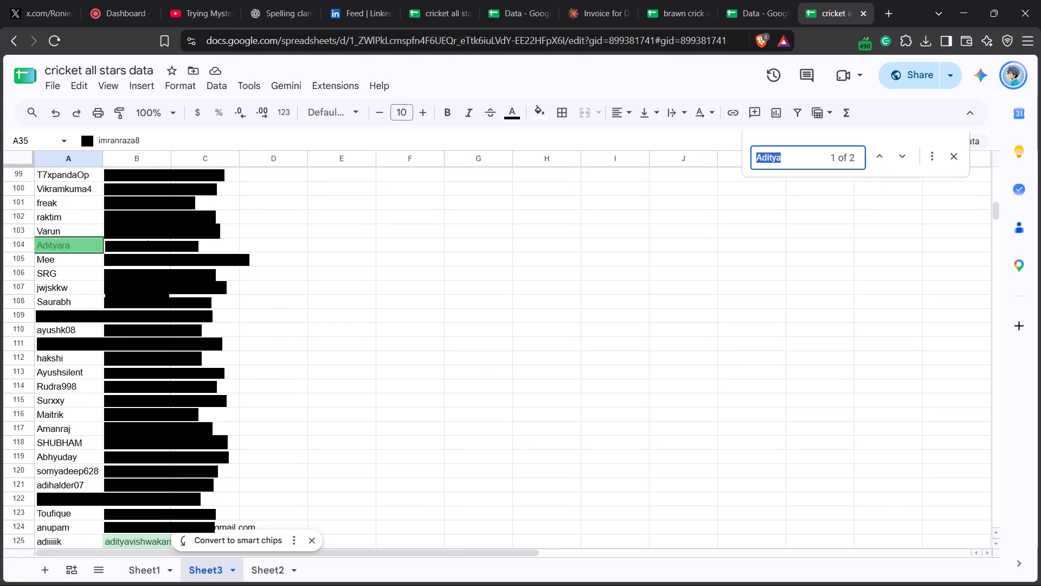
Copy the email in B104 of Sheet3 and search for it in the "Data" spreadsheet.
click(147, 240)
key(ctrl+c)
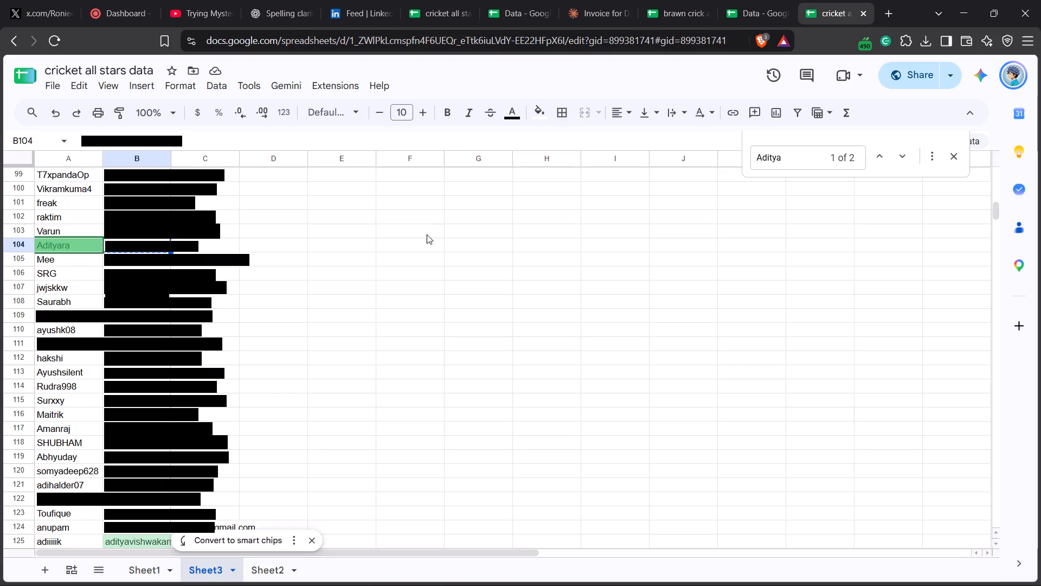
click(722, 0)
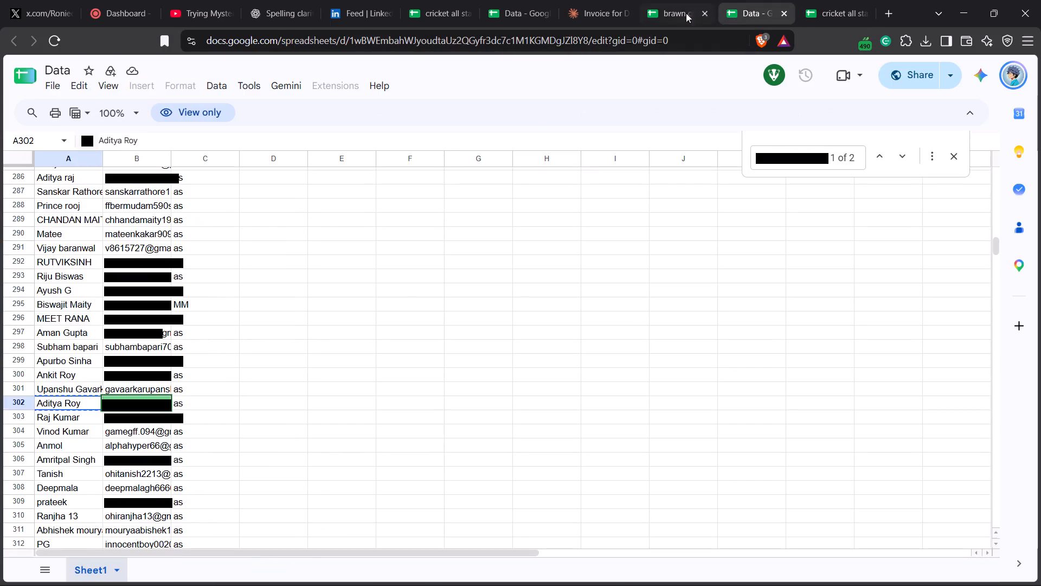
key(ctrl+f)
key(ctrl+v)
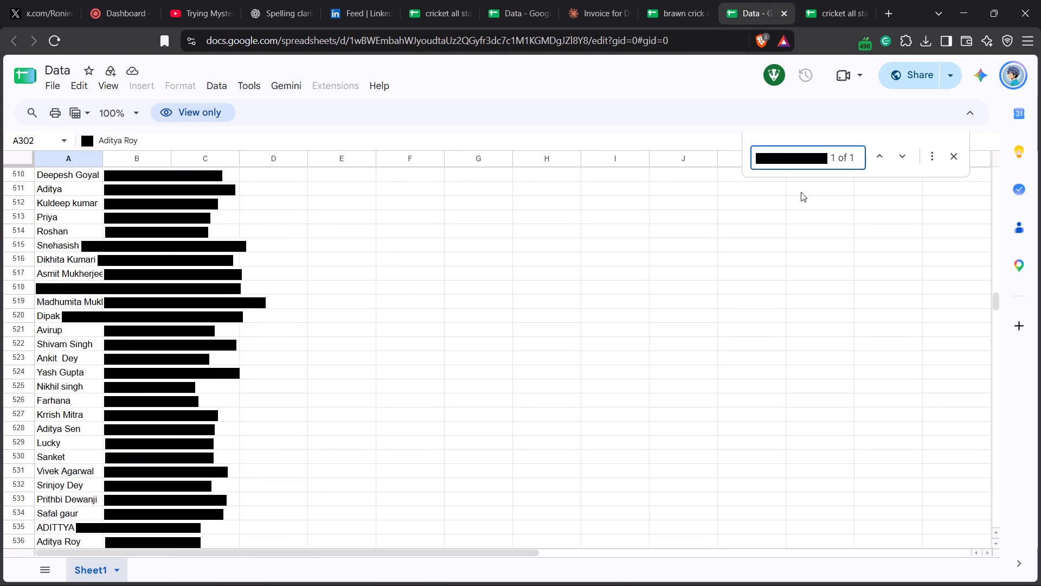
click(878, 150)
click(878, 150)
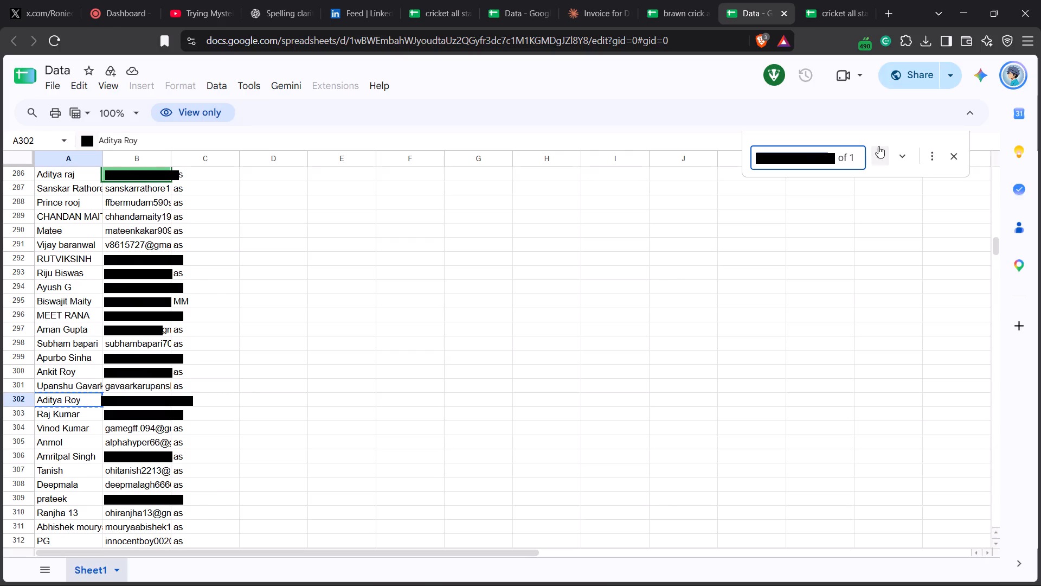
Search for the copied B104 email in the "all data" sheet of "brawn crick all stars" and close the search.
click(680, 0)
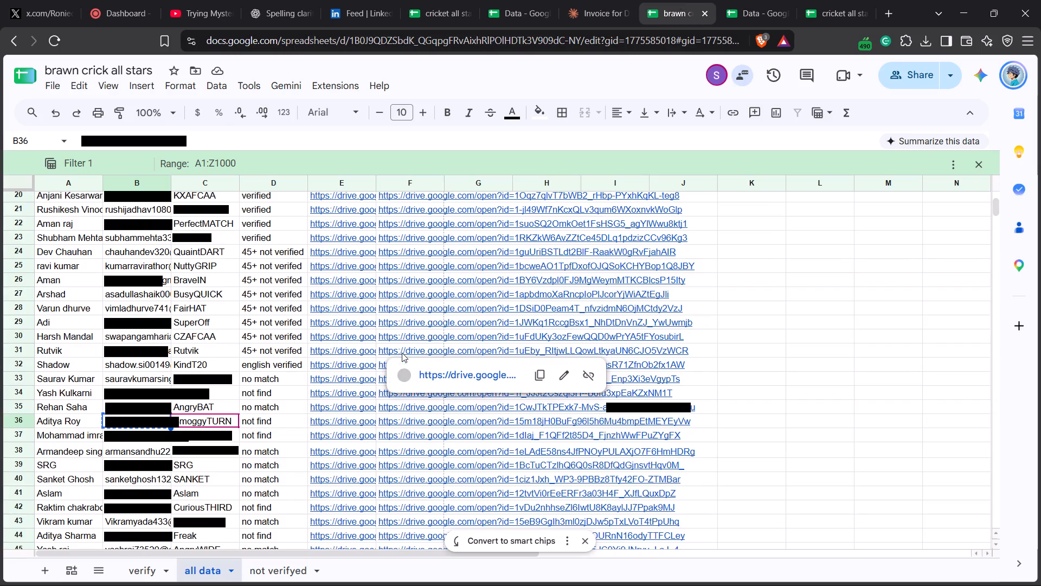
key(ctrl+f)
key(ctrl+v)
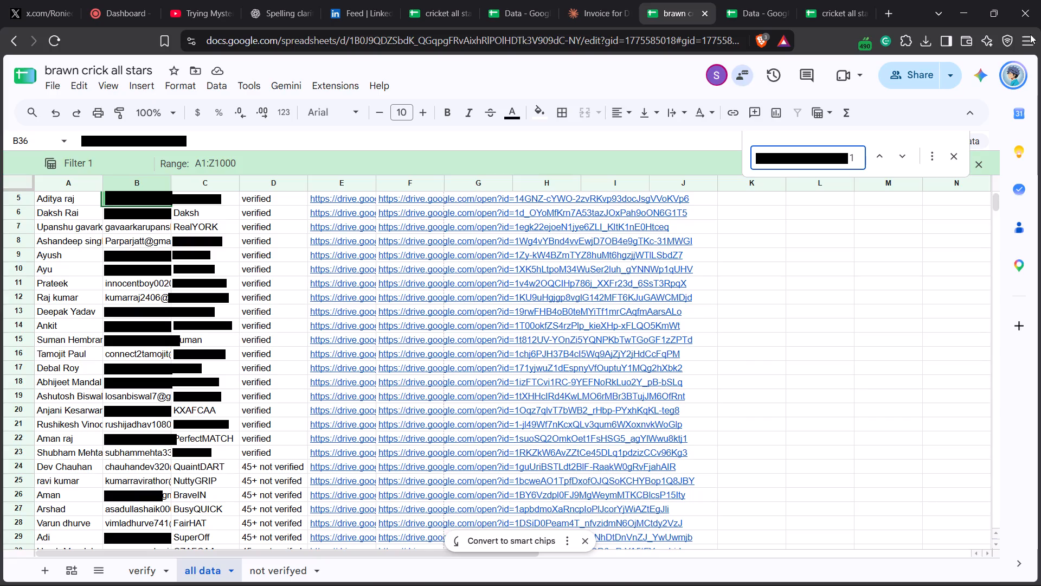
click(955, 157)
Copy the row 37 email from "all data" and search for it in Sheet3 of "cricket all stars data".
scroll(384, 322, down, 2)
scroll(377, 356, up, 1)
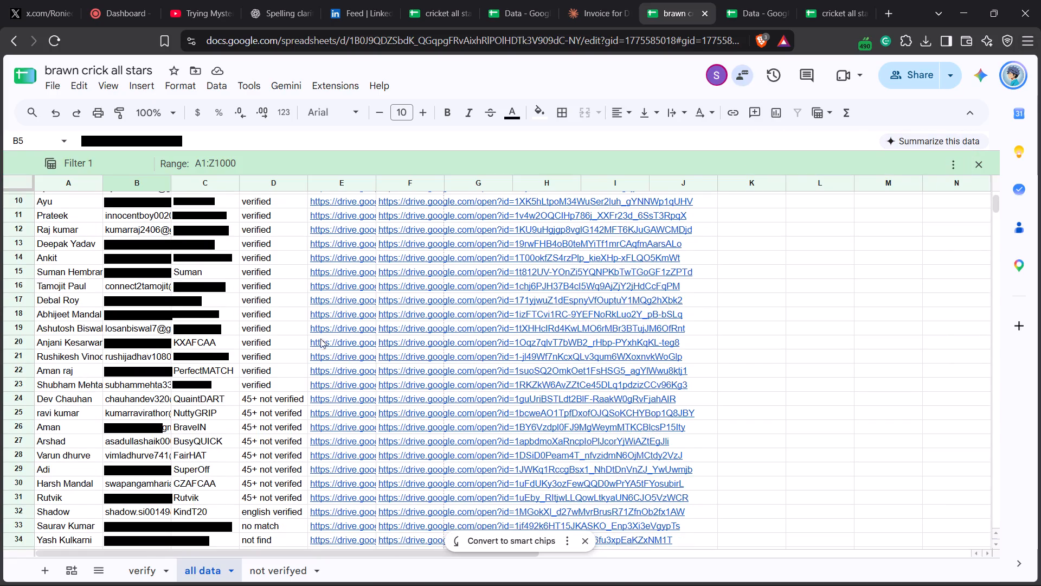
scroll(256, 340, down, 2)
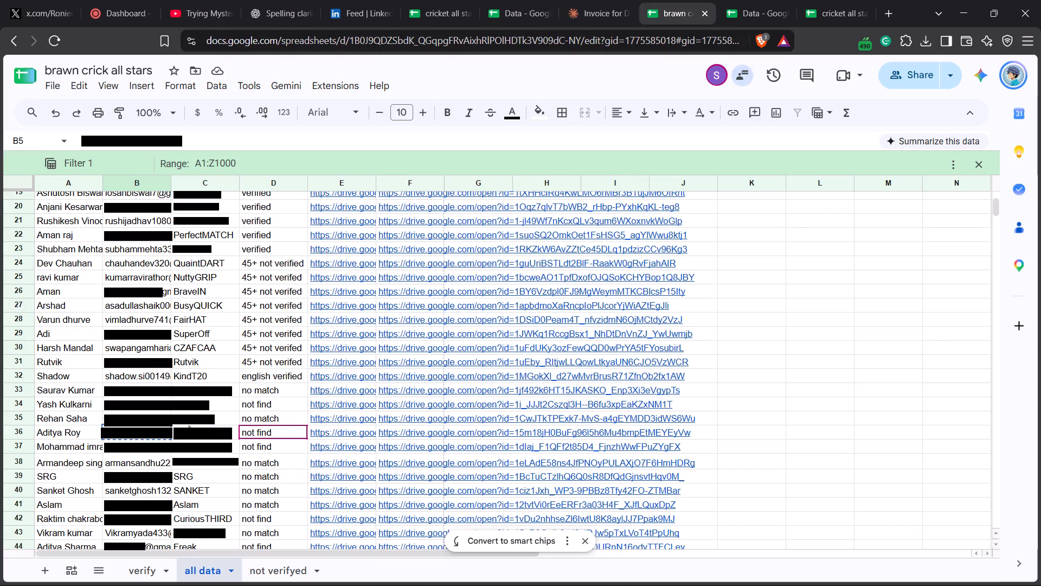
click(140, 448)
key(ctrl+c)
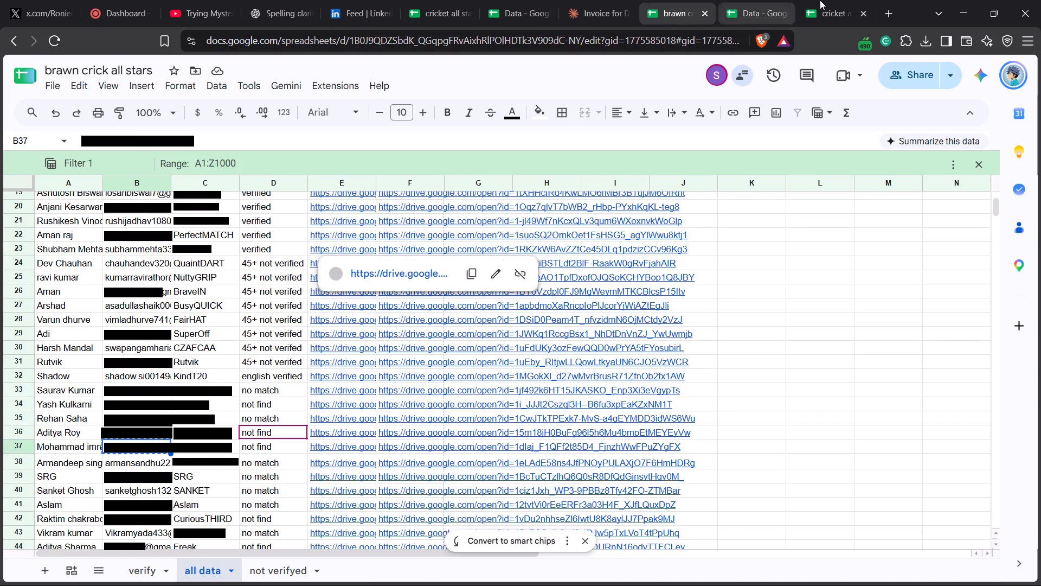
click(821, 0)
key(ctrl+f)
key(ctrl+v)
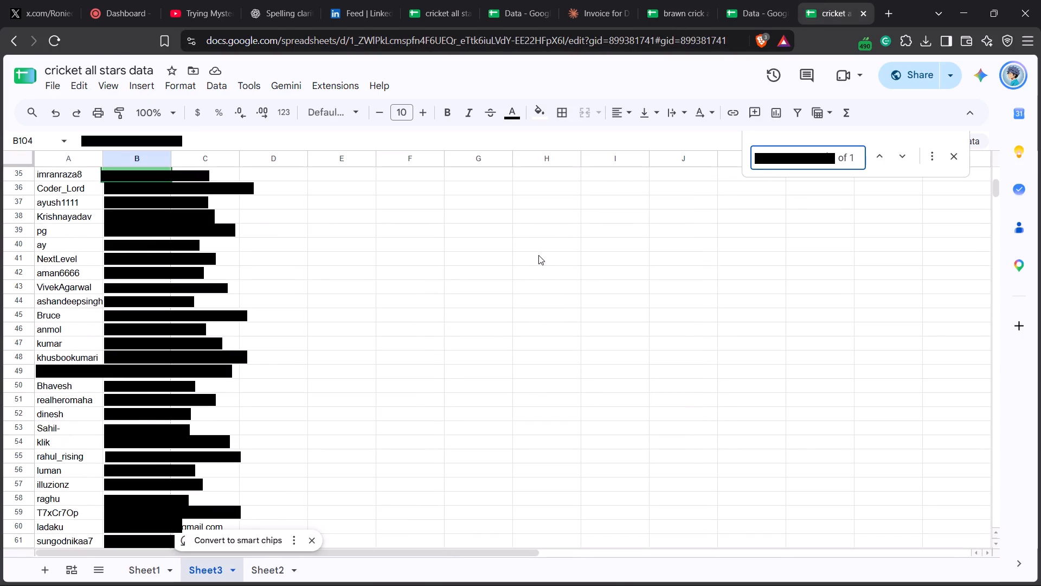
Copy the username in A35 of Sheet3 and search for it in the "all data" and "verify" sheets of "brawn crick all stars".
click(81, 176)
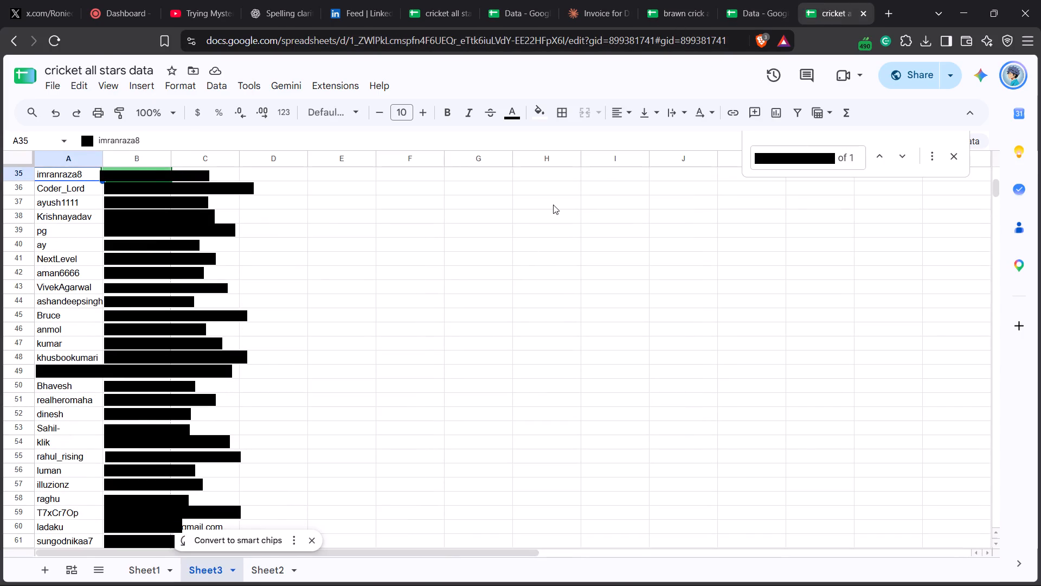
click(66, 174)
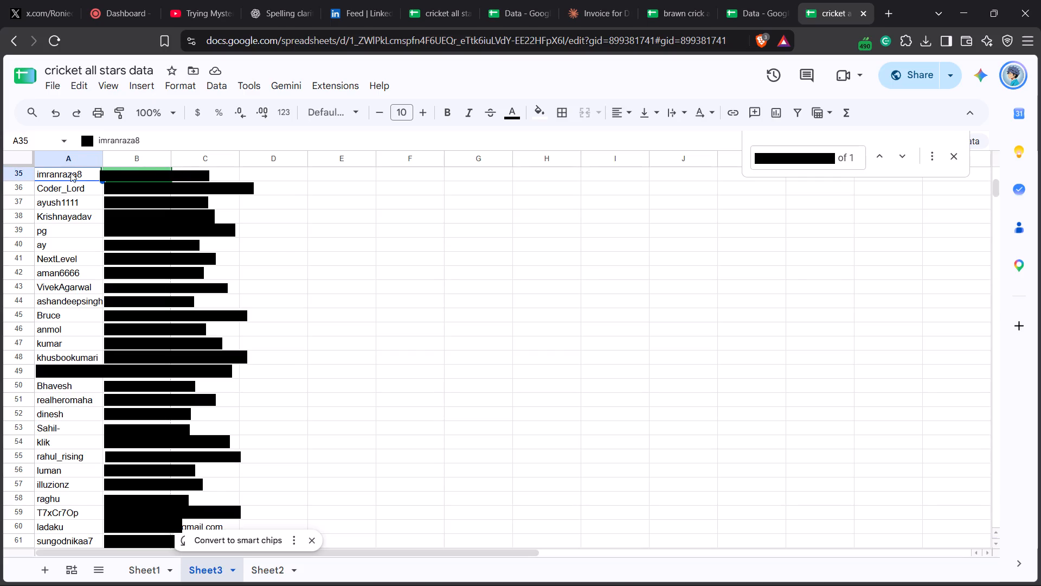
key(ctrl+c)
click(693, 0)
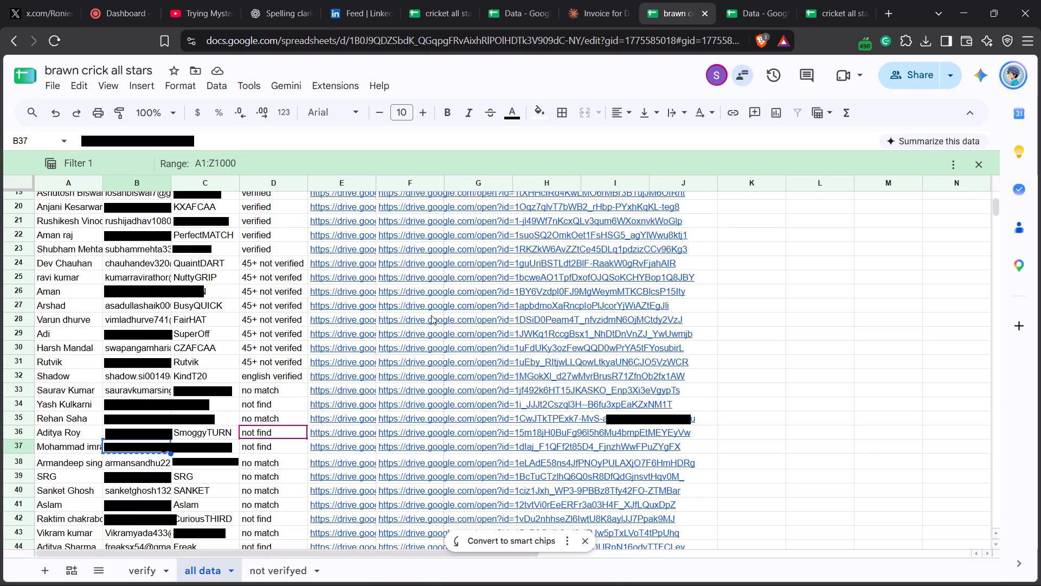
key(ctrl+f)
key(ctrl+v)
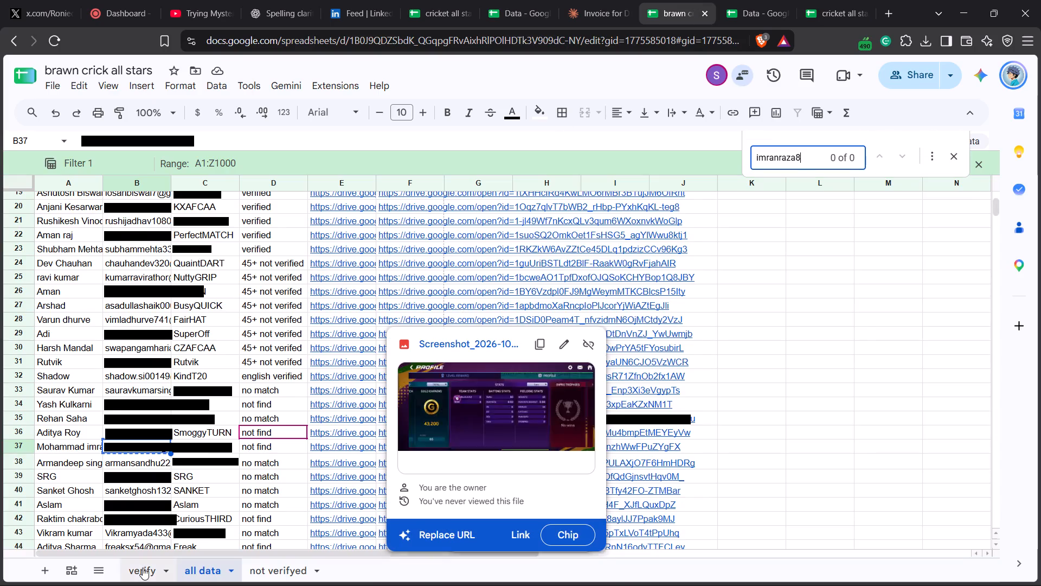
click(143, 568)
key(ctrl+f)
key(ctrl+v)
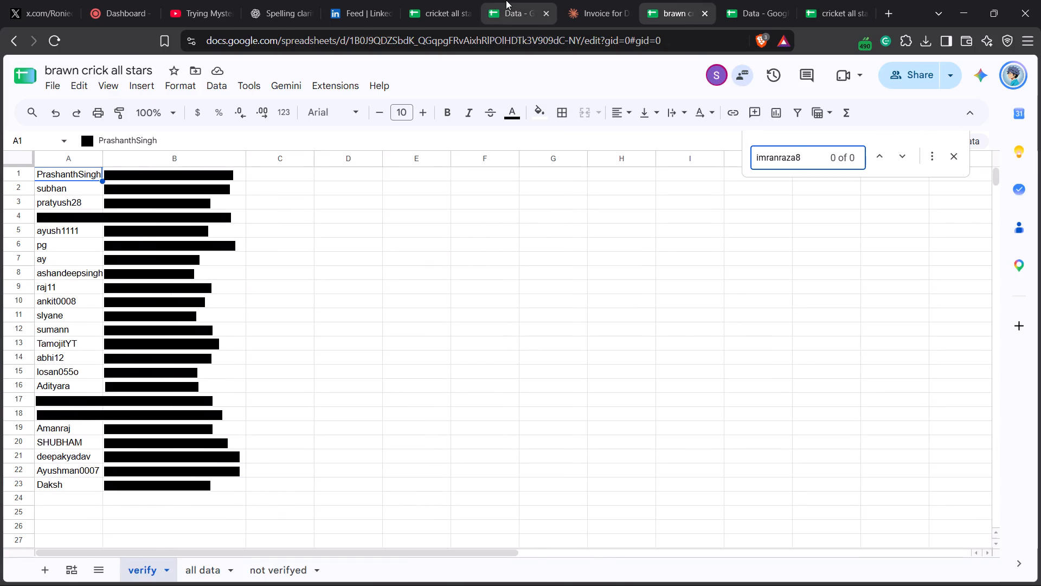
Search for the copied username in Sheet1 of "cricket all stars", check its usernames, team tag and match statistics in row 8, and close the search.
click(506, 0)
click(438, 0)
key(ctrl+f)
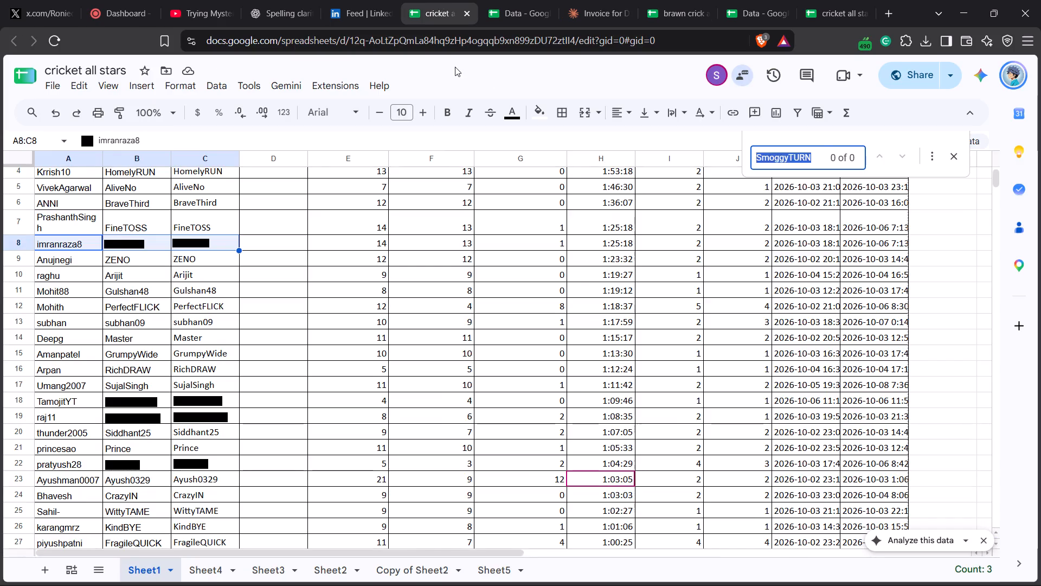
key(ctrl+v)
drag(374, 241, 622, 245)
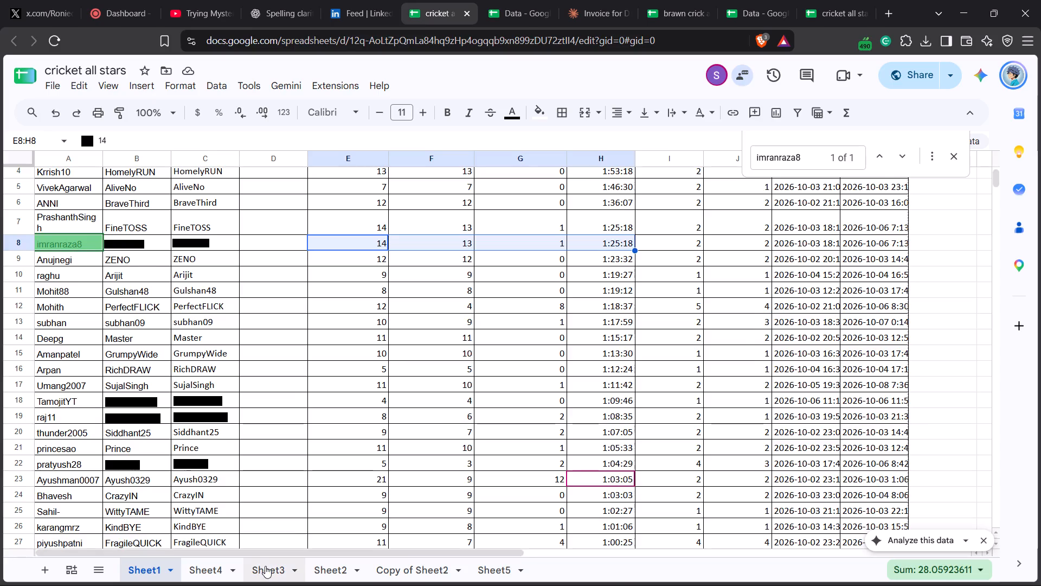
scroll(328, 468, up, 4)
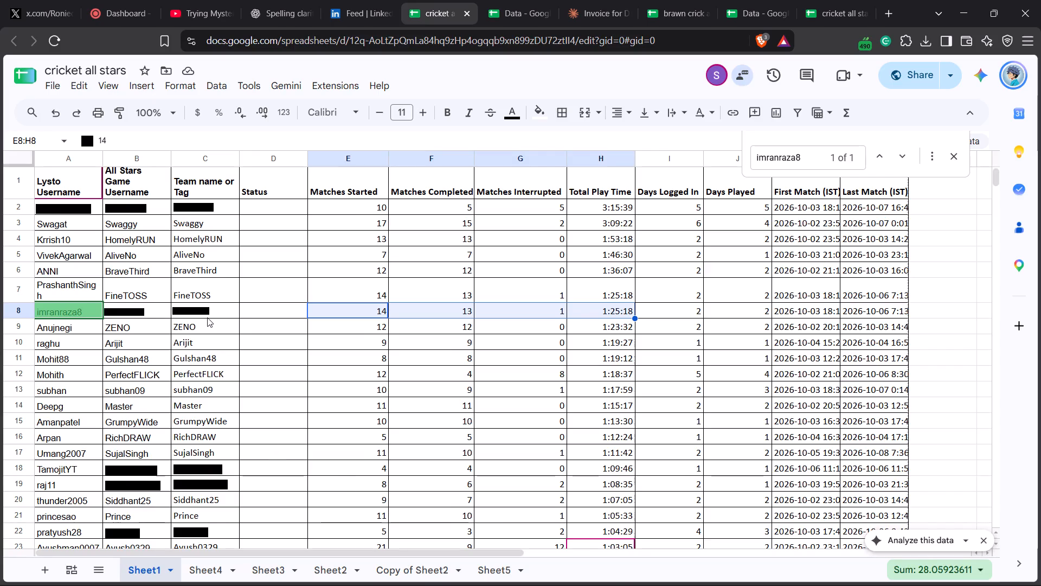
click(76, 312)
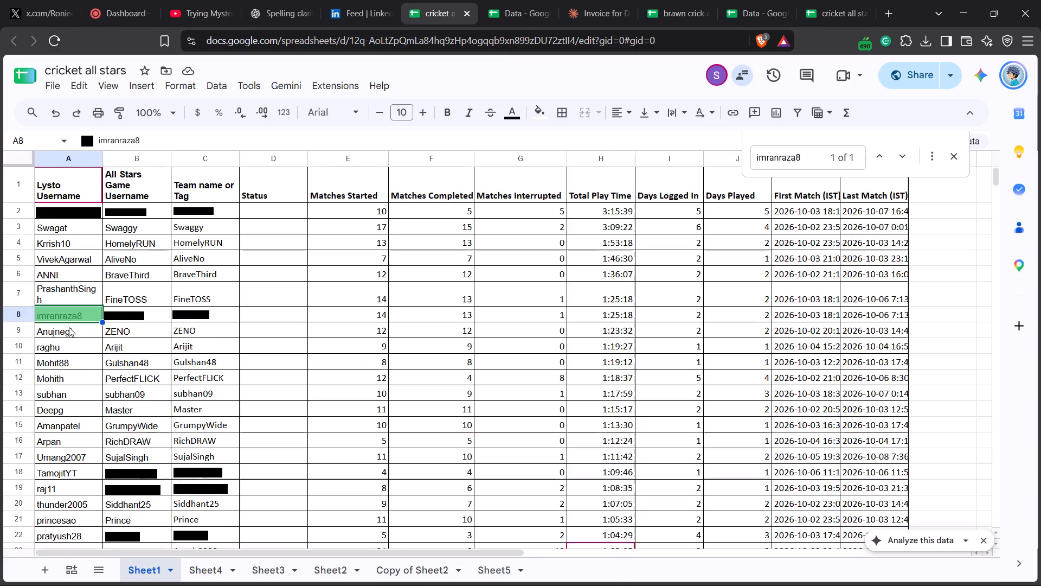
drag(68, 317, 208, 317)
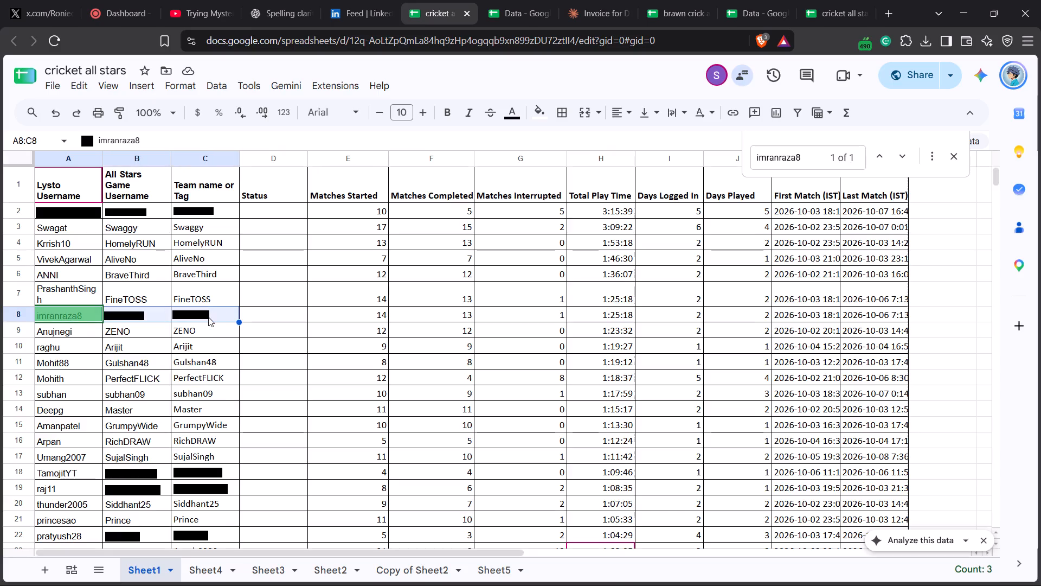
click(947, 155)
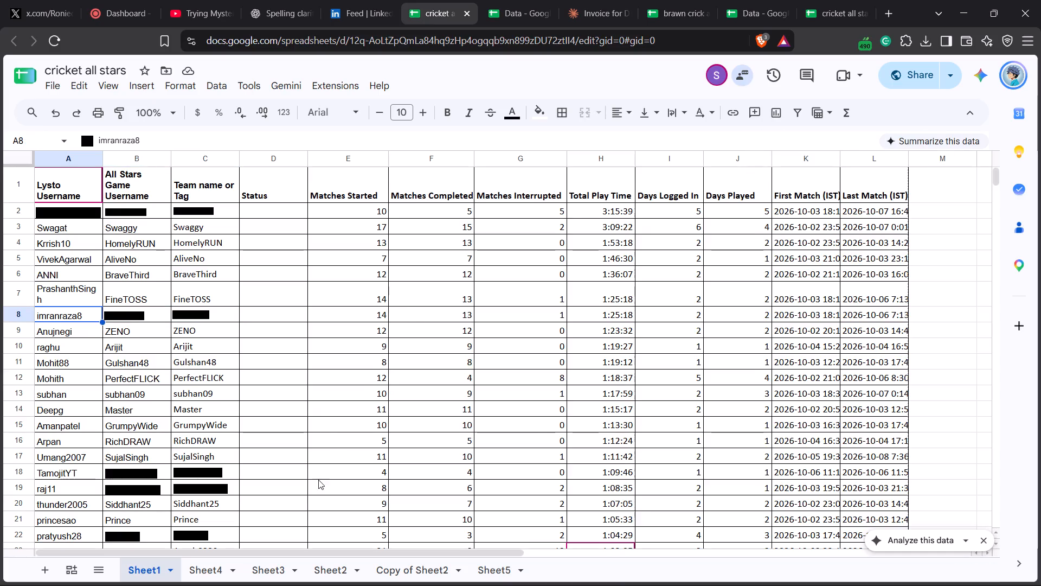
click(665, 0)
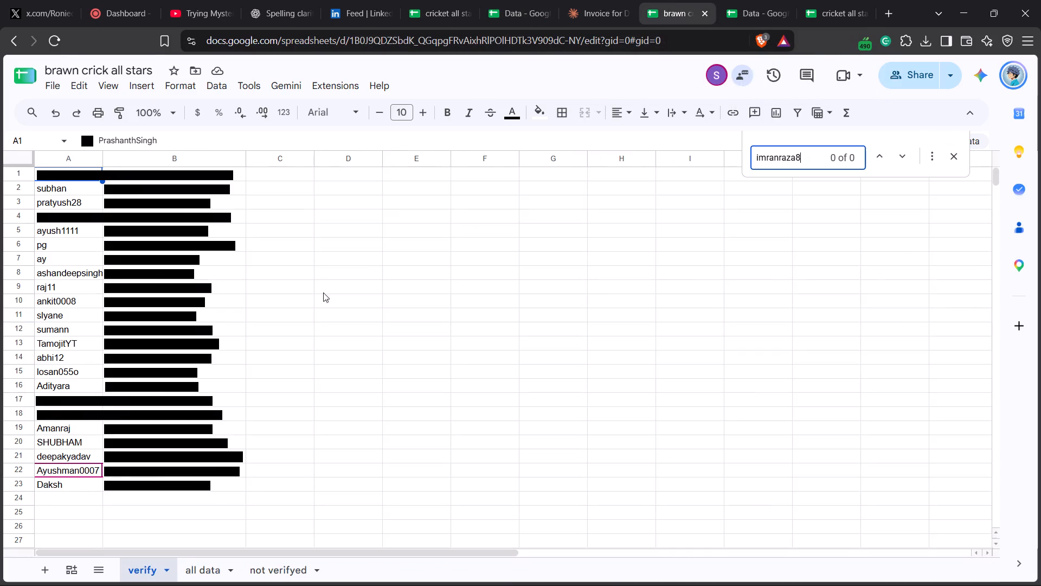
scroll(330, 301, up, 5)
scroll(210, 498, up, 6)
key(ctrl+f)
key(ctrl+v)
click(204, 582)
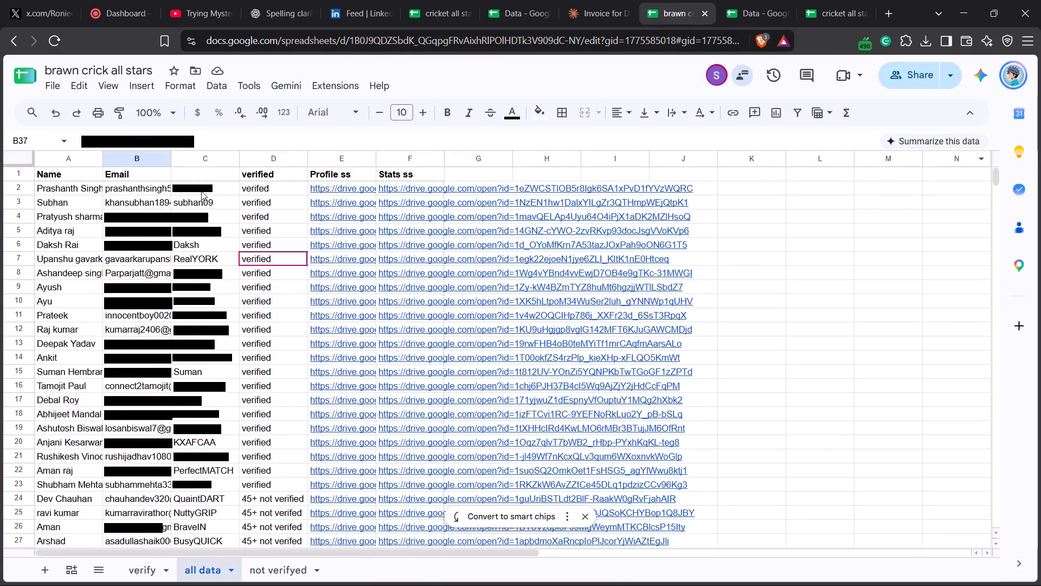
Look through the usernames and verification statuses in "all data", down to the "no match" and "not find" rows.
click(201, 191)
scroll(237, 355, up, 1)
scroll(240, 355, down, 1)
scroll(241, 355, up, 1)
scroll(241, 355, down, 1)
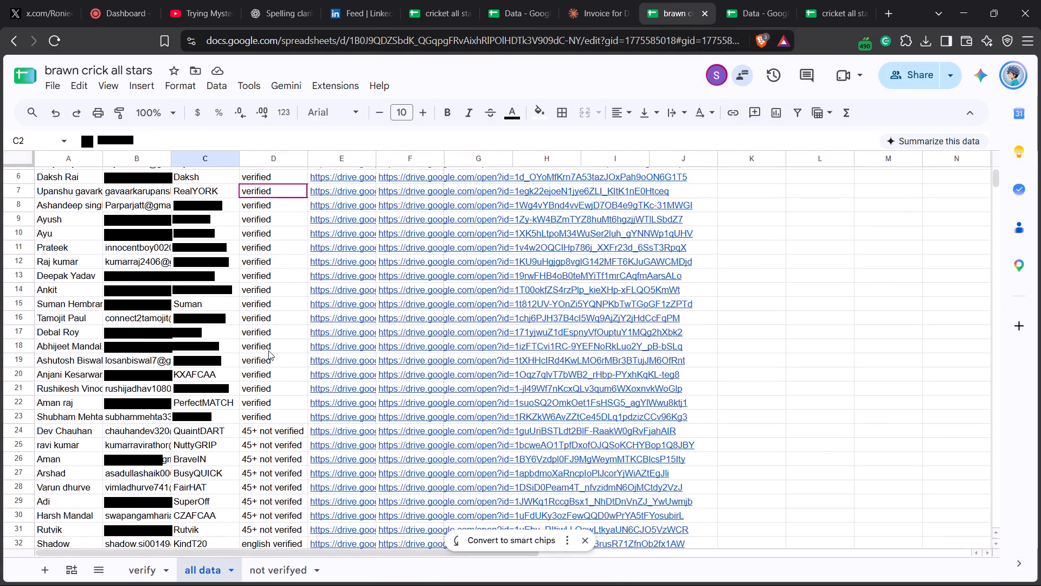
scroll(268, 351, down, 2)
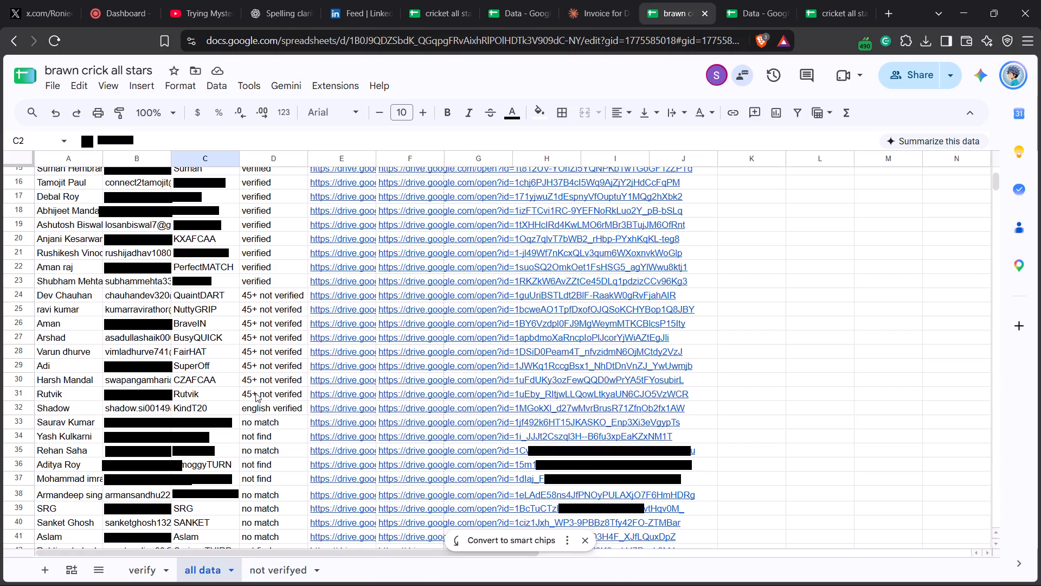
click(762, 0)
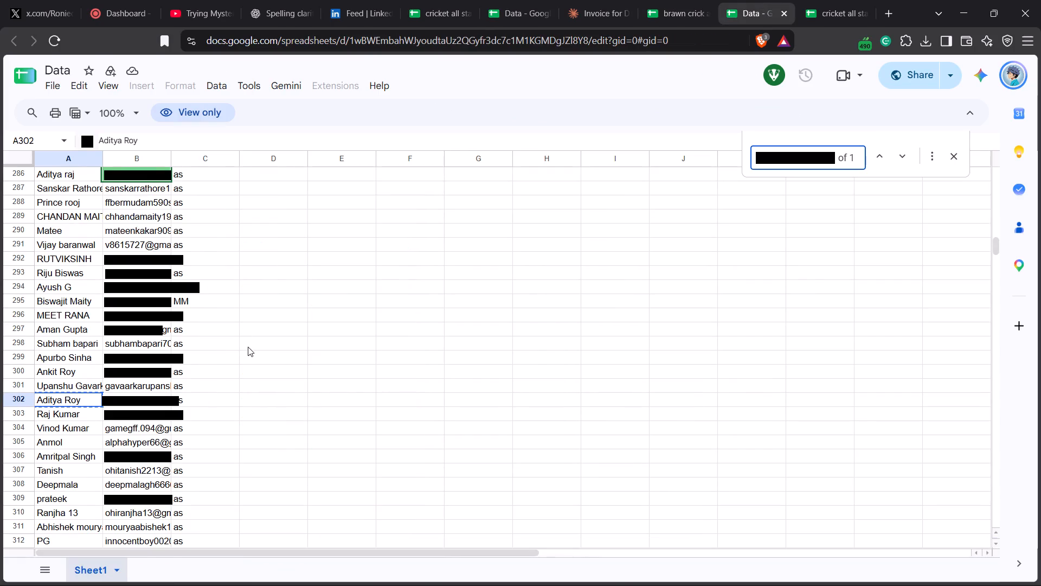
Search for the copied username in Sheet1 of the "Data" spreadsheet.
key(ctrl+f)
key(ctrl+v)
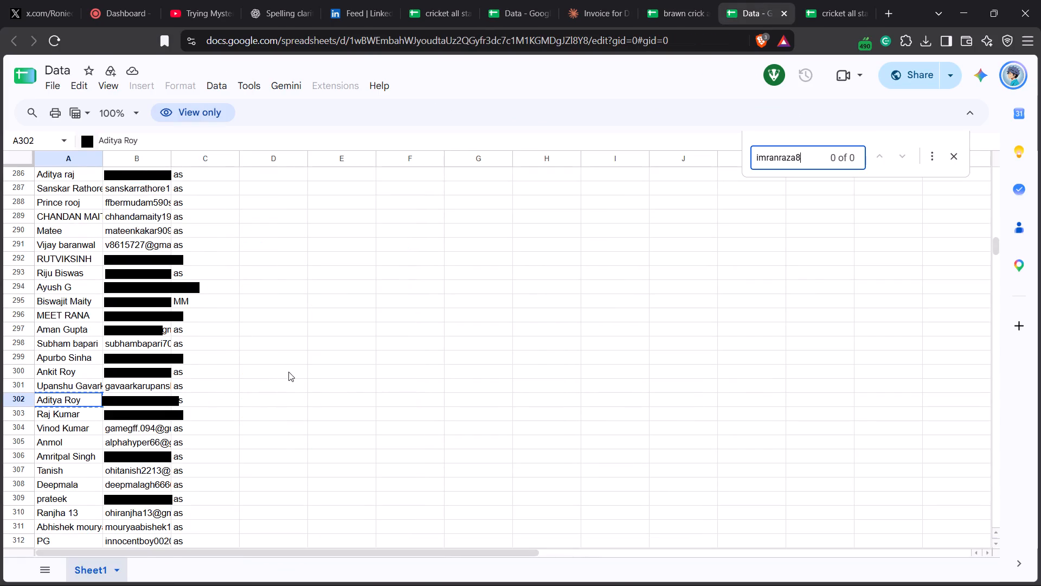
Search for the same username in Sheet3 of "cricket all stars data" and copy the email beside it in cell B35.
click(833, 0)
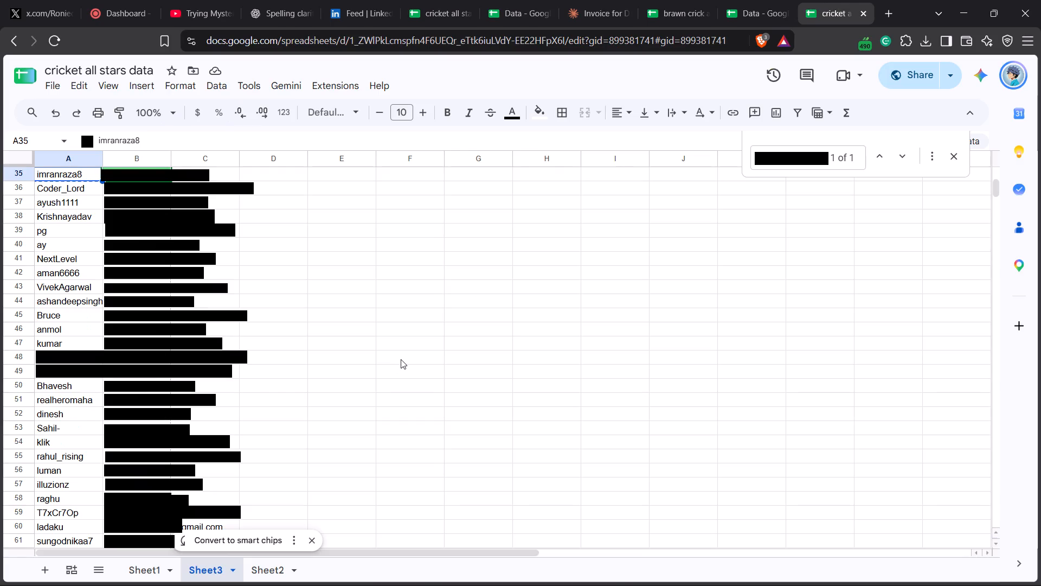
key(ctrl+f)
key(ctrl+v)
click(139, 174)
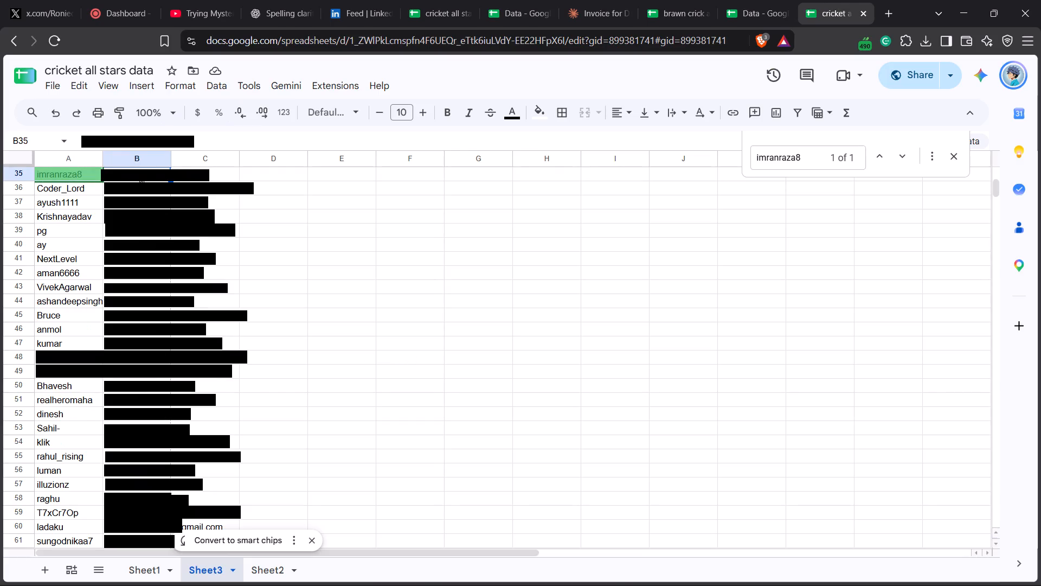
click(139, 176)
key(ctrl+c)
Search for the copied email in the "all data" sheet of "brawn crick all stars".
click(706, 0)
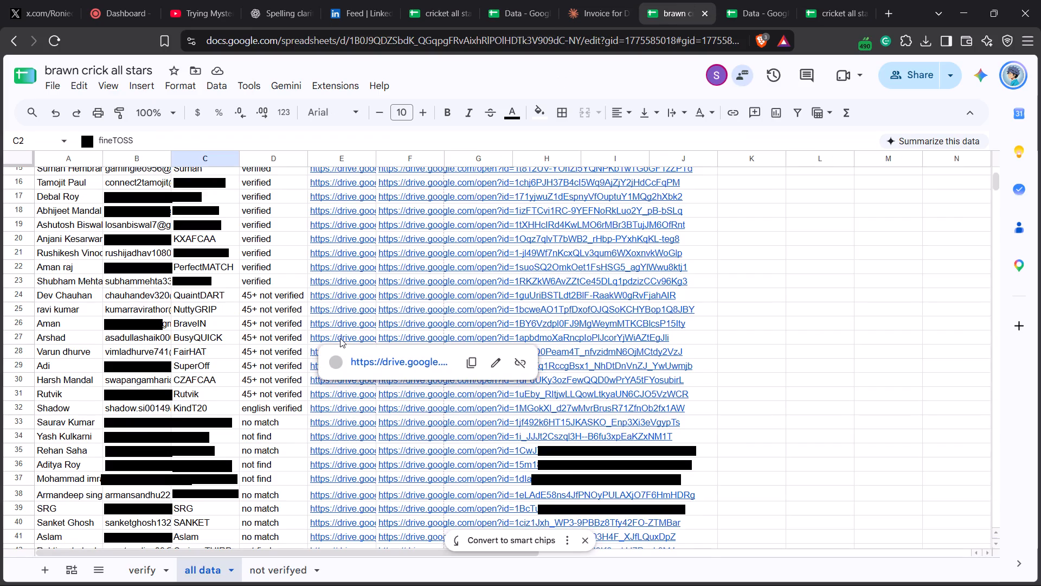
key(ctrl+f)
key(ctrl+v)
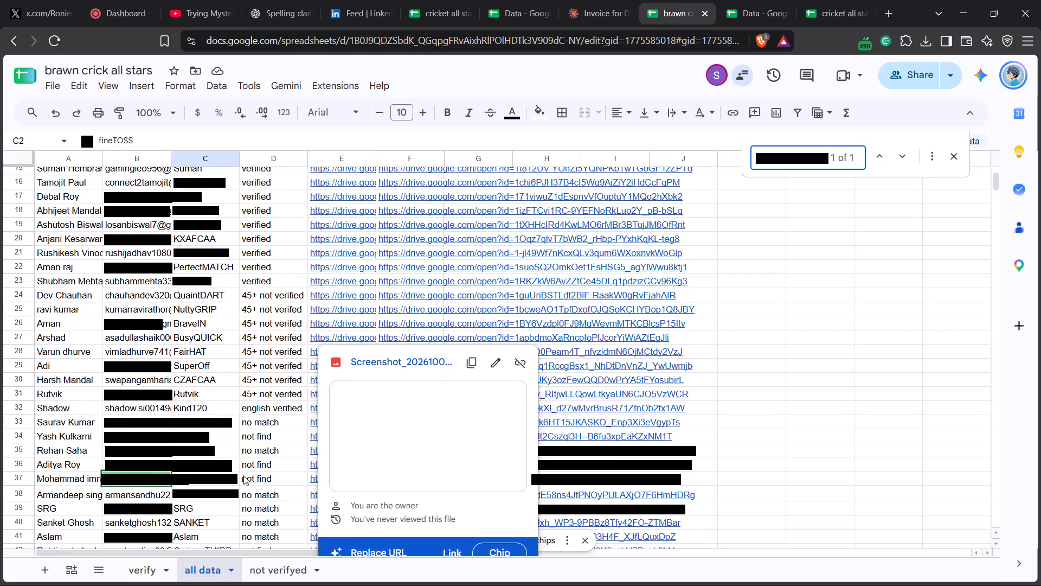
Copy the username in C37 of "all data", search for it in Sheet1 of "cricket all stars", and close the search.
click(197, 478)
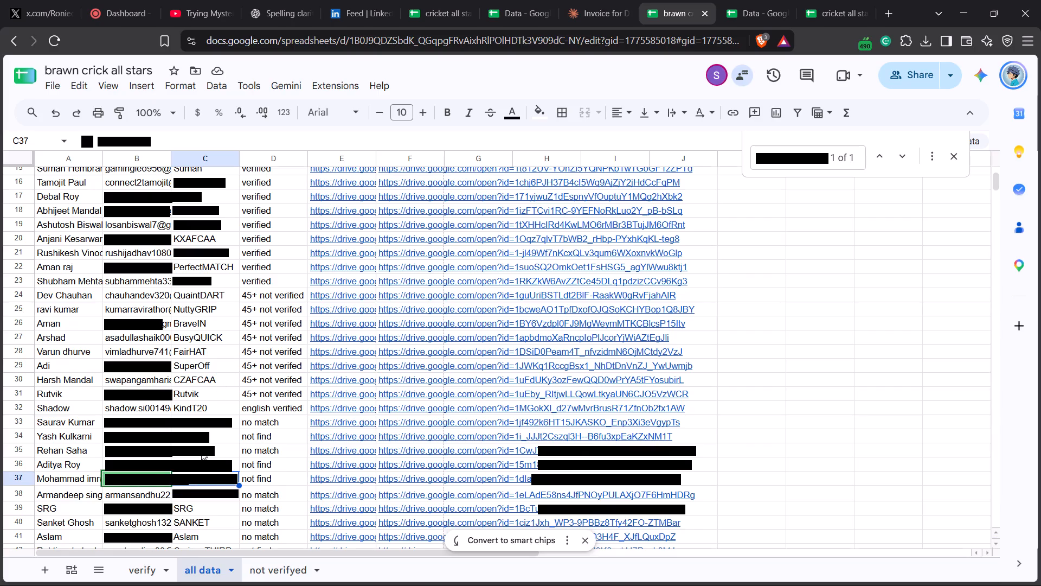
click(210, 475)
key(ctrl+c)
click(530, 0)
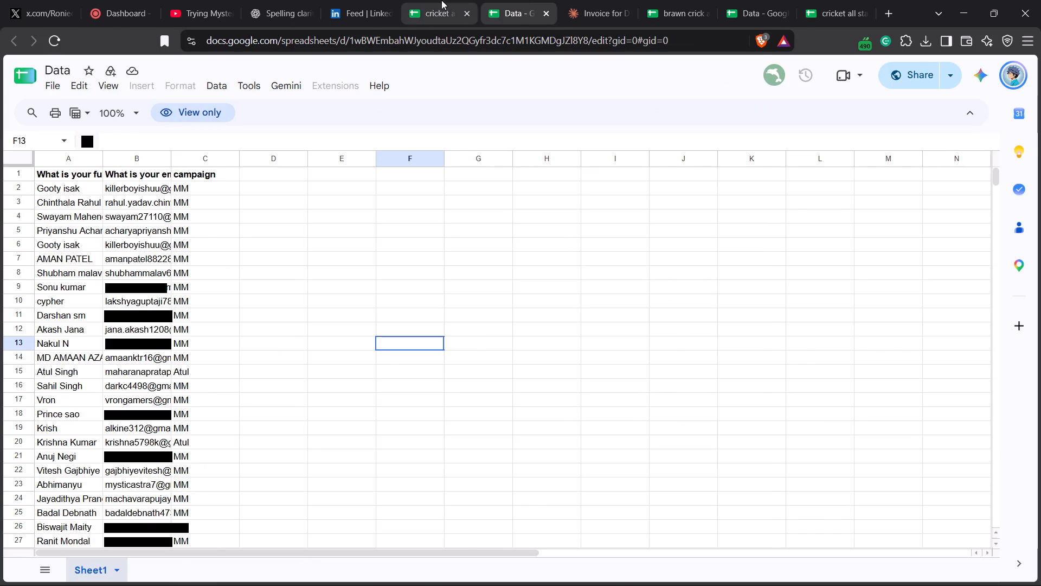
click(441, 0)
key(ctrl+f)
key(ctrl+v)
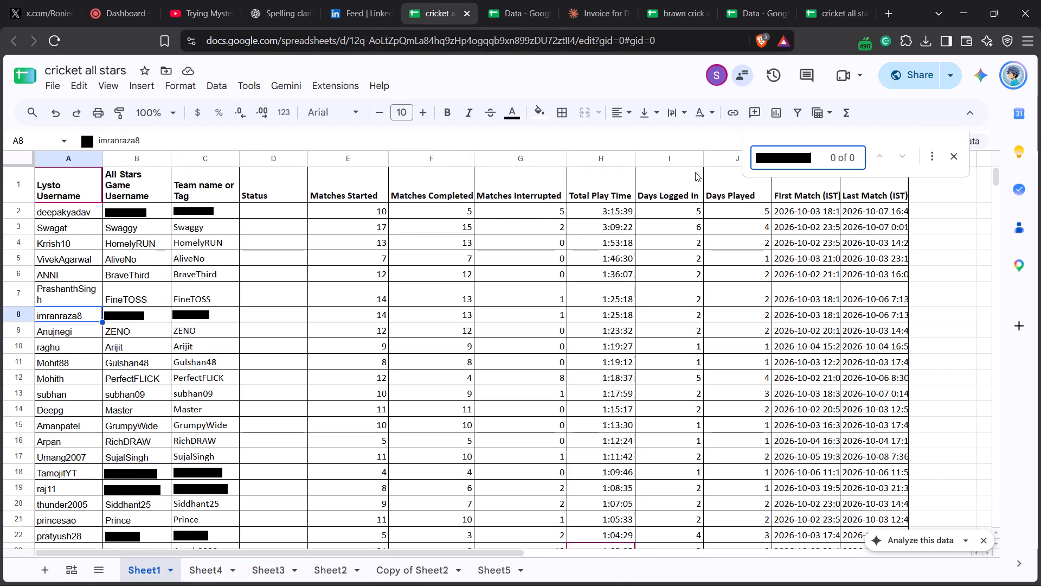
click(950, 157)
Return to the "all data" sheet of "brawn crick all stars" and review the verification statuses from the top rows through the rejected entries.
click(690, 0)
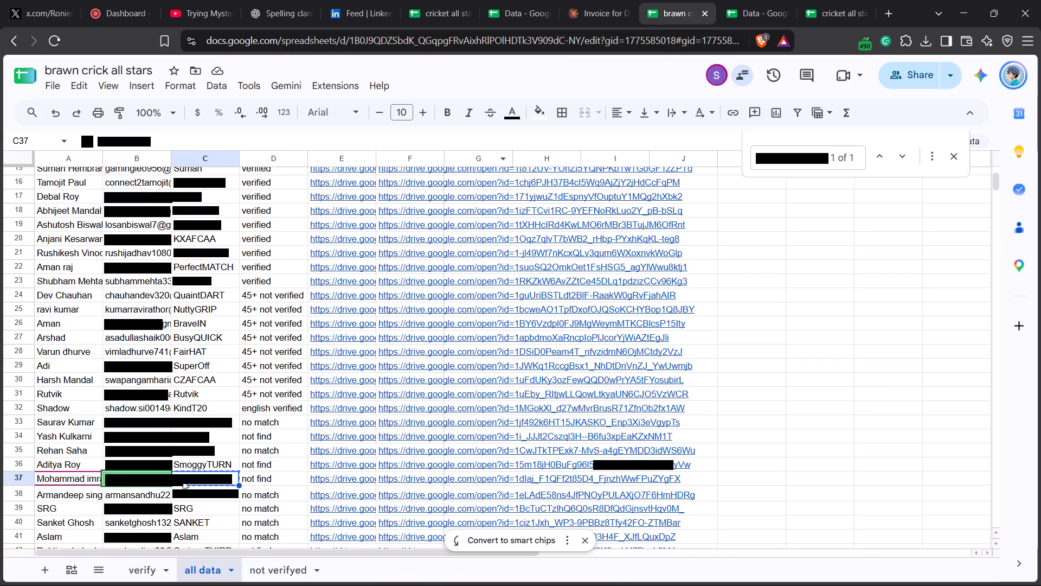
scroll(136, 476, up, 12)
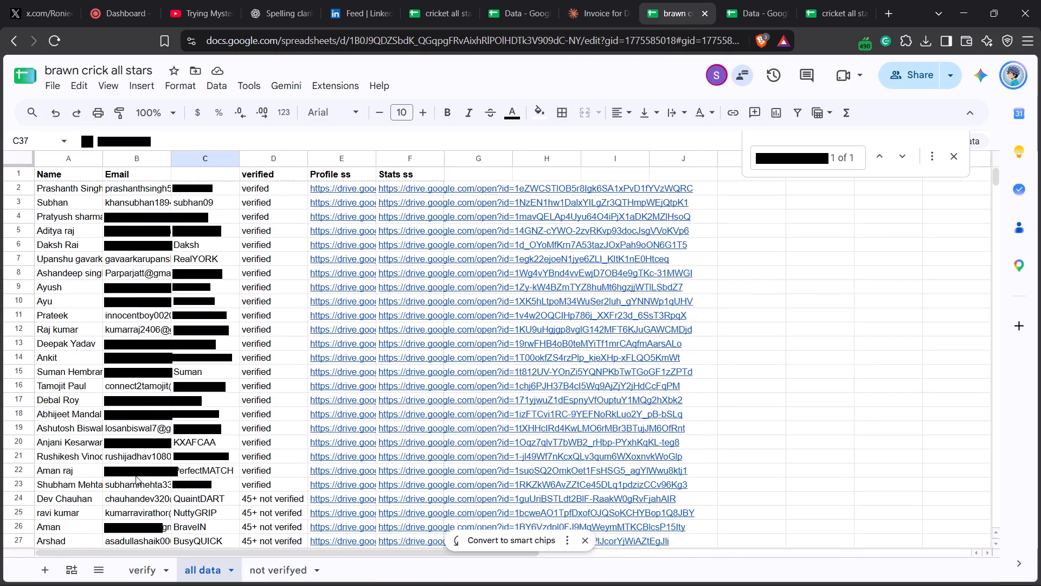
scroll(129, 264, up, 1)
scroll(131, 269, down, 1)
Copy the email in B37 of "all data" and search for it in "Data" and in Sheet3 of "cricket all stars data".
scroll(131, 269, down, 5)
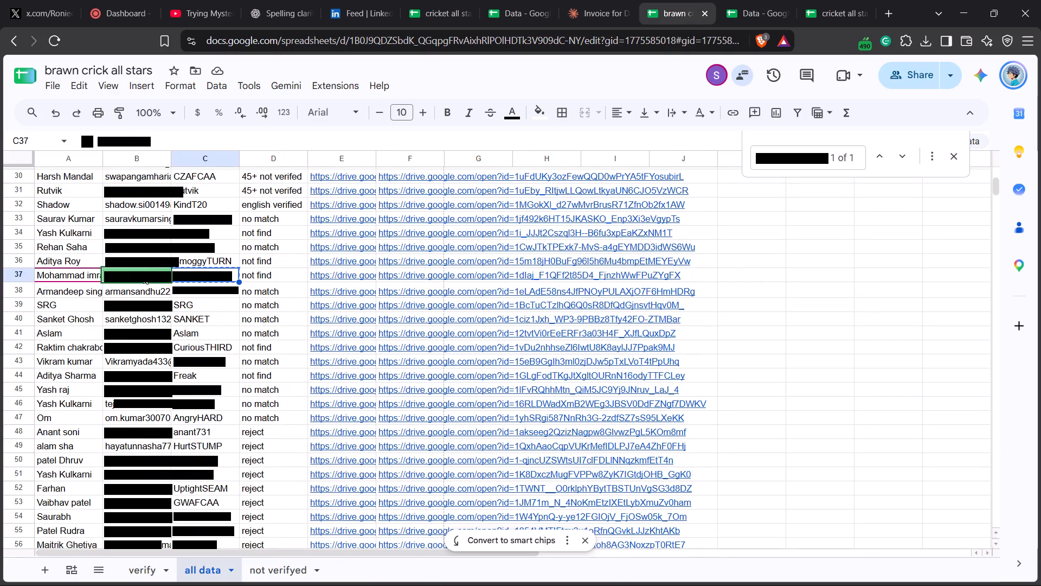
click(143, 275)
click(121, 270)
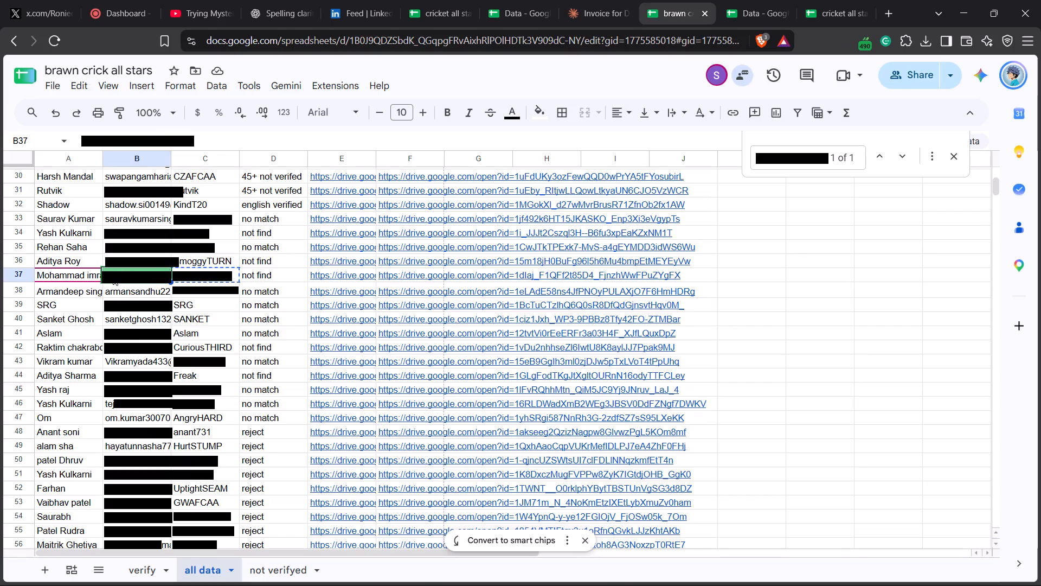
key(ctrl+c)
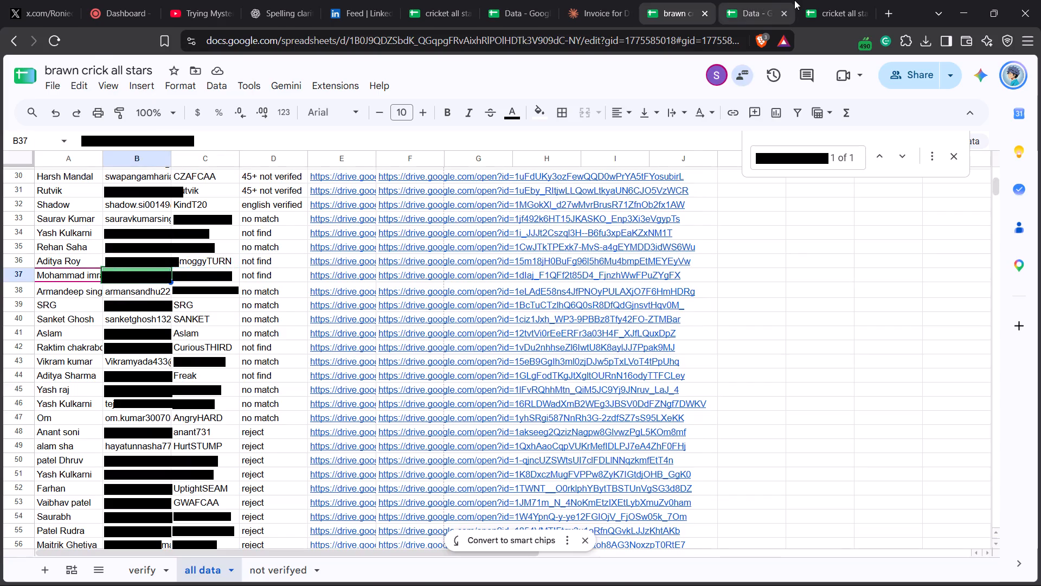
click(794, 0)
key(ctrl+f)
key(ctrl+v)
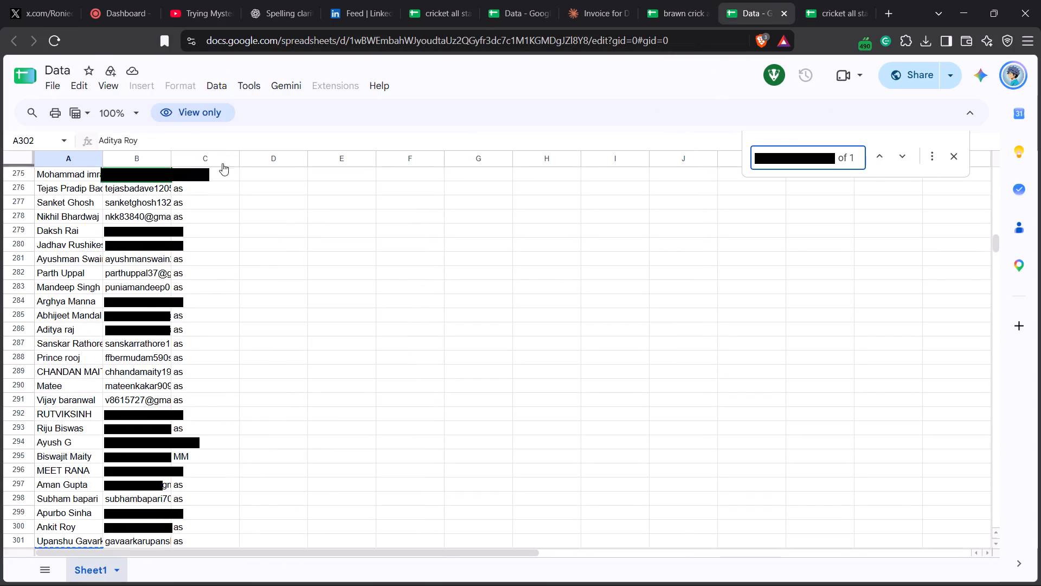
click(837, 0)
key(ctrl+f)
key(ctrl+v)
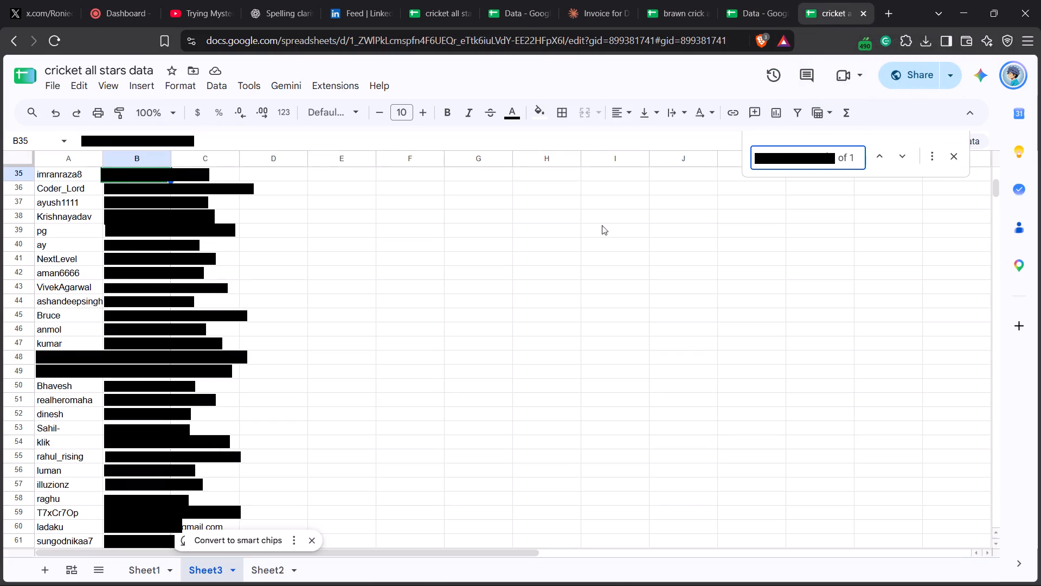
Return to "Data" and check the name in A275 beside the matching email.
click(736, 0)
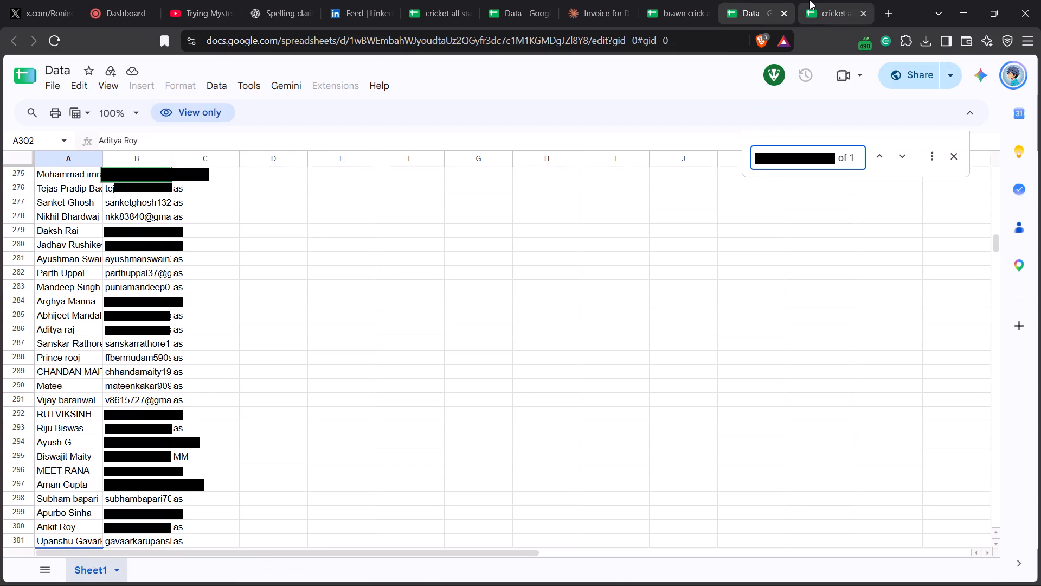
click(62, 177)
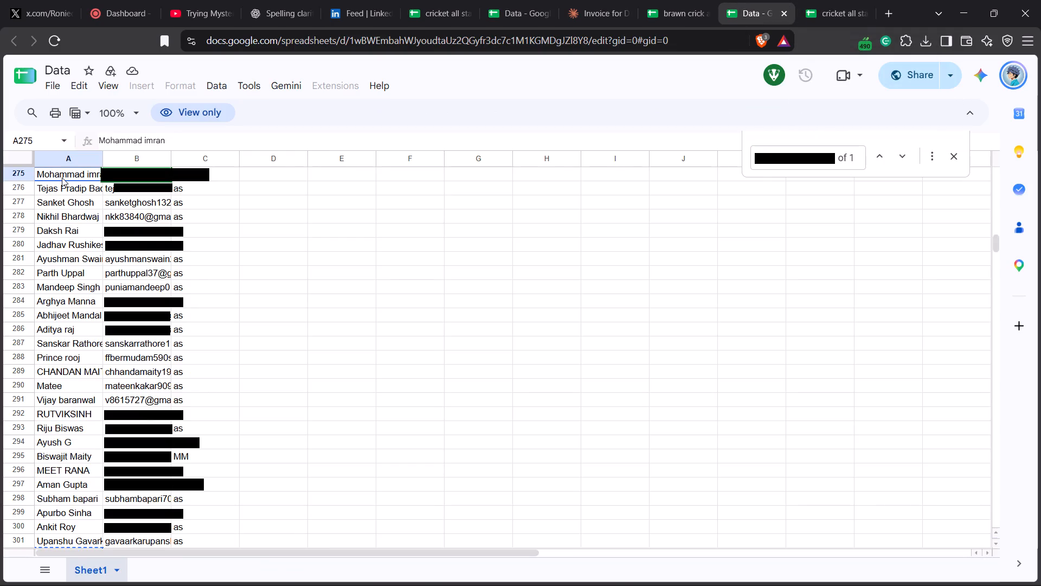
Copy the username in A35 of Sheet3, search for it in "all data" of "brawn crick all stars", and close the search.
click(834, 0)
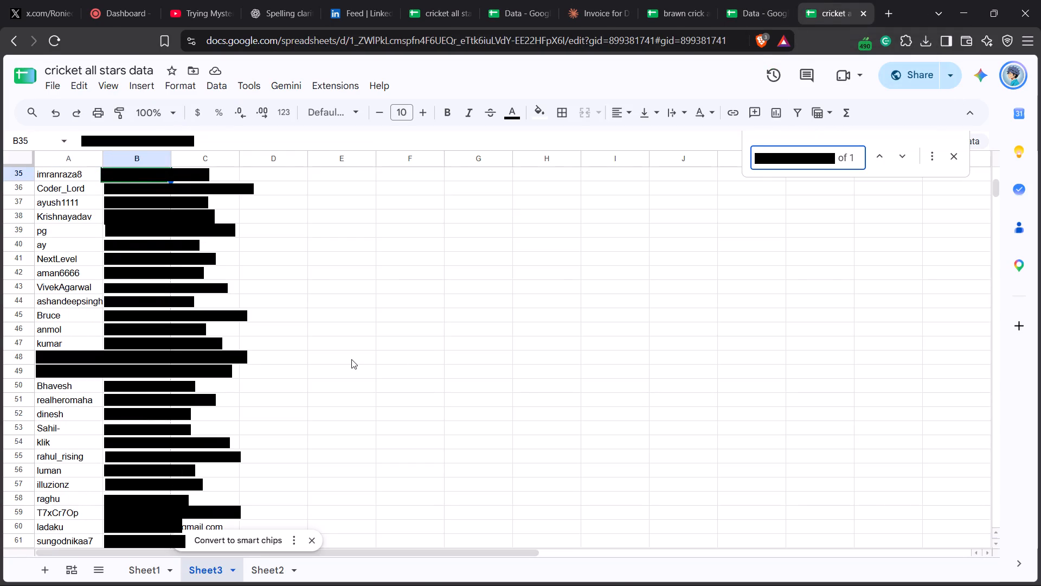
click(55, 175)
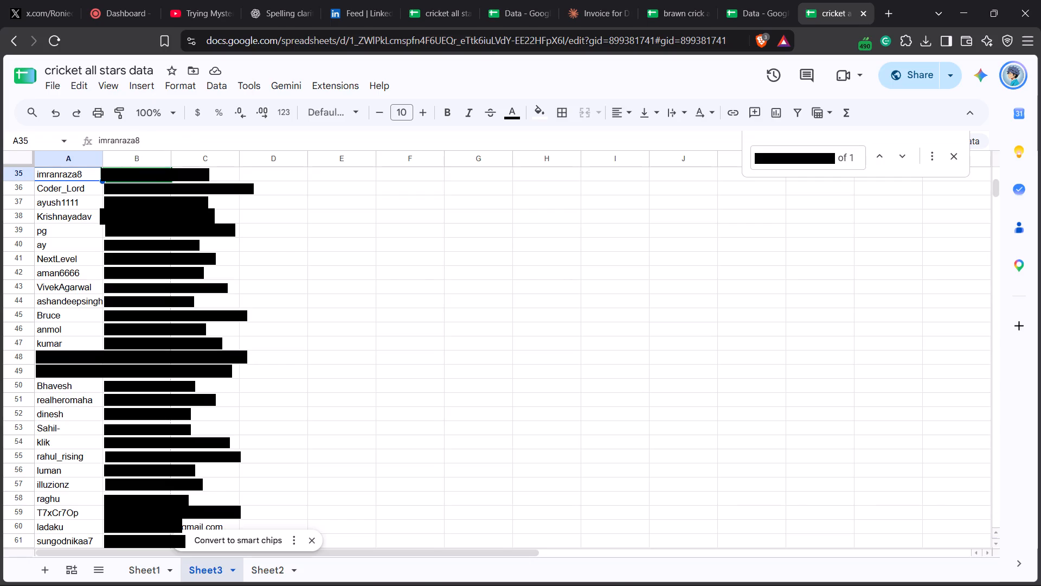
key(ctrl+c)
scroll(417, 326, down, 1)
scroll(423, 327, up, 15)
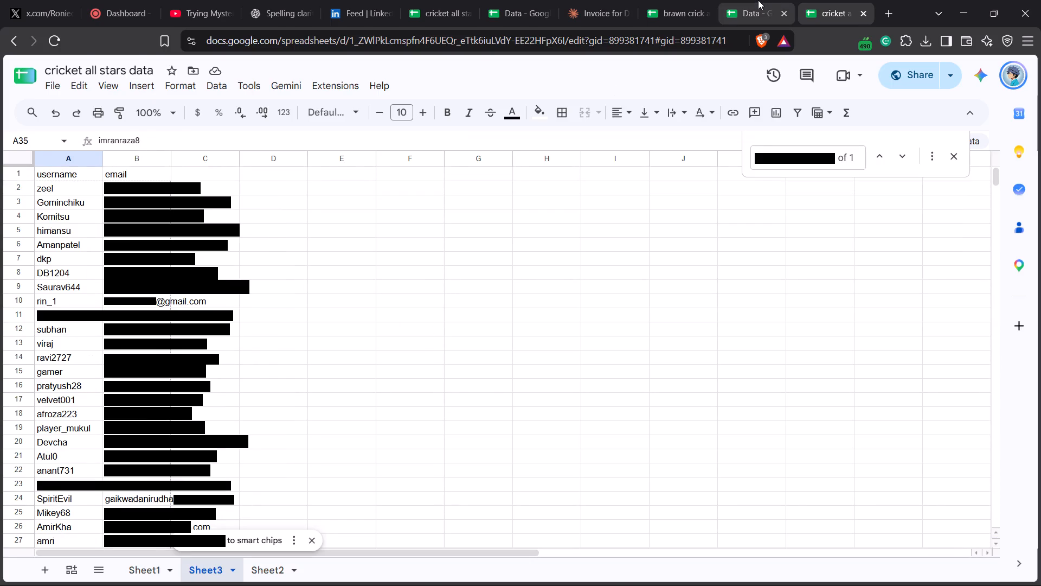
click(758, 0)
click(676, 0)
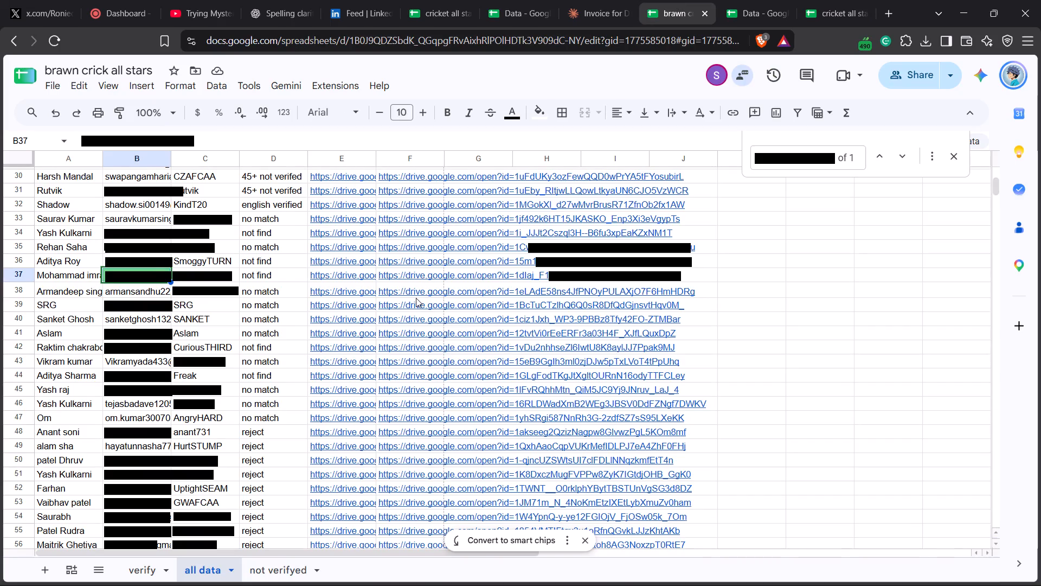
key(ctrl+f)
key(ctrl+v)
click(950, 160)
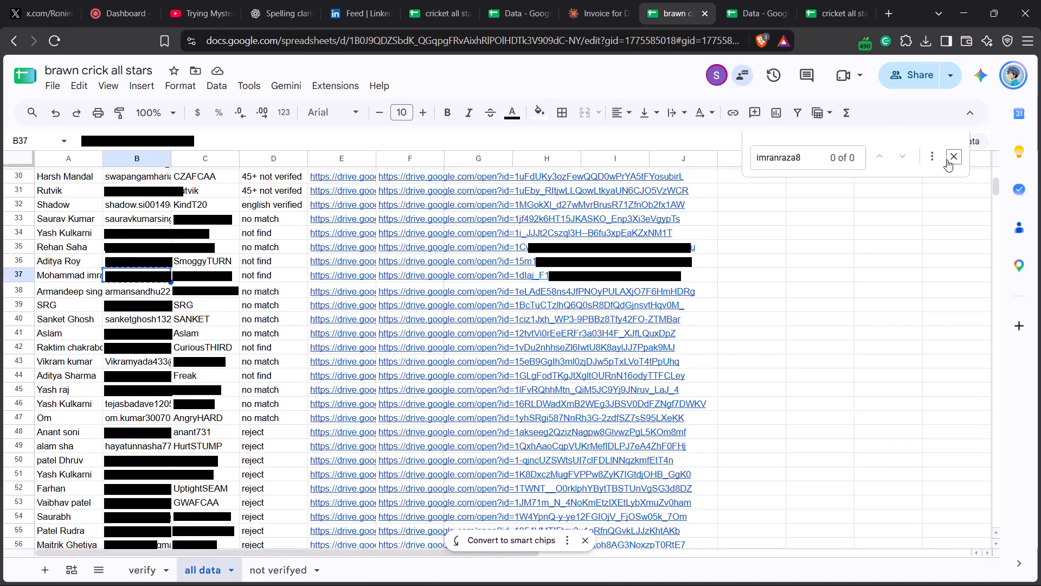
scroll(399, 276, up, 9)
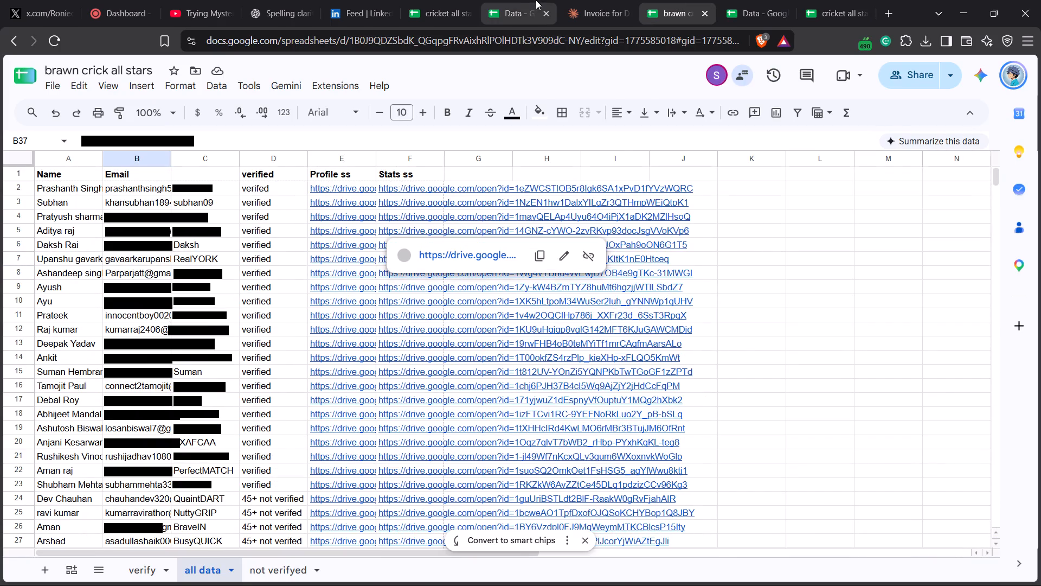
Search for the copied username in Sheet1 of "cricket all stars" and check its team tag and game username in row 8.
click(495, 0)
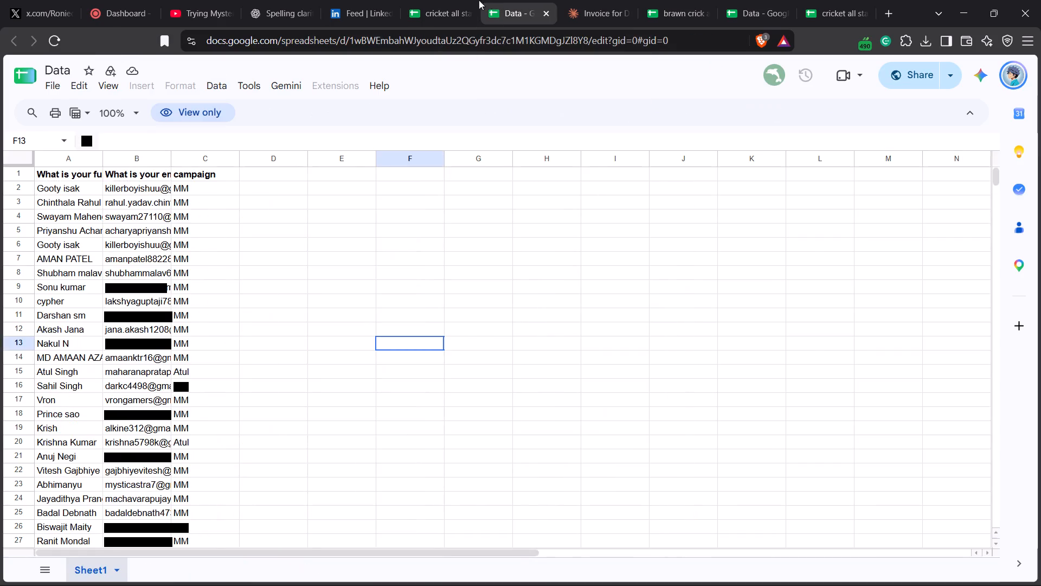
click(421, 0)
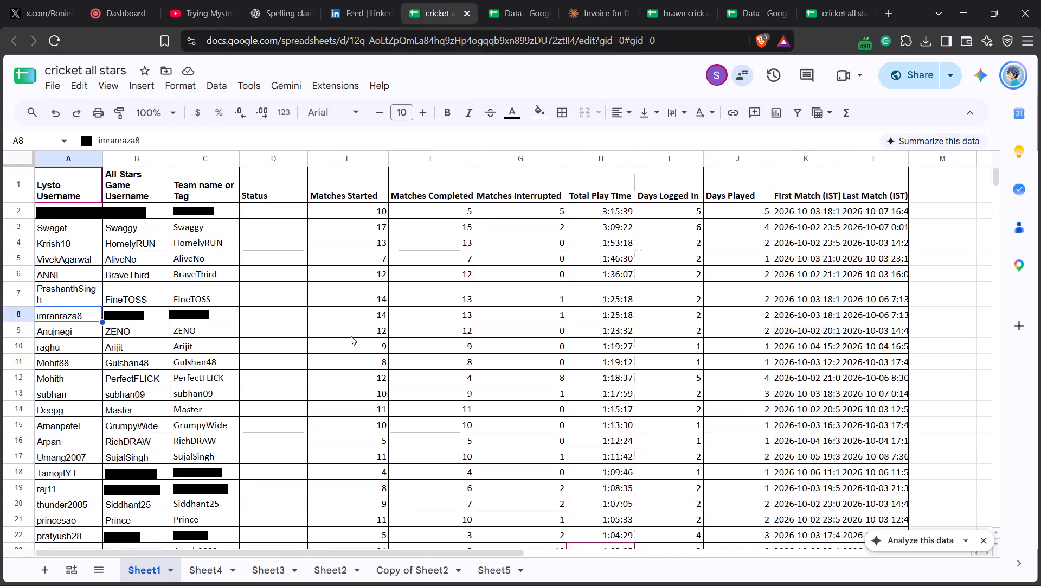
key(ctrl+f)
key(ctrl+v)
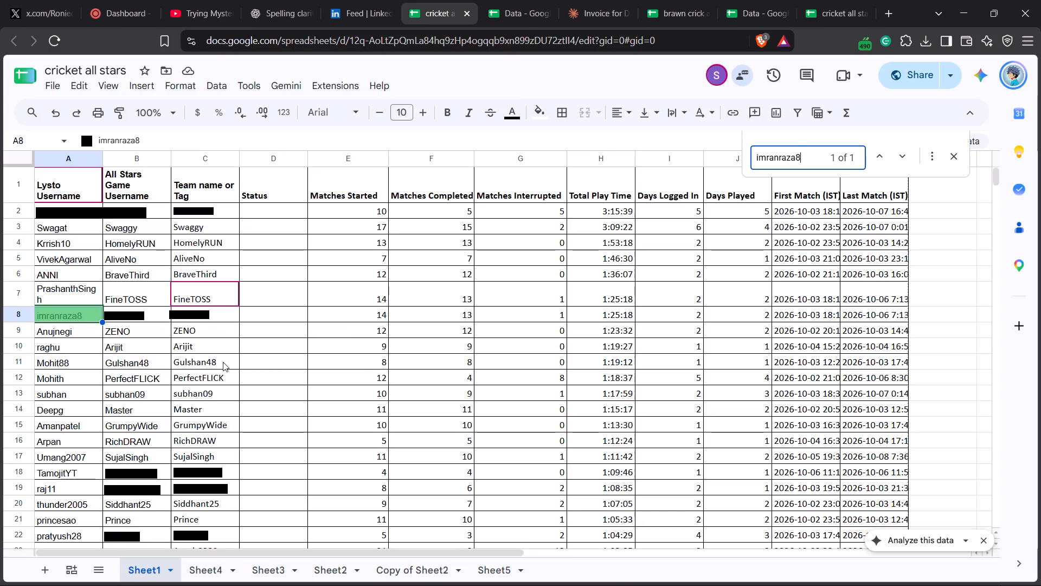
click(171, 311)
click(151, 317)
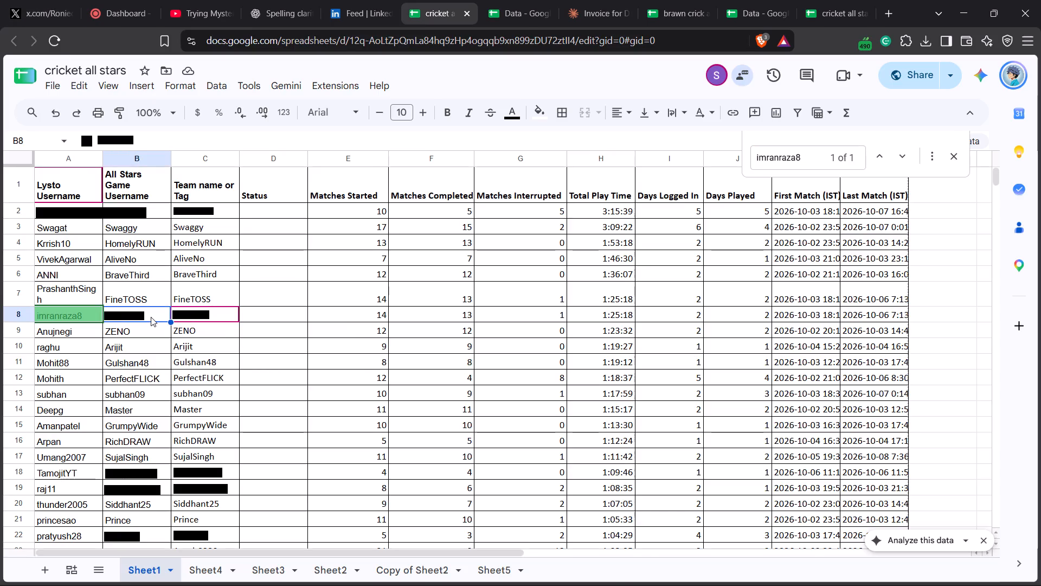
Copy the Lysto username in A7 of Sheet1 and compare it with the top entries of "all data" in "brawn crick all stars".
click(75, 295)
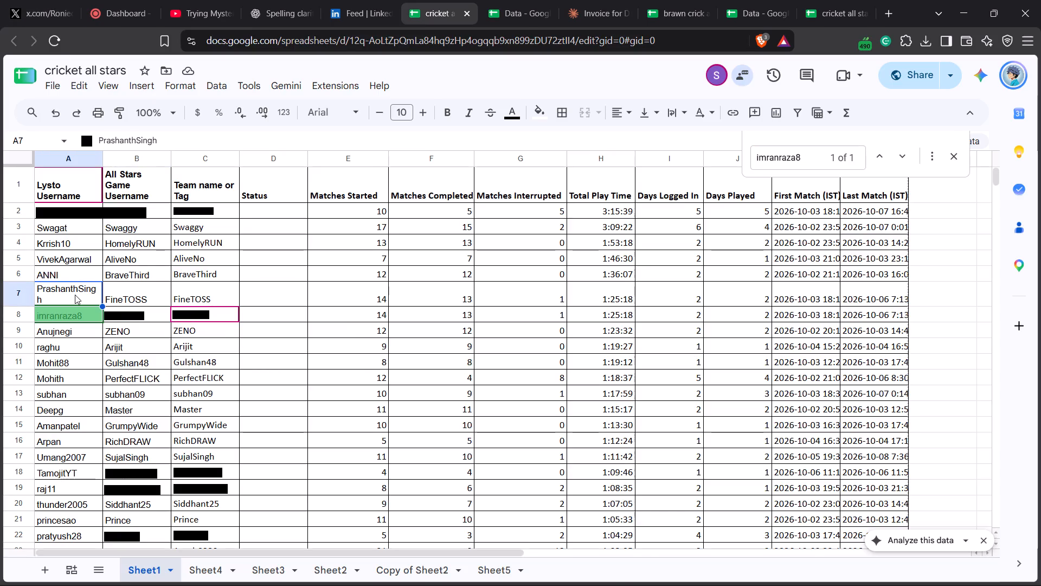
key(ctrl+c)
click(664, 0)
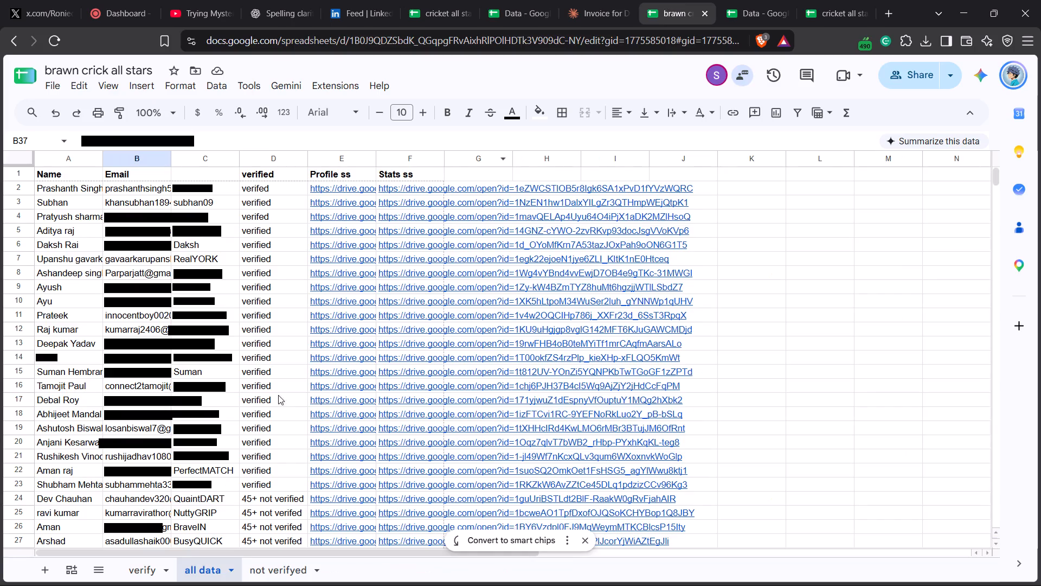
scroll(149, 412, up, 4)
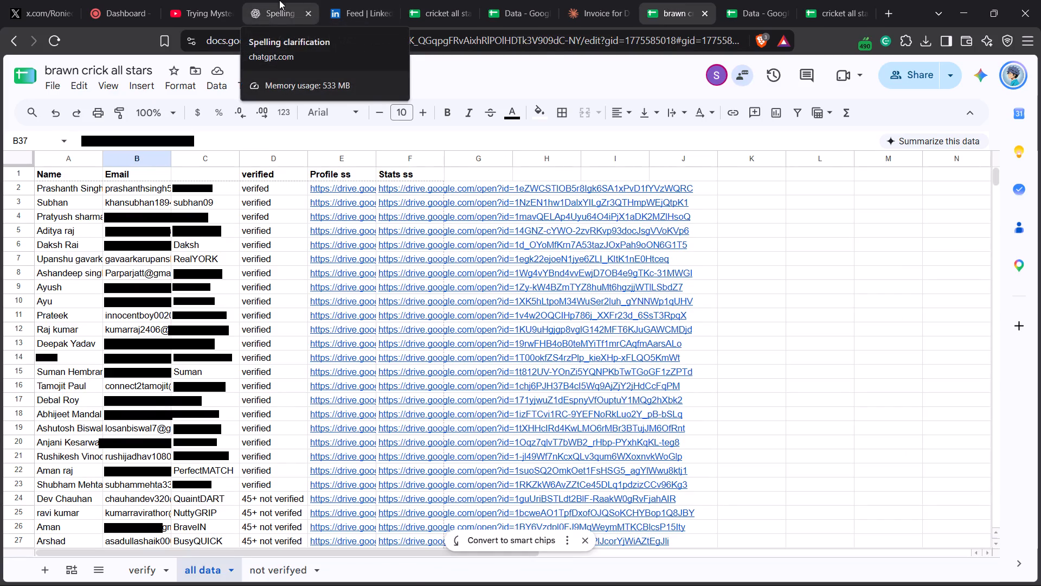
click(453, 0)
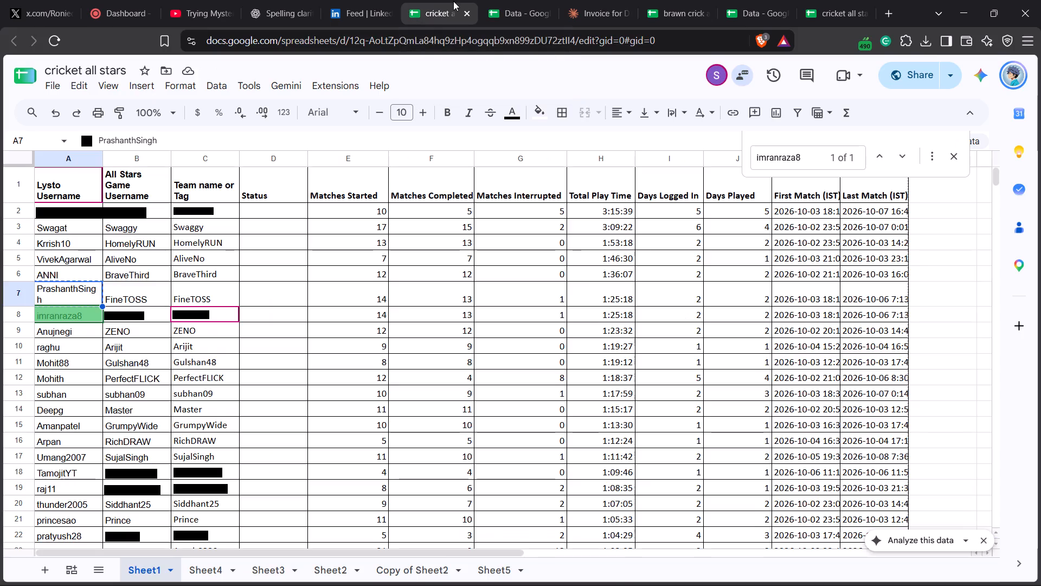
Switch to LinkedIn, open the notifications, and dismiss the payment banner.
click(394, 0)
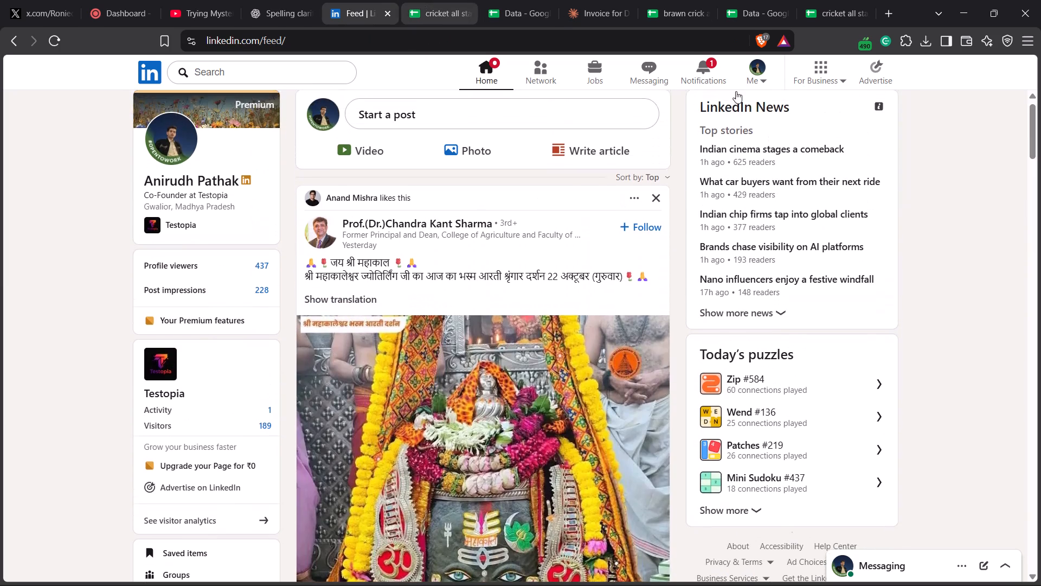
click(701, 73)
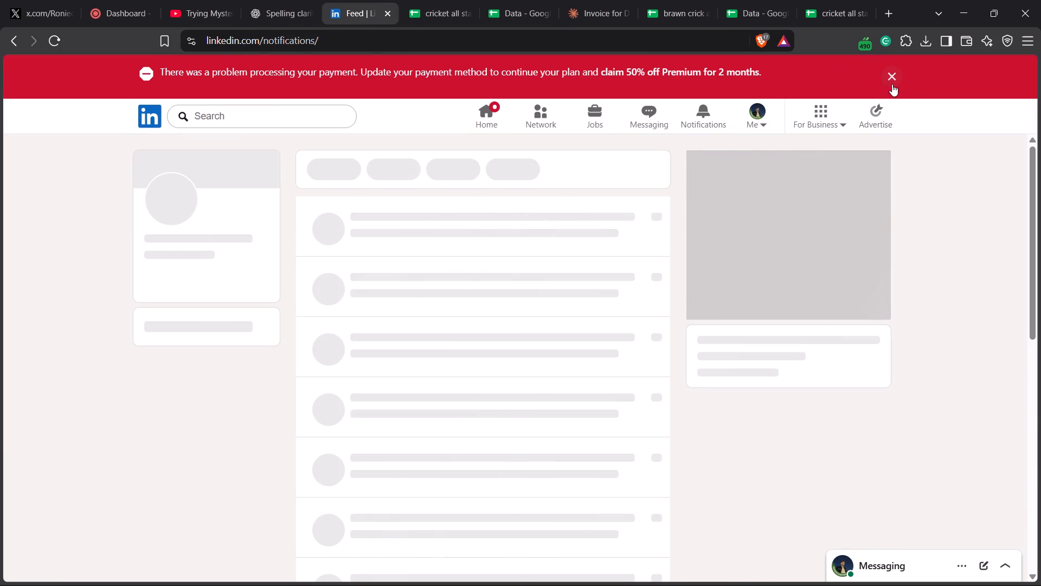
click(891, 80)
Search for the username copied from A7 in Sheet3 of "cricket all stars data" and close the search on its entry.
click(758, 0)
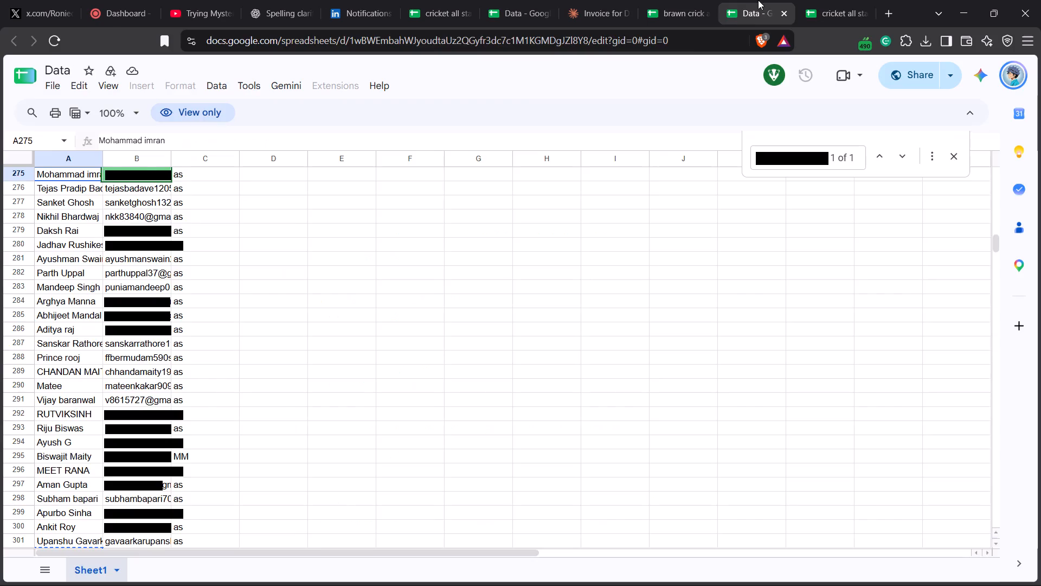
click(853, 0)
key(ctrl+f)
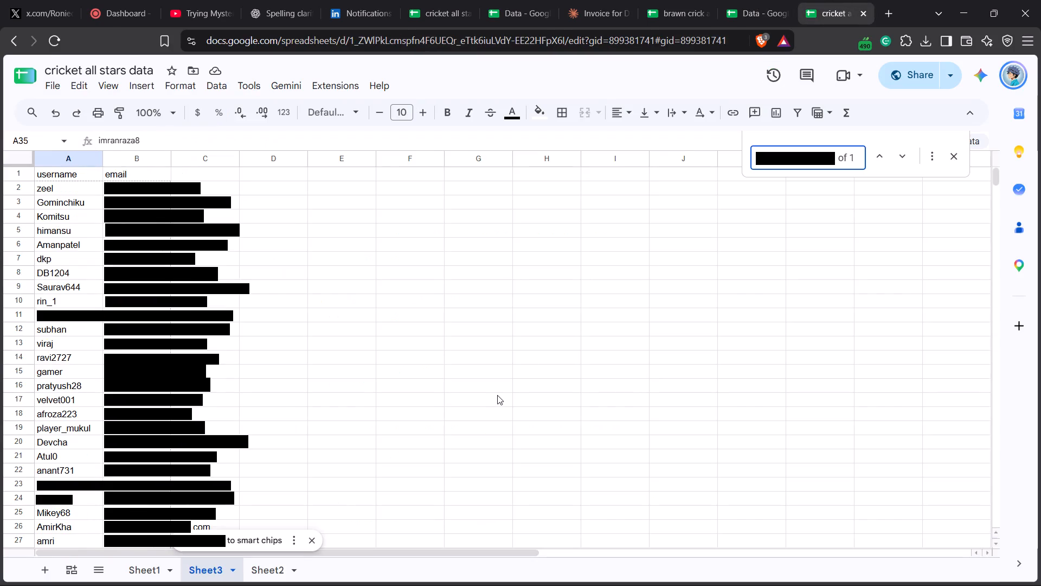
key(ctrl+v)
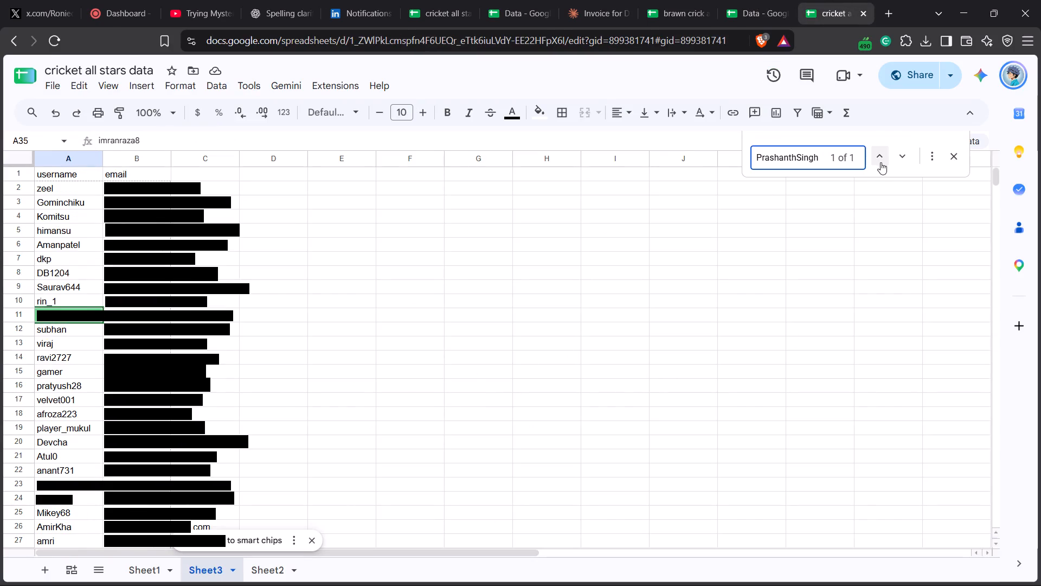
double_click(878, 161)
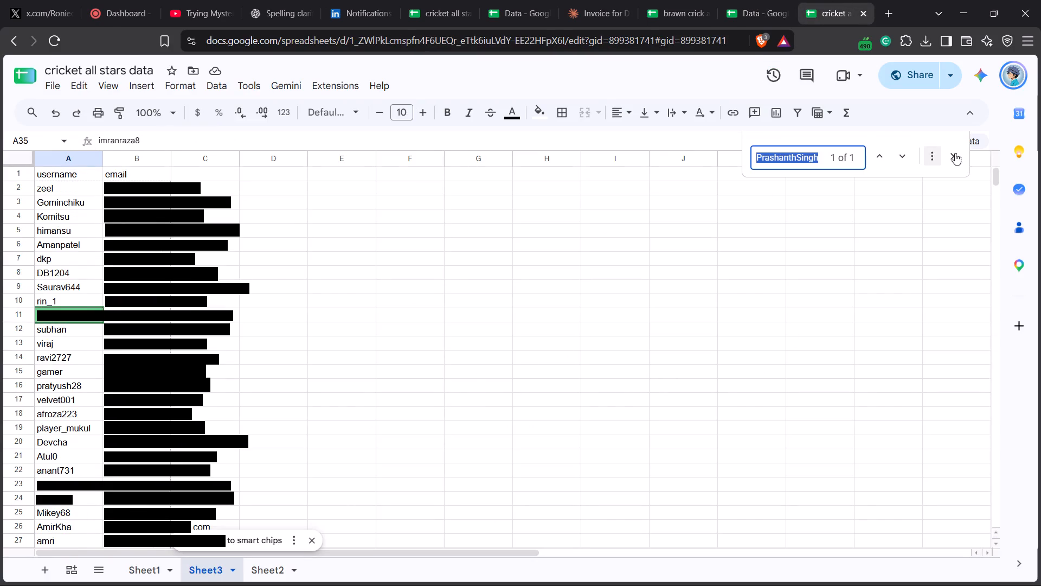
click(955, 153)
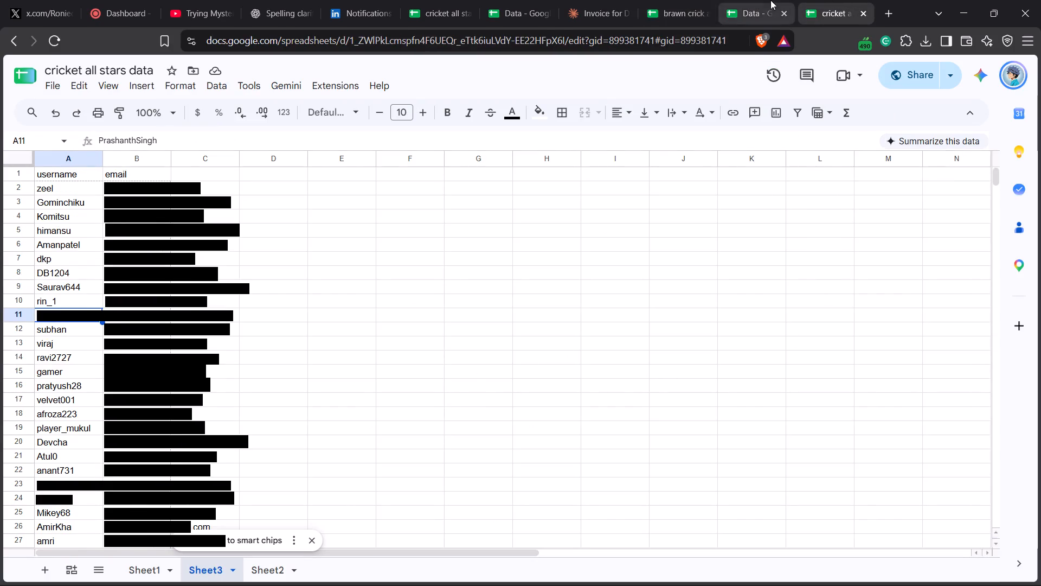
Close the search in "Data" and review the "45+ not verified" rows 24 to 31 of "all data" in "brawn crick all stars".
click(770, 0)
click(950, 156)
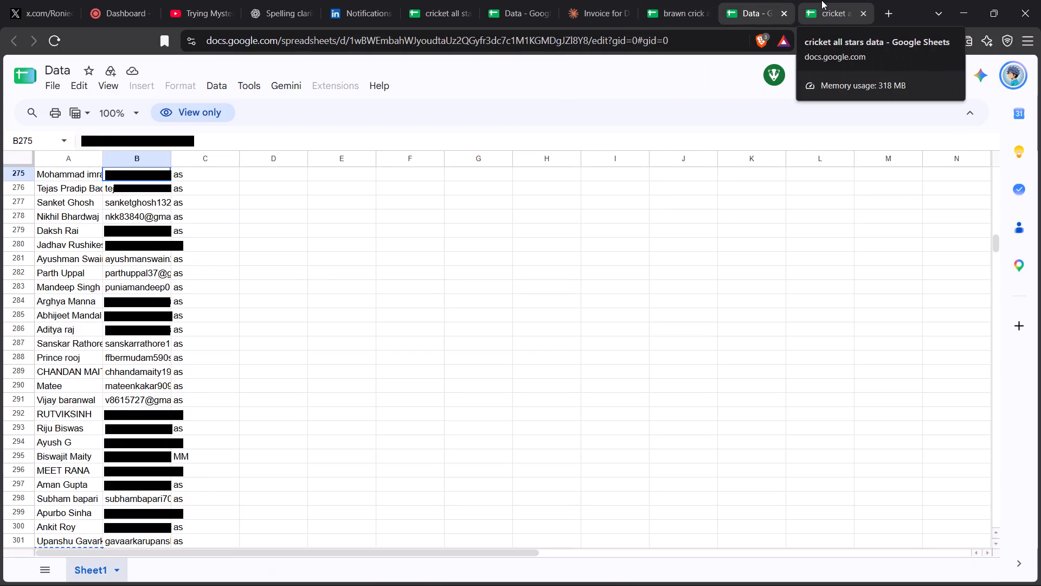
click(670, 1)
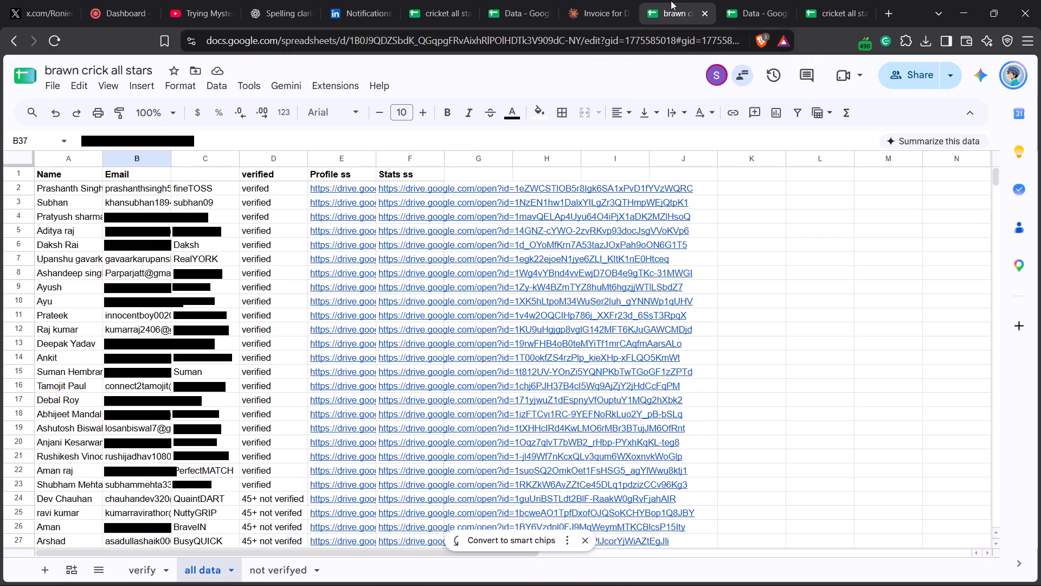
scroll(259, 399, down, 2)
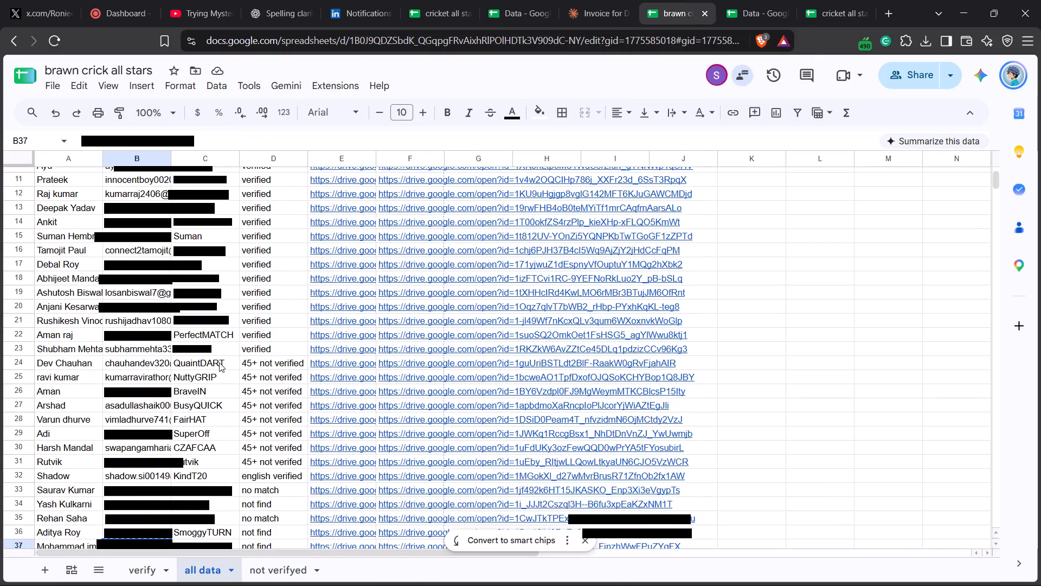
drag(216, 361, 261, 490)
drag(261, 478, 197, 361)
click(840, 287)
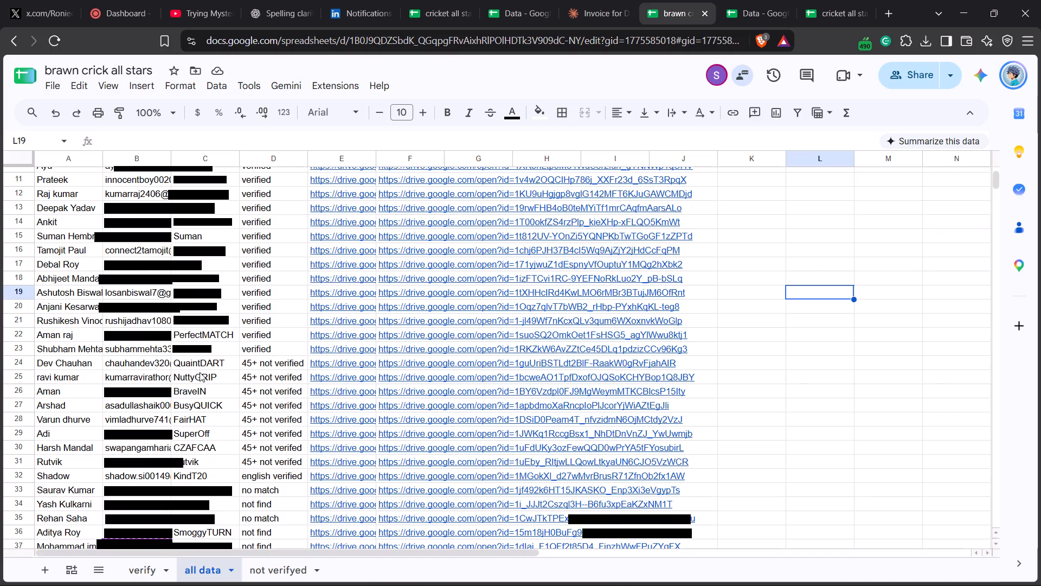
click(196, 386)
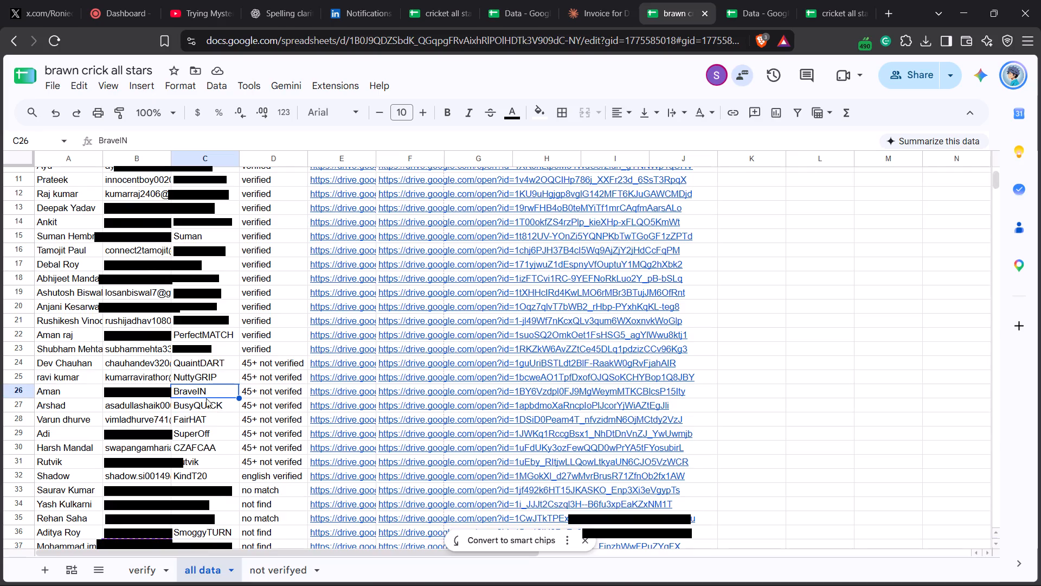
drag(122, 410, 122, 400)
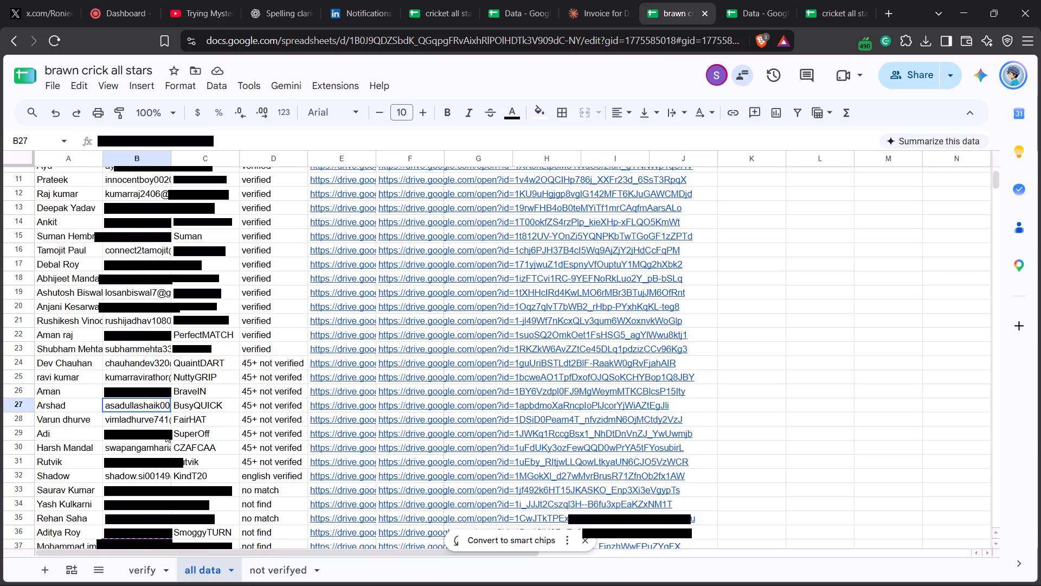
click(207, 477)
Copy the email in B31 of "all data" and search for it in Sheet3 of "cricket all stars data".
click(121, 464)
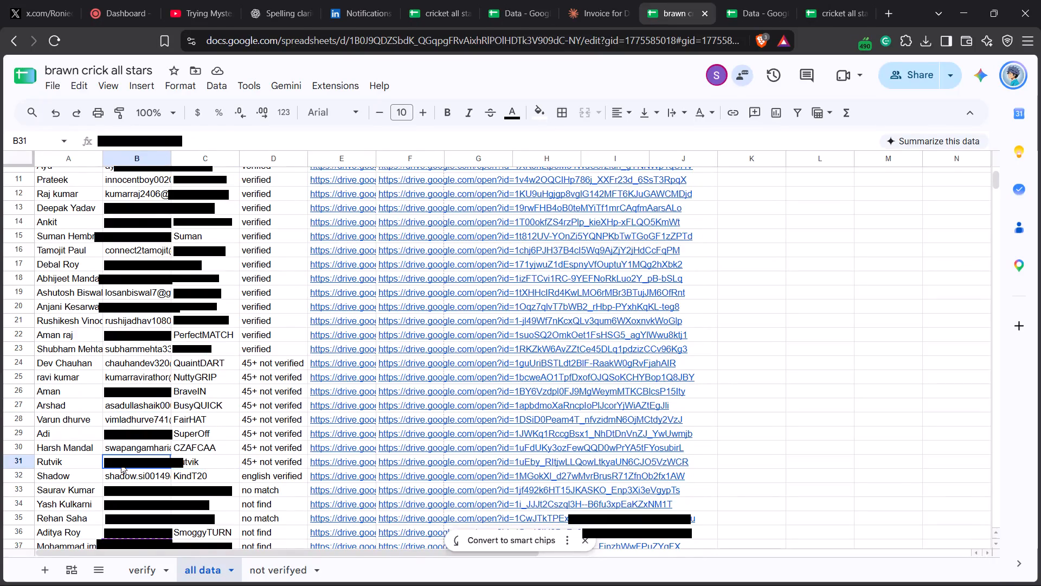
key(ctrl+c)
click(860, 0)
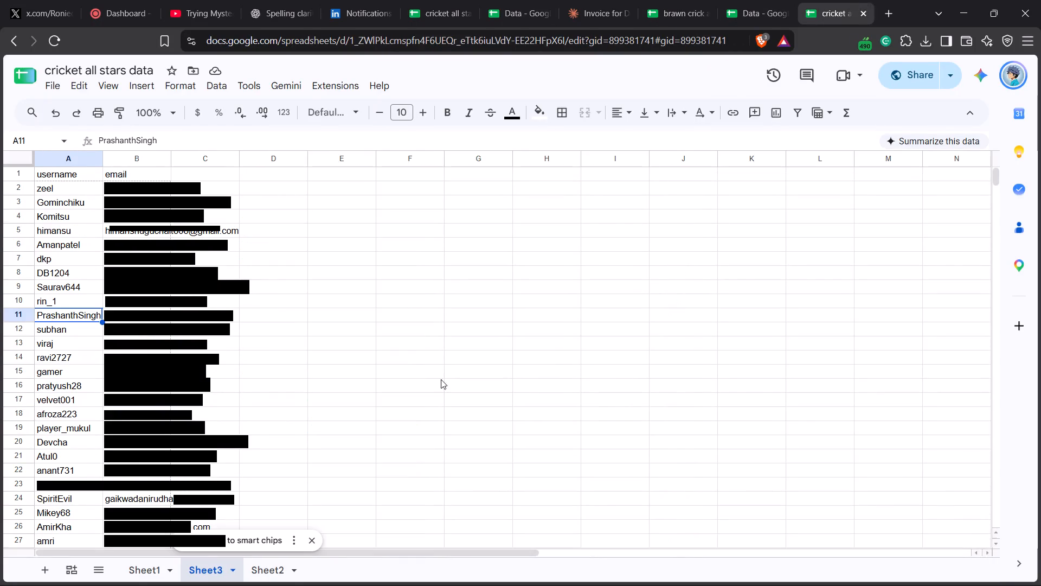
key(ctrl+f)
key(ctrl+v)
scroll(170, 431, down, 2)
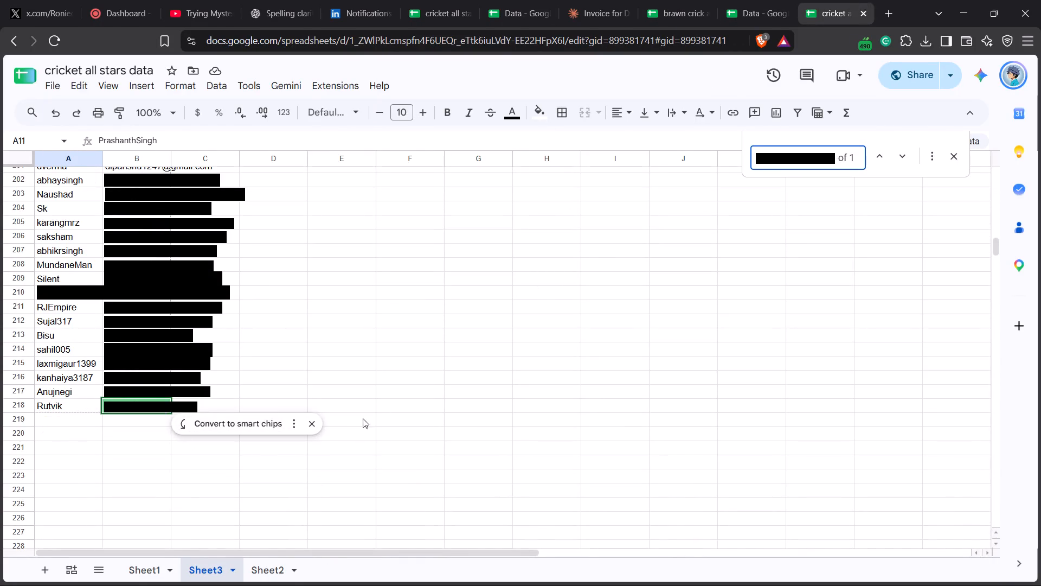
Search for the copied email in the view-only "Data" spreadsheet and copy the matching entry's name from A292.
click(759, 0)
key(ctrl+f)
key(ctrl+v)
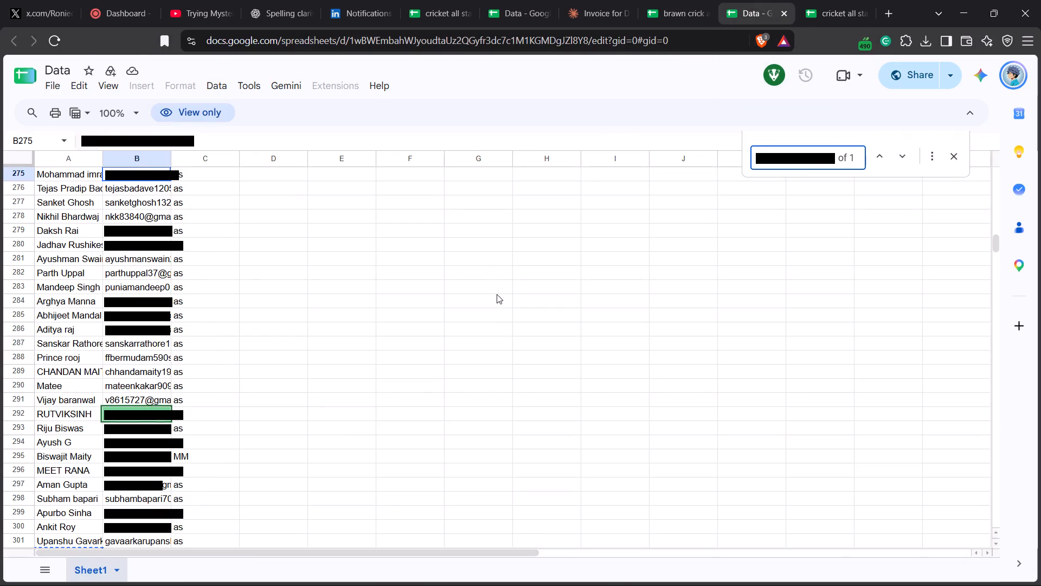
click(50, 408)
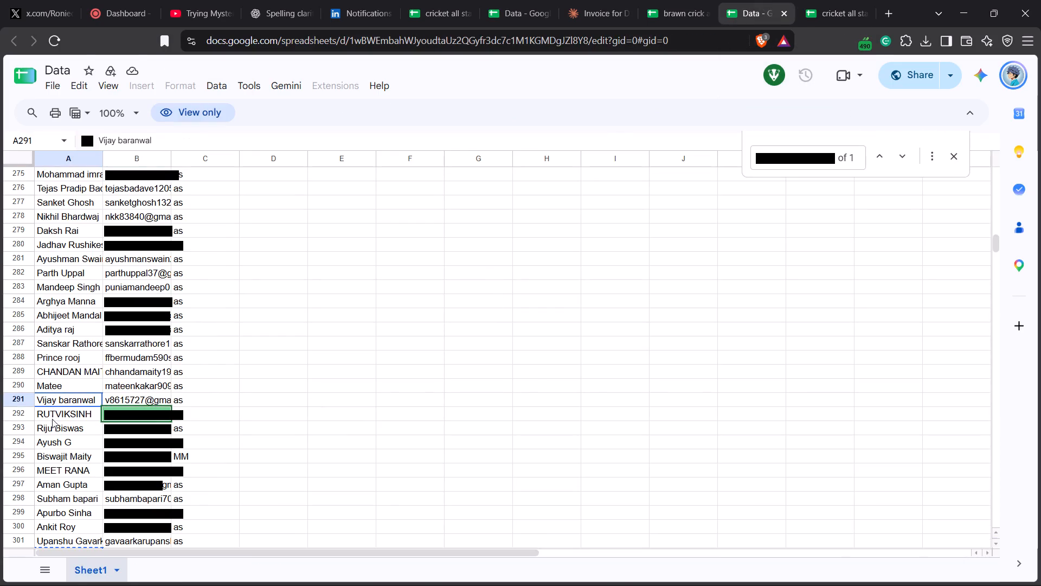
click(52, 421)
key(ctrl+c)
Search for the name copied from A292 in Sheet1 of "cricket all stars" and check the match statistics in row 93.
click(434, 0)
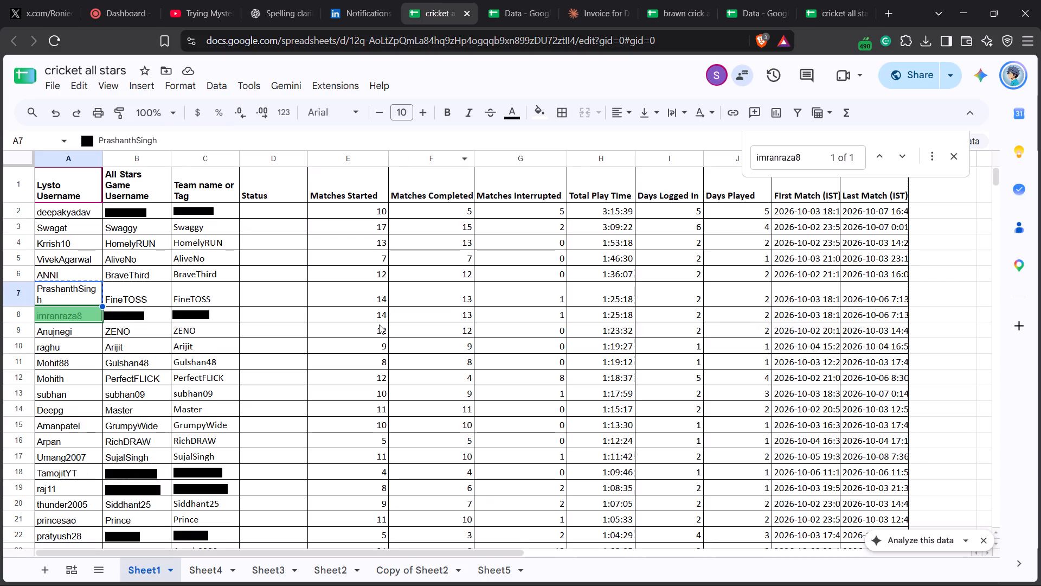
key(ctrl+f)
key(ctrl+v)
scroll(233, 348, down, 2)
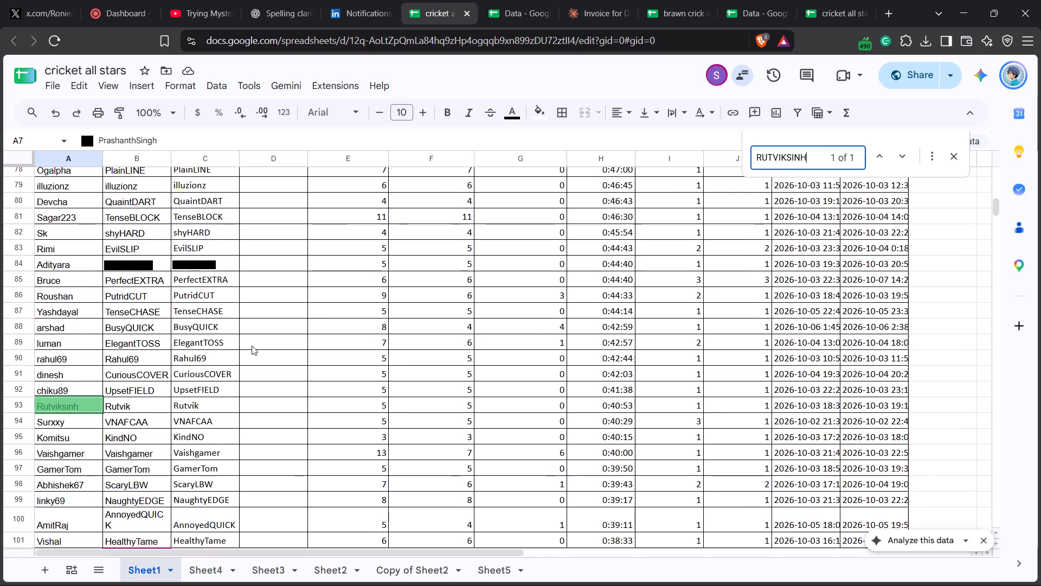
drag(183, 399, 734, 411)
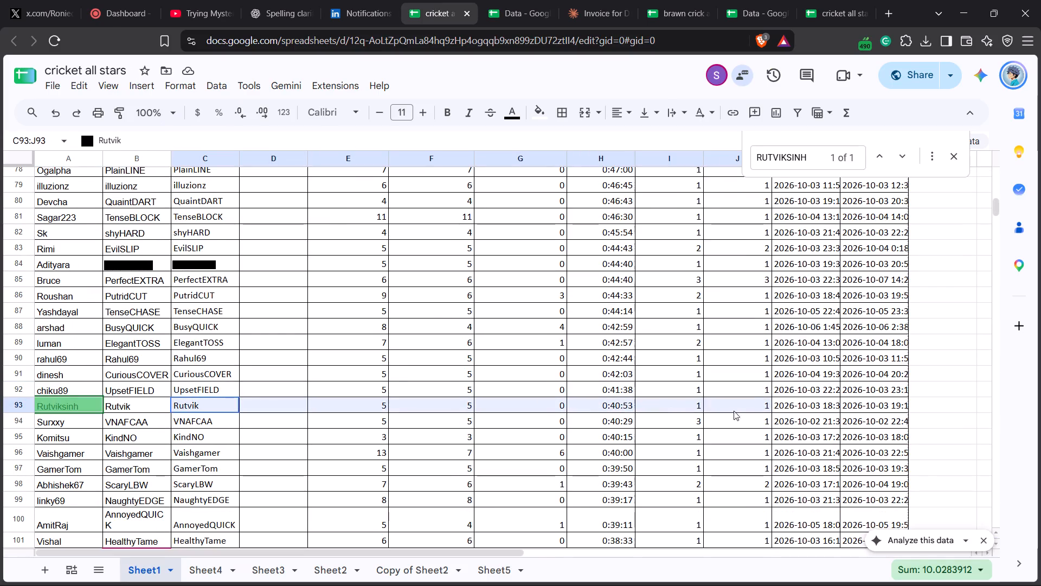
drag(734, 411, 759, 410)
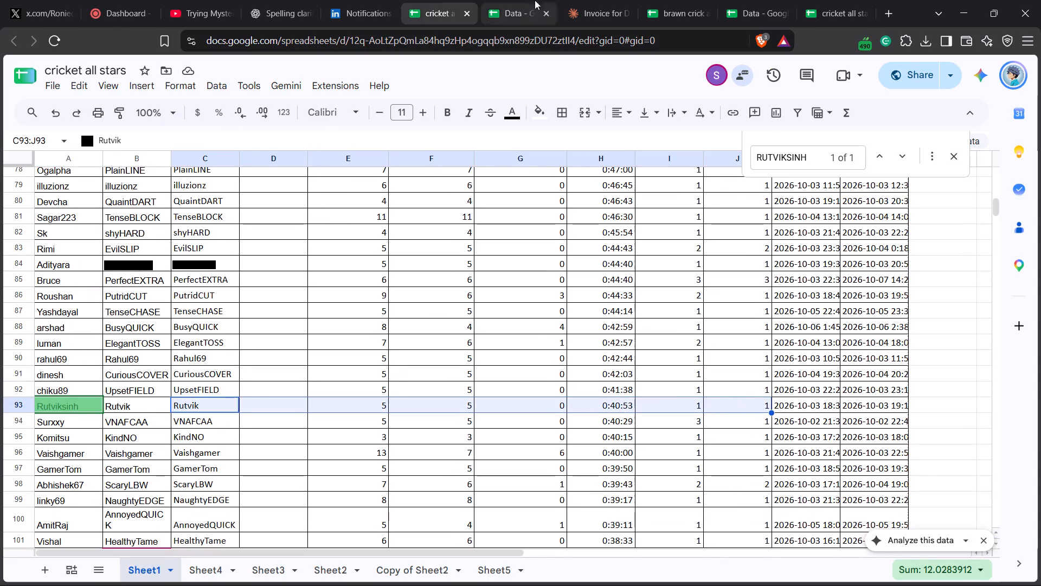
Search for the copied name in the "all data", "verify" and "not verifyed" sheets of "brawn crick all stars", and close the search.
click(663, 0)
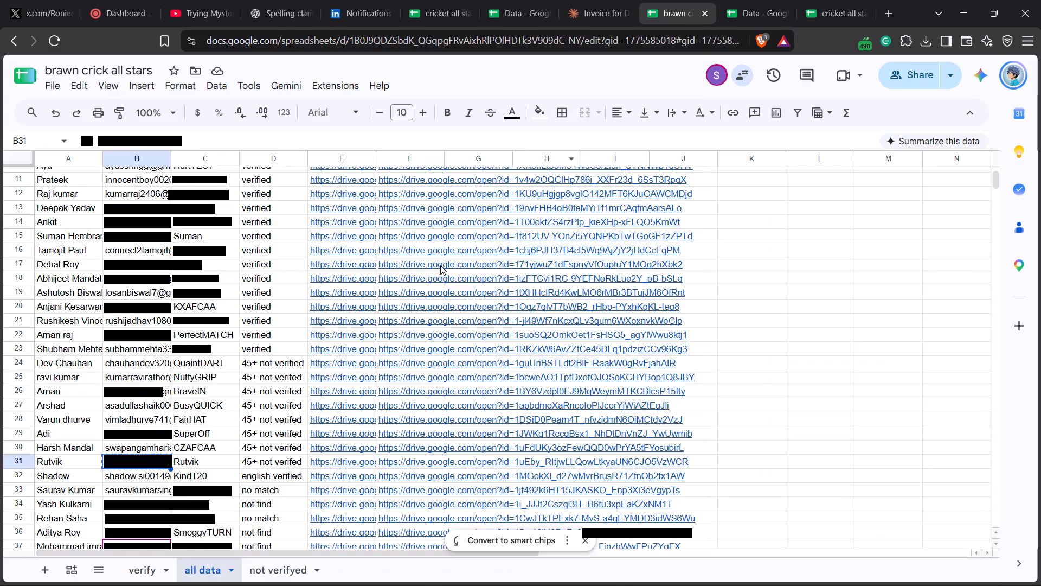
key(ctrl+f)
key(ctrl+v)
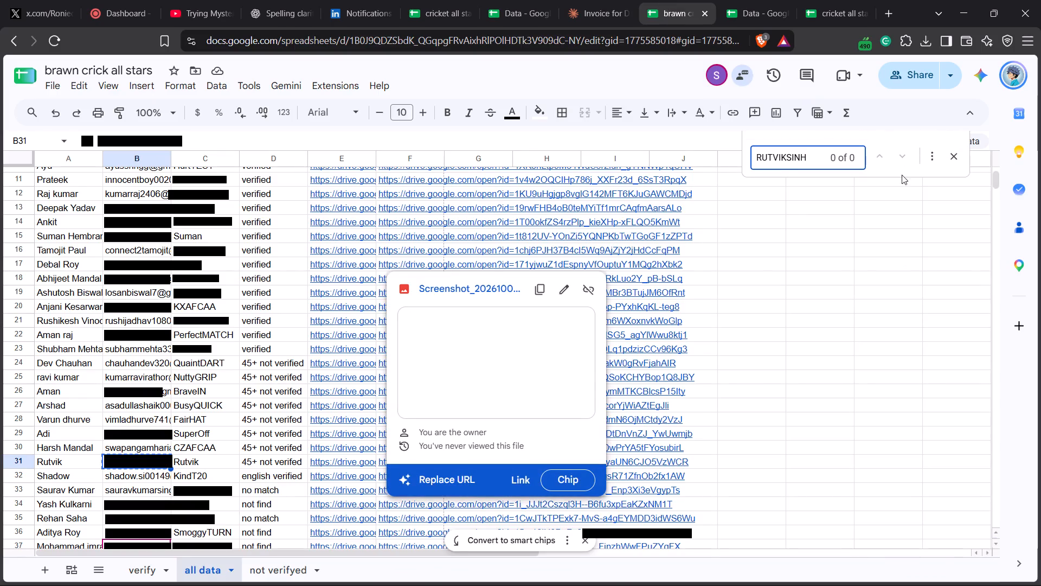
click(159, 567)
key(ctrl+f)
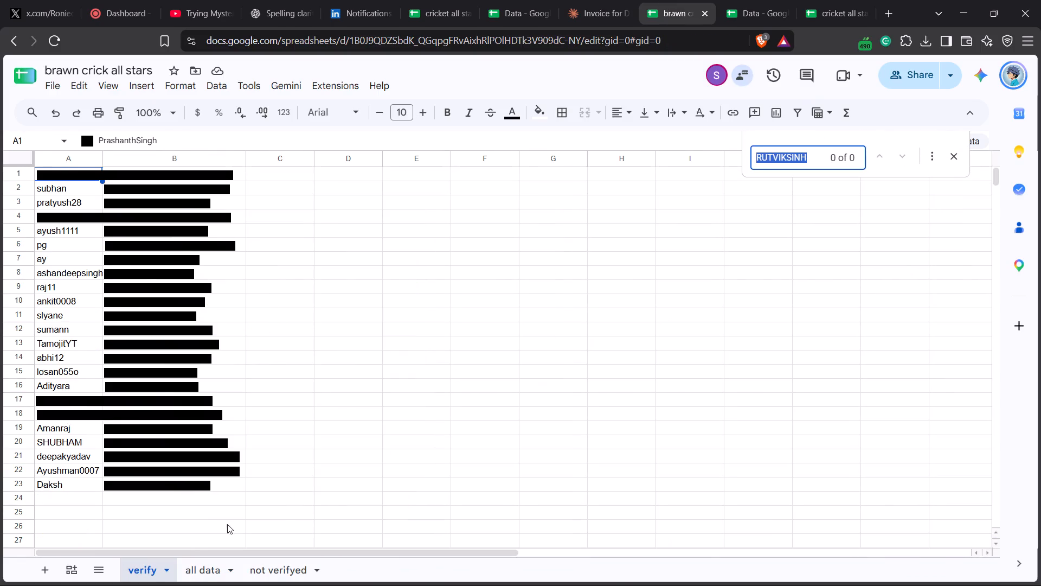
key(ctrl+v)
click(227, 572)
key(ctrl+f)
key(ctrl+v)
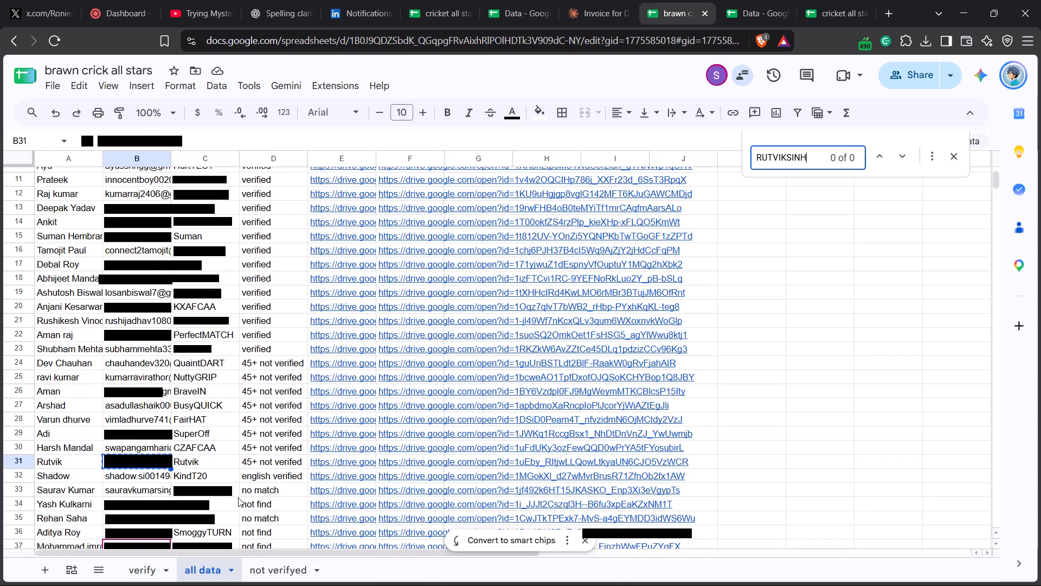
click(277, 567)
key(ctrl+f)
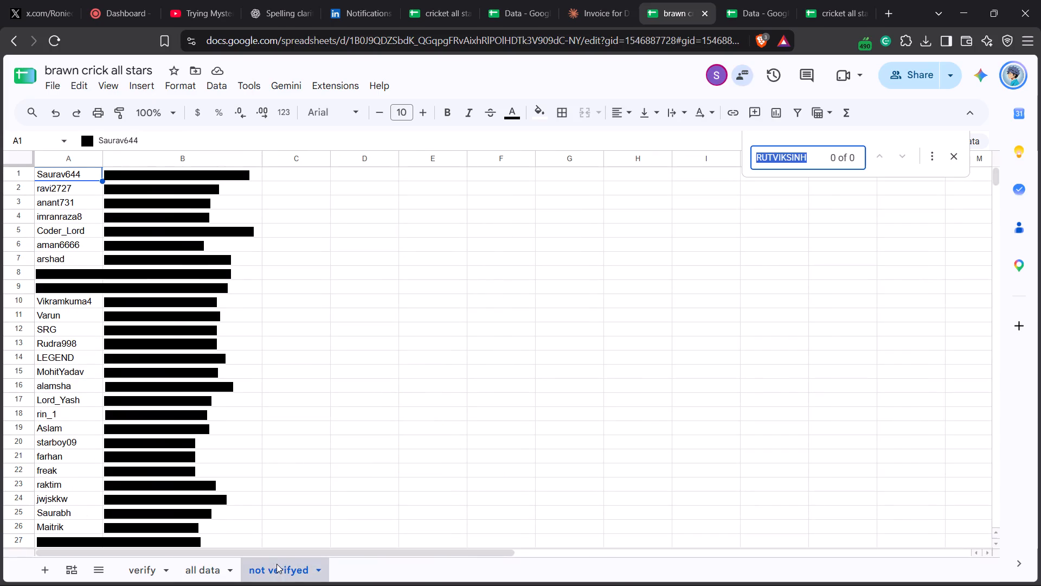
key(ctrl+v)
click(947, 156)
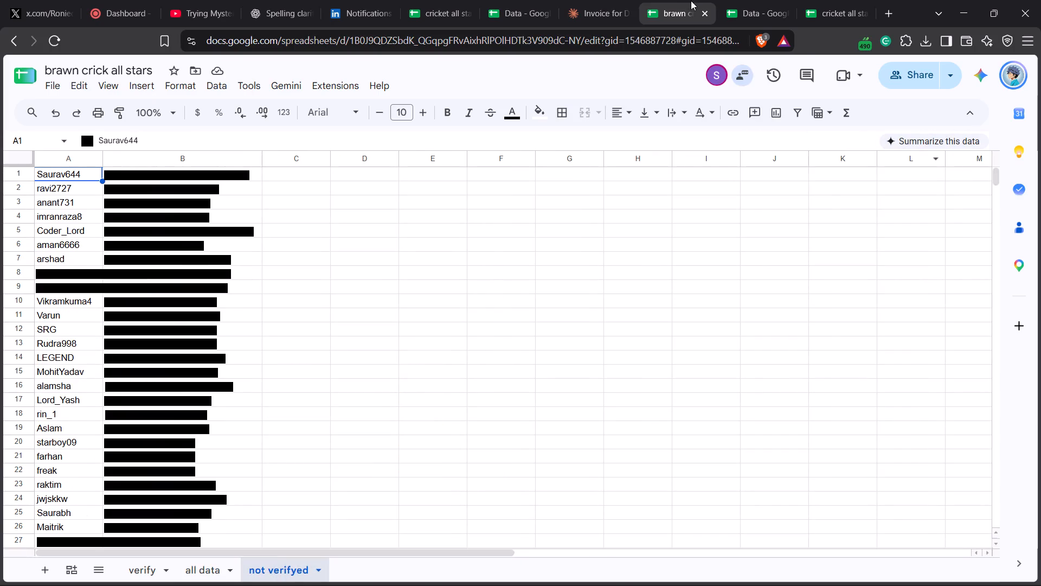
Copy the username in A218 of Sheet3 in "cricket all stars data" and search for it in "not verifyed" of "brawn crick all stars".
click(855, 0)
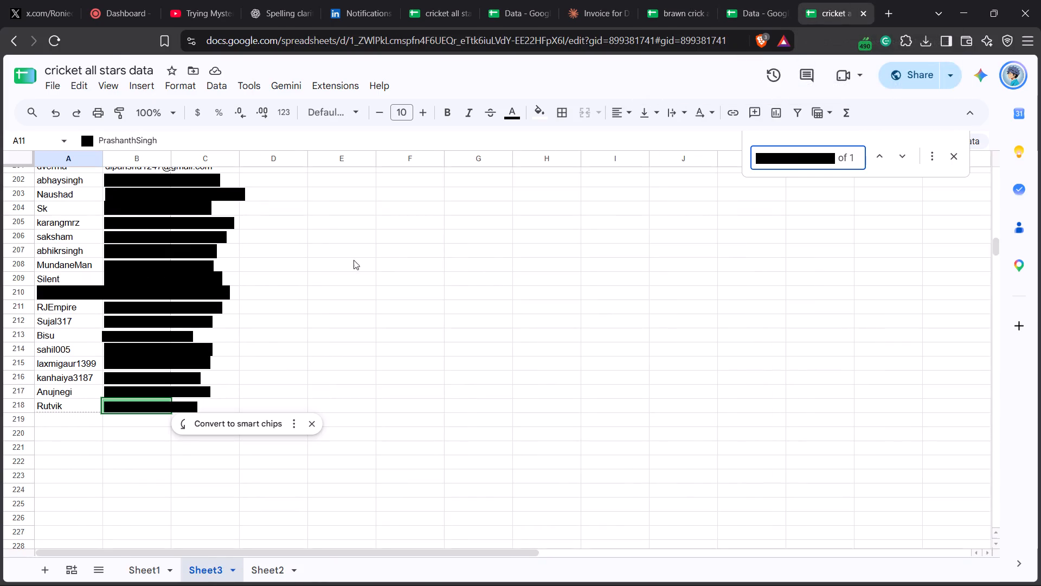
click(950, 152)
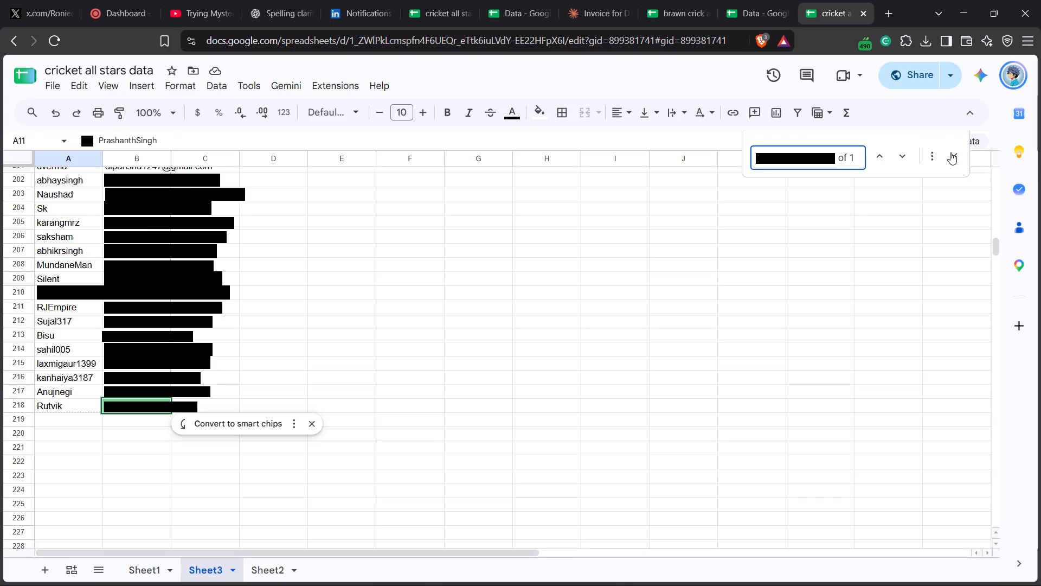
click(55, 402)
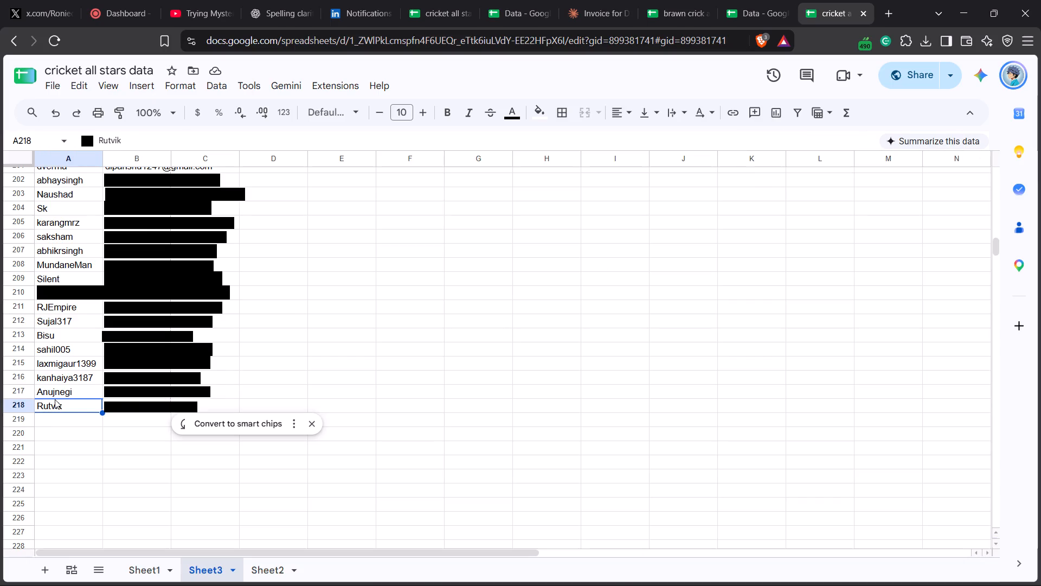
key(ctrl+c)
click(683, 0)
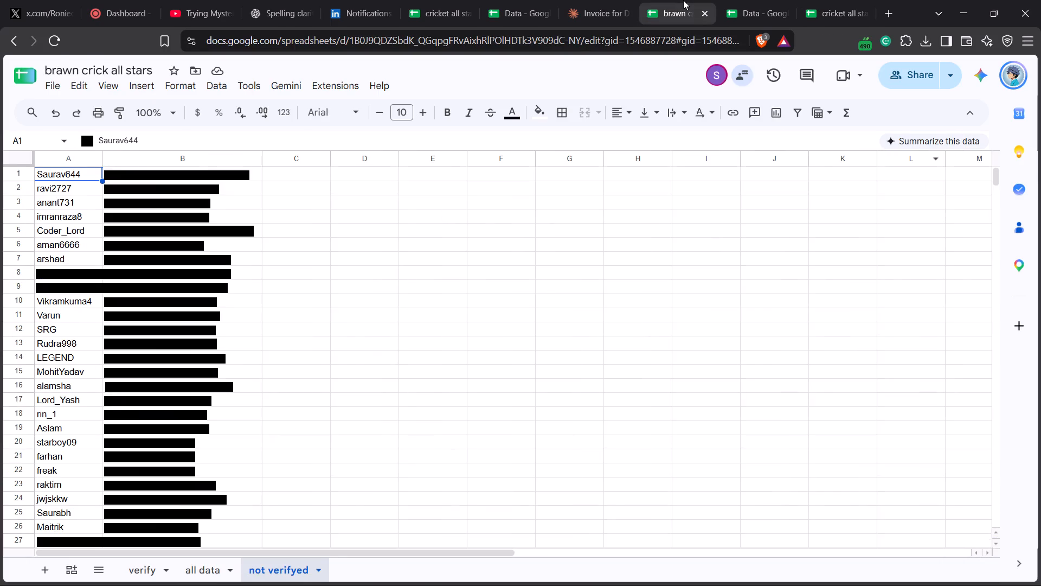
scroll(350, 335, up, 8)
key(ctrl+f)
key(ctrl+v)
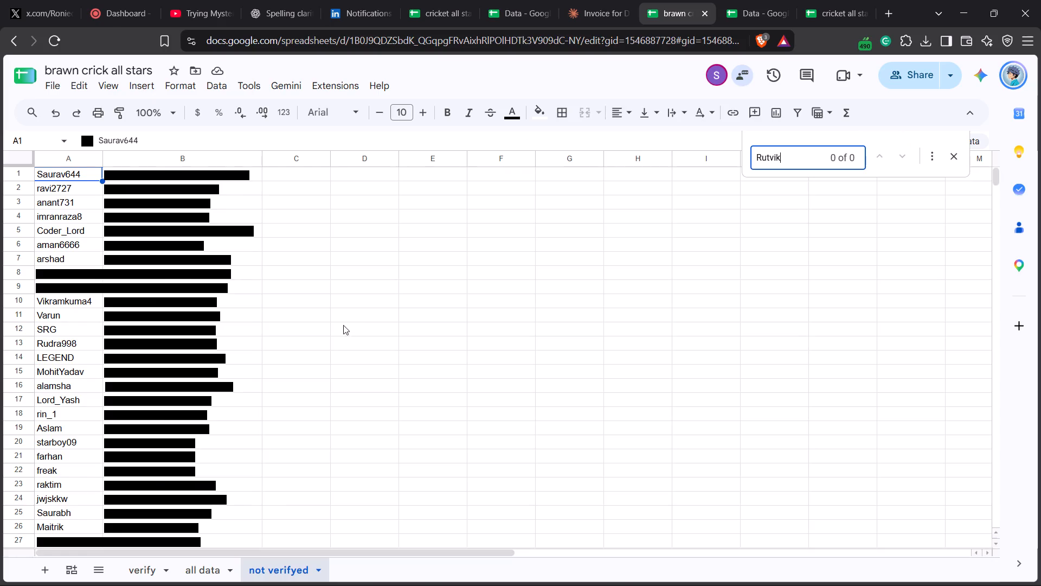
Search for the username copied from A218 in Sheet1 of "cricket all stars", check row 93, and step through the matches.
click(756, 0)
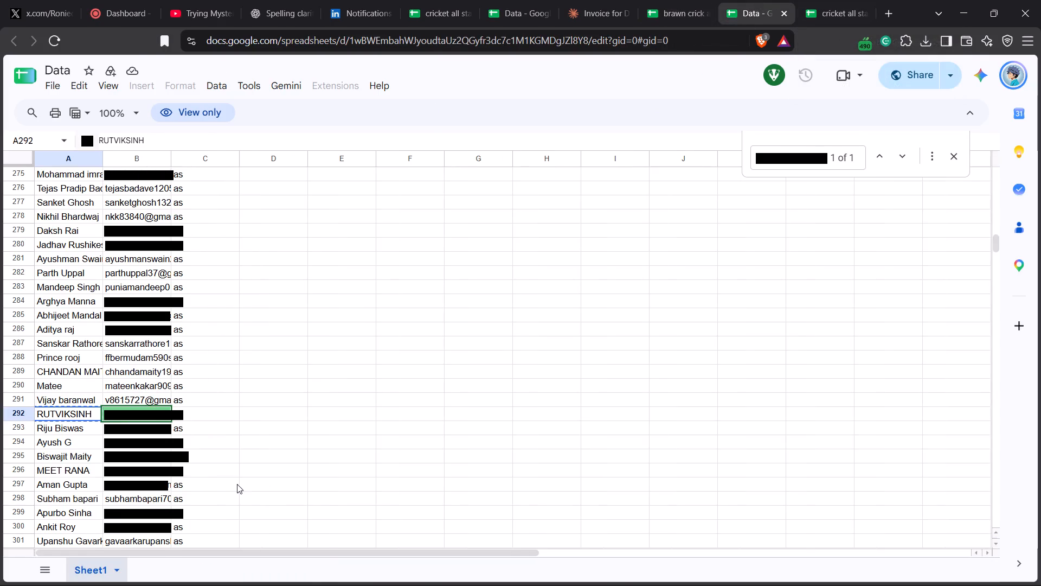
click(427, 0)
key(ctrl+f)
key(ctrl+v)
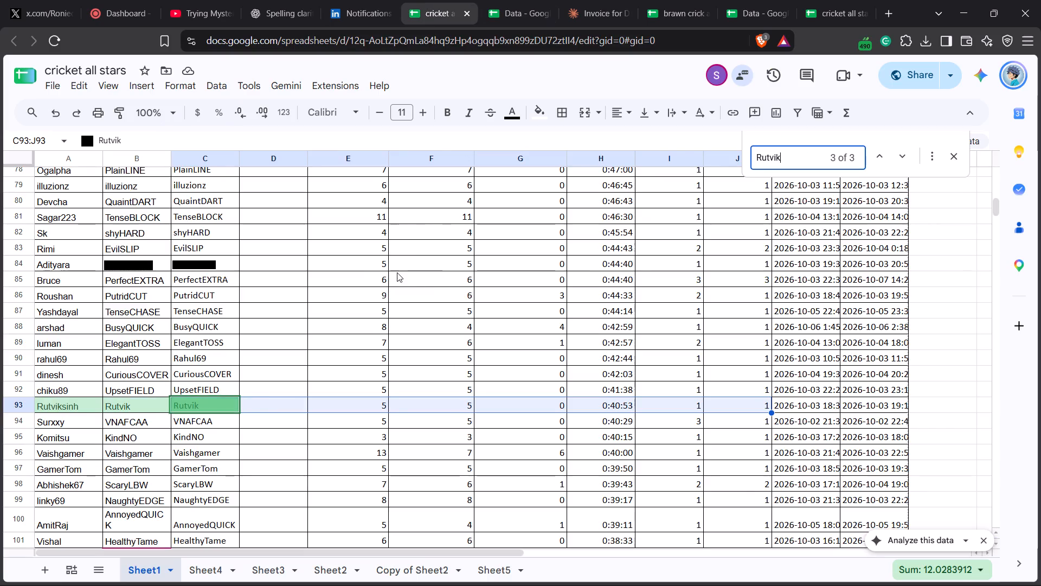
drag(115, 409, 379, 403)
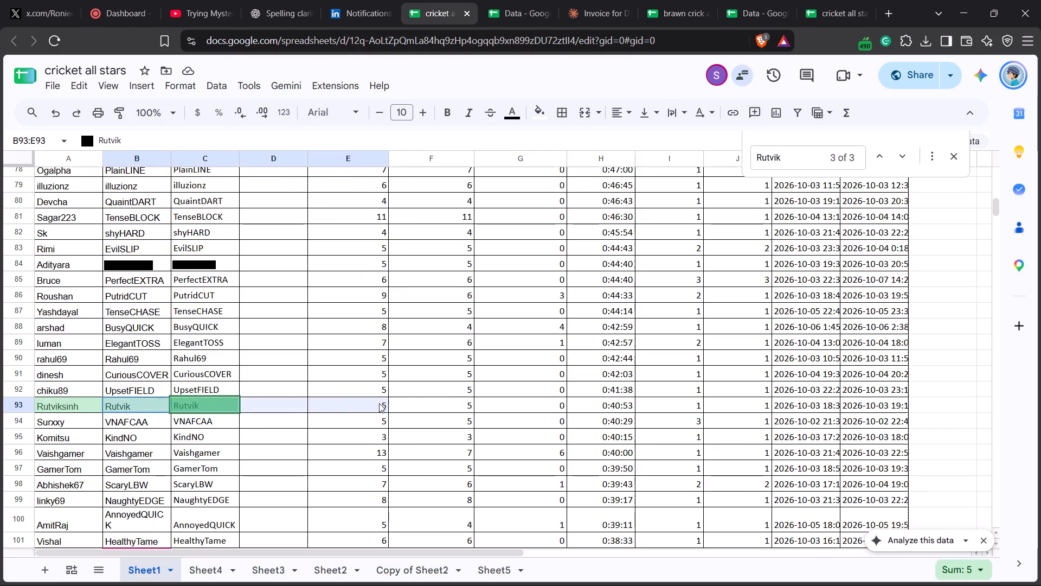
drag(379, 403, 777, 400)
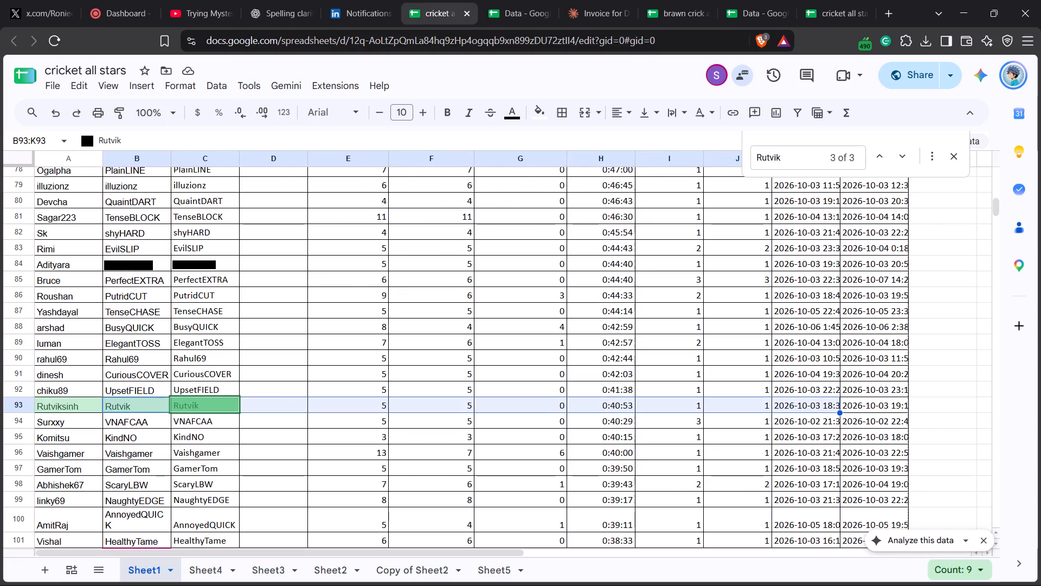
click(896, 156)
click(897, 156)
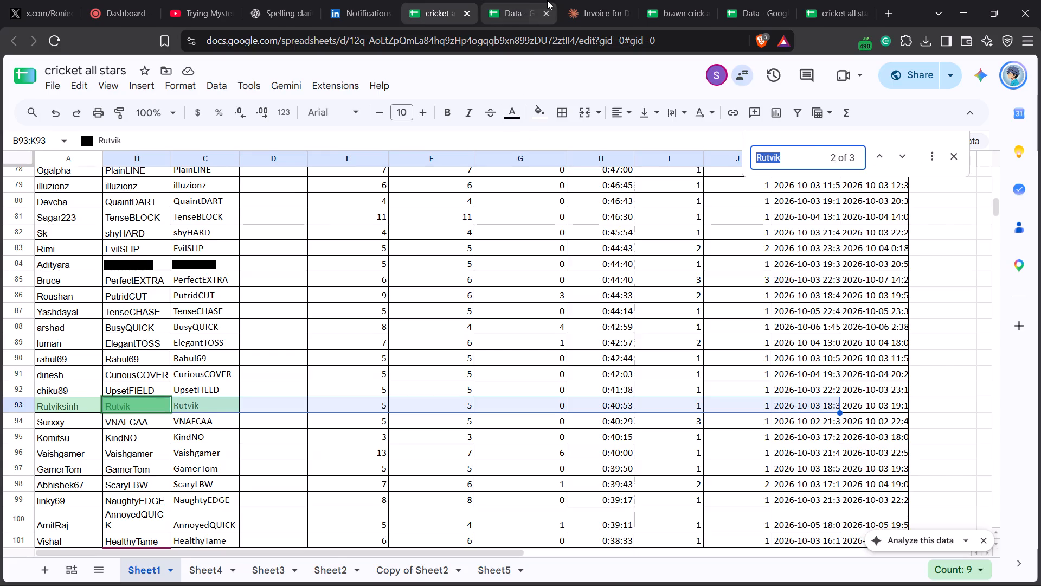
Check the "verify" sheet of "brawn crick all stars" for the username and return to row 93 of "cricket all stars".
click(659, 0)
click(147, 565)
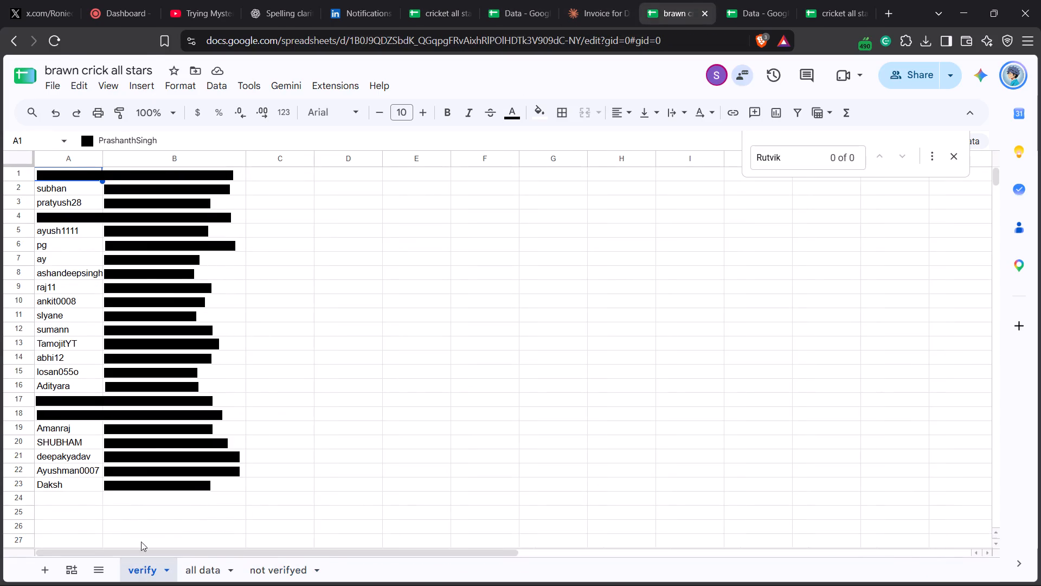
click(519, 0)
click(458, 0)
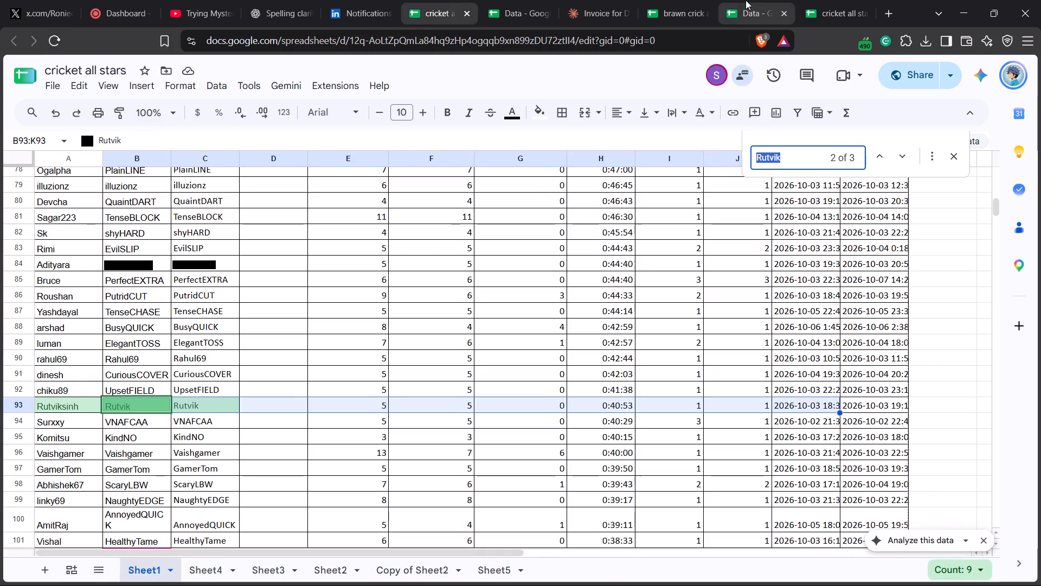
Search for the copied username in Sheet1 of "cricket all stars data", step through the matches, and check the time in row 75.
click(757, 0)
click(812, 0)
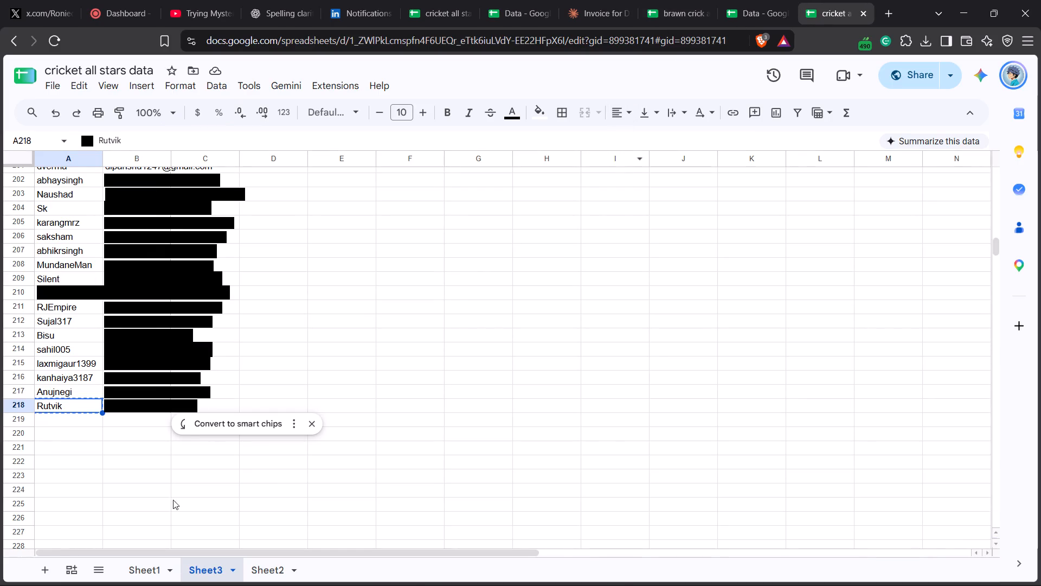
click(145, 579)
key(ctrl+f)
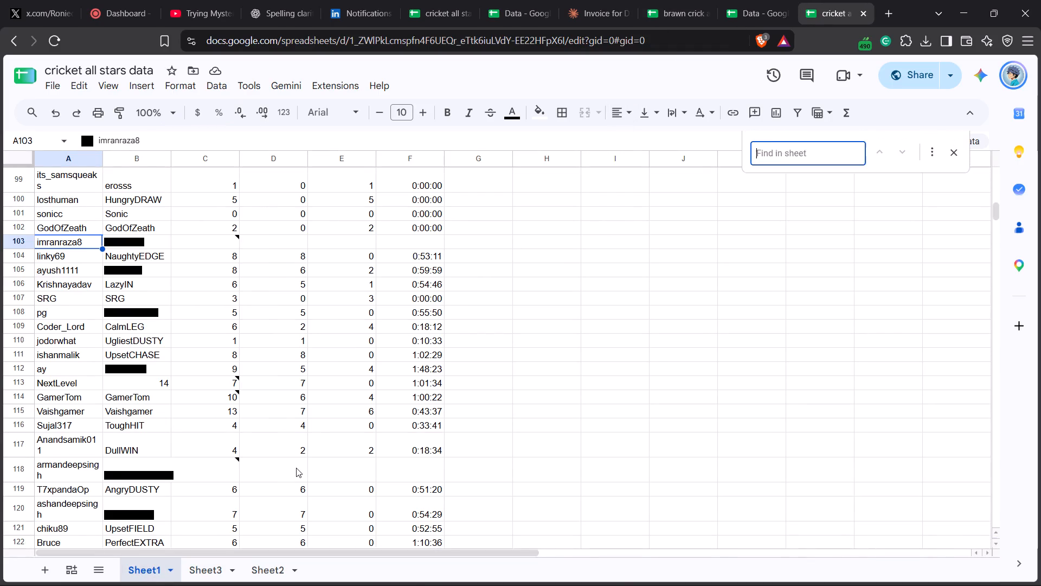
key(ctrl+v)
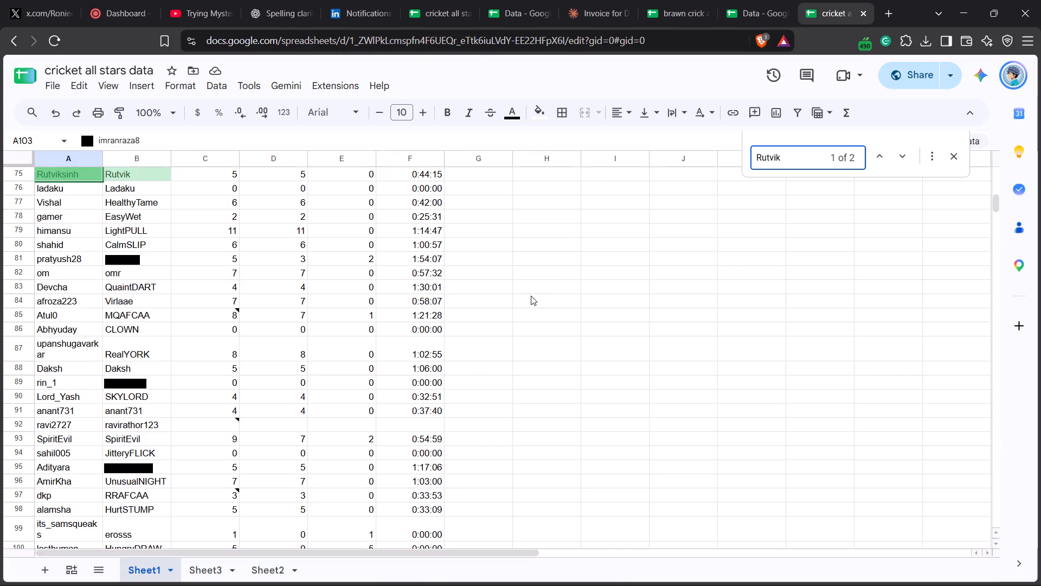
click(876, 160)
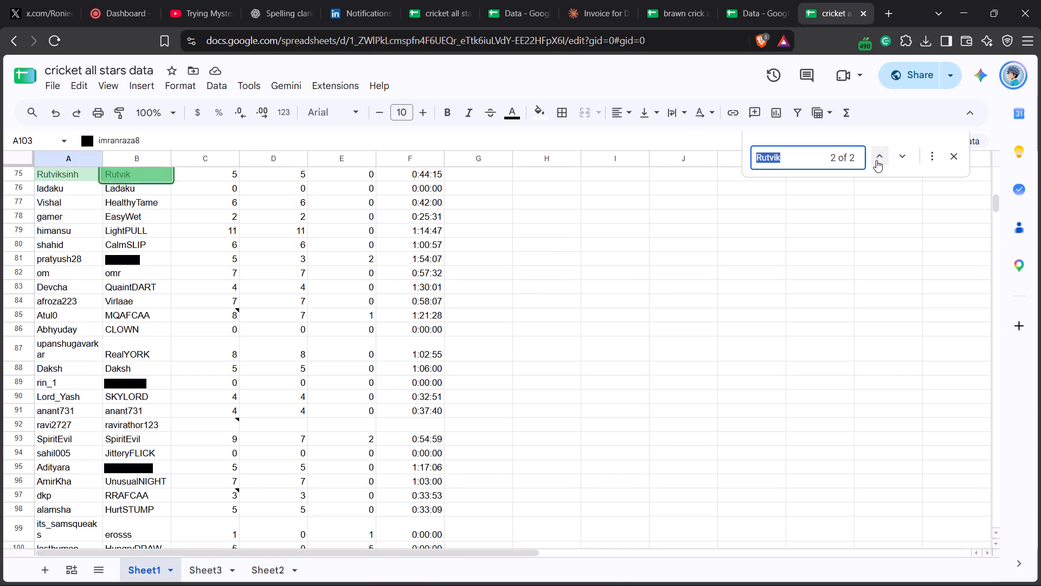
triple_click(876, 160)
triple_click(876, 160)
triple_click(876, 160)
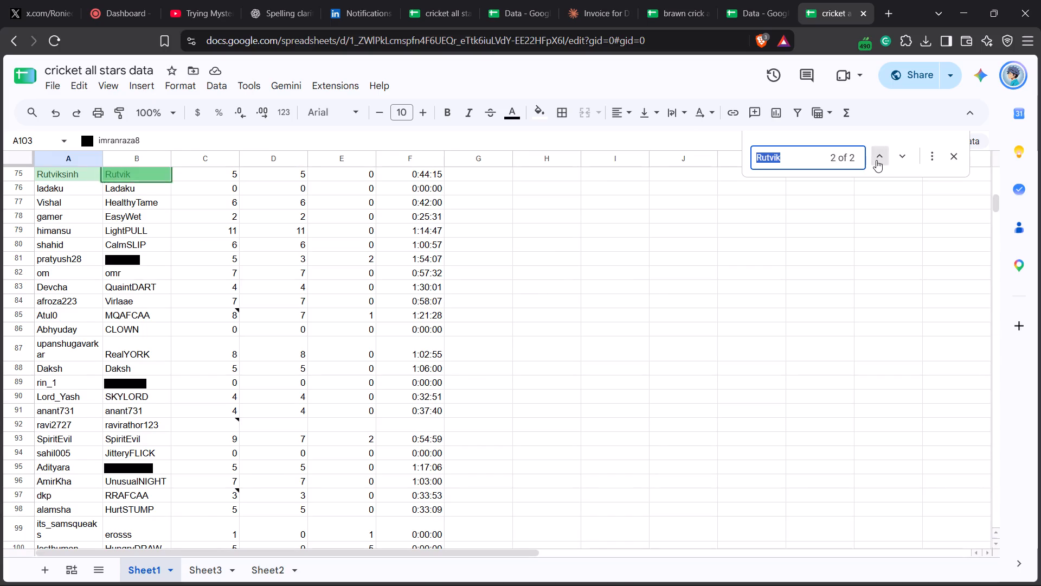
click(876, 160)
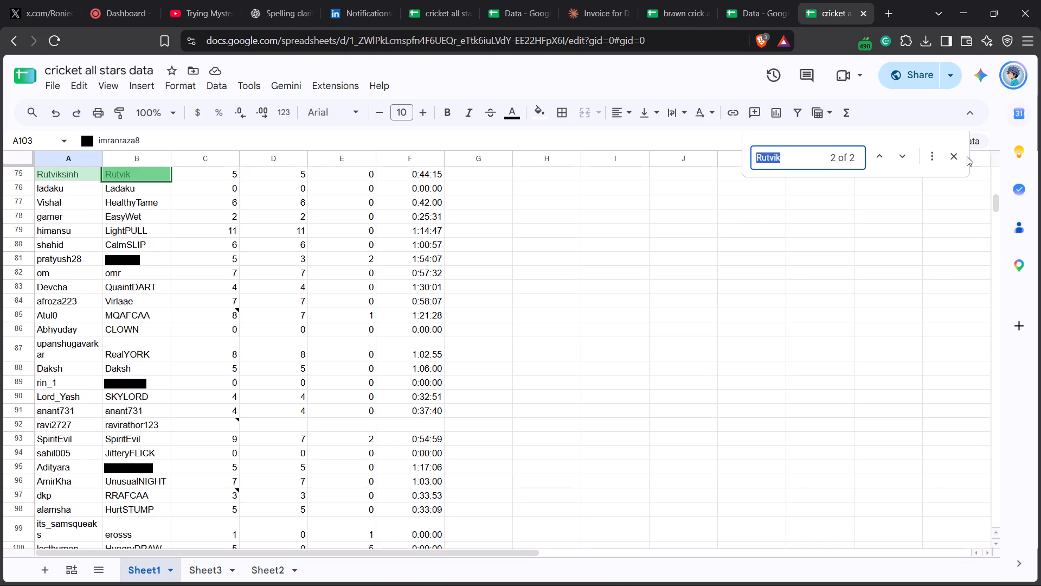
click(949, 160)
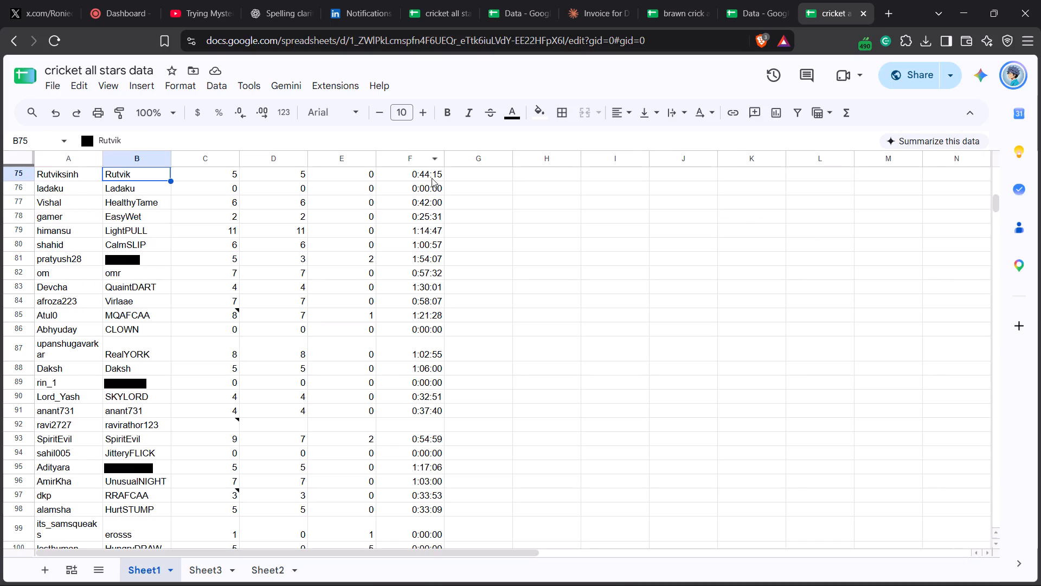
click(432, 178)
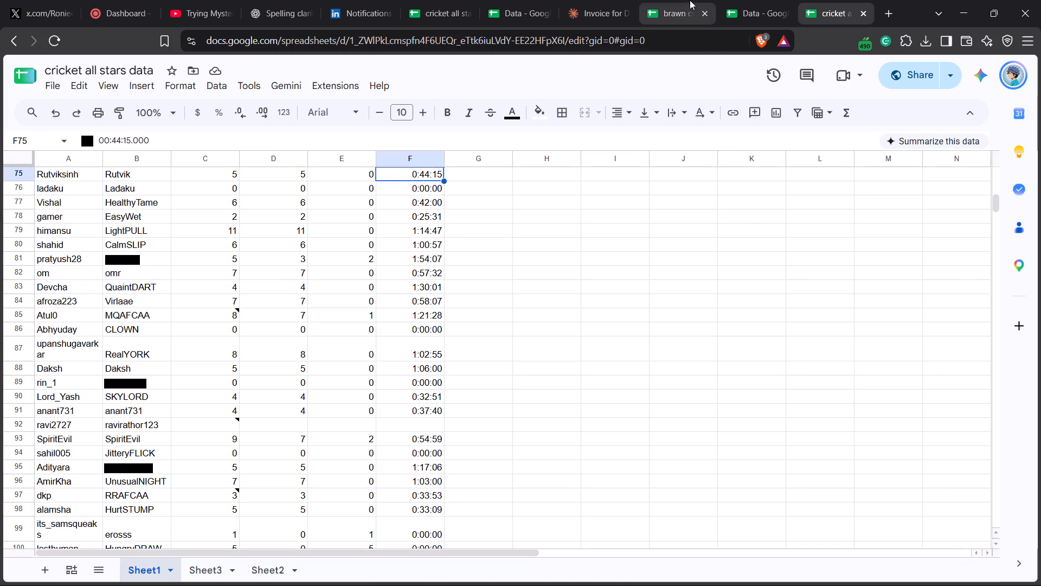
Return to "brawn crick all stars" and review the "45+ not verified" entries in D24:D31 of "all data".
click(690, 0)
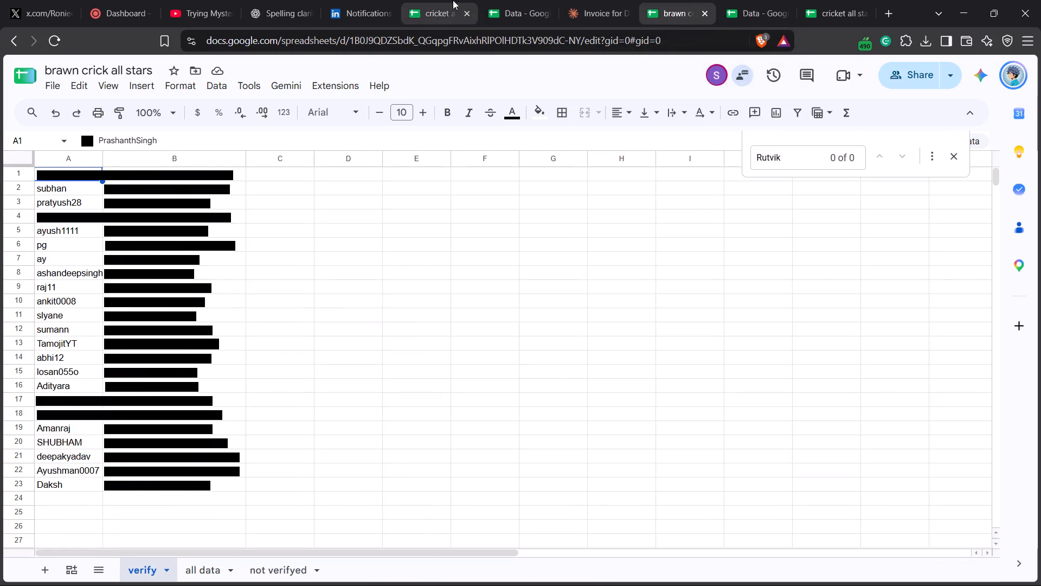
click(453, 0)
click(499, 0)
click(594, 0)
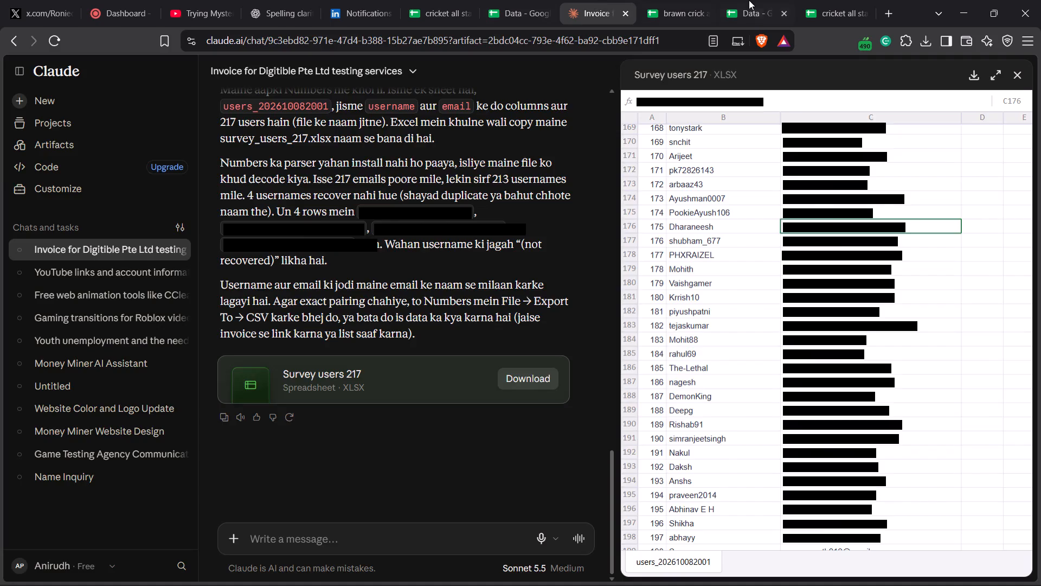
click(749, 0)
click(646, 0)
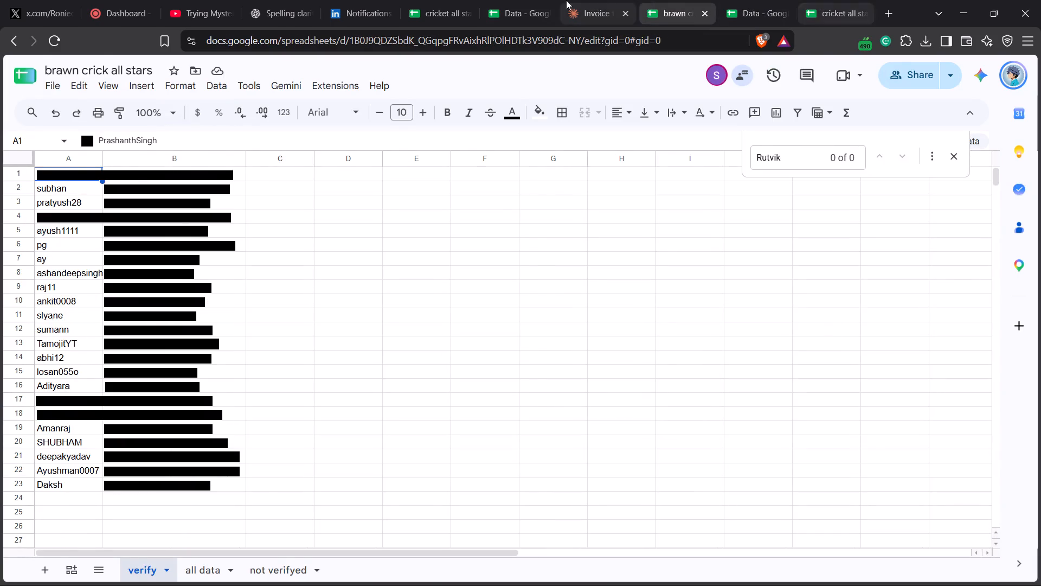
click(213, 563)
drag(277, 366, 278, 467)
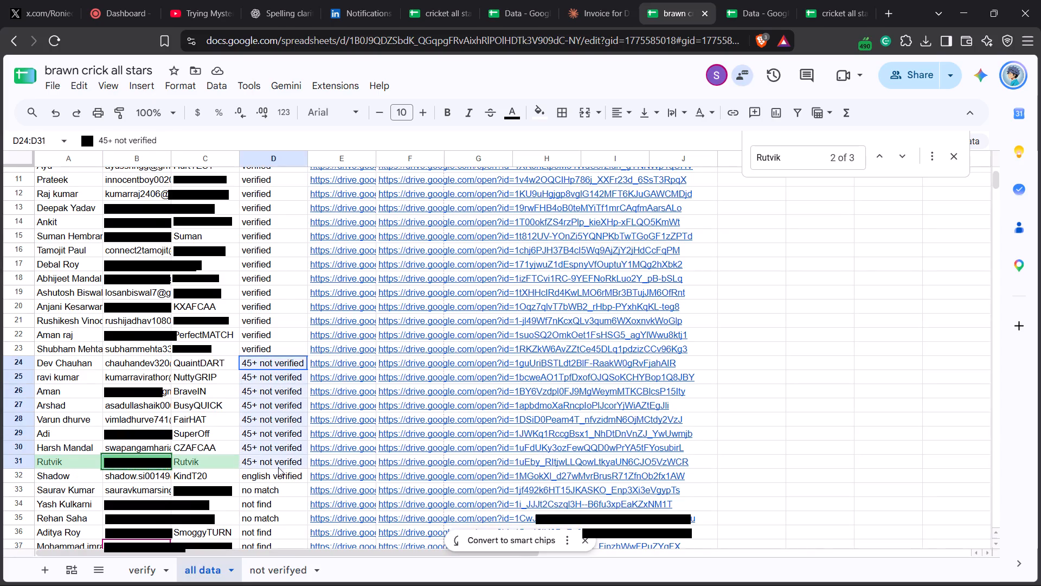
drag(278, 467, 277, 466)
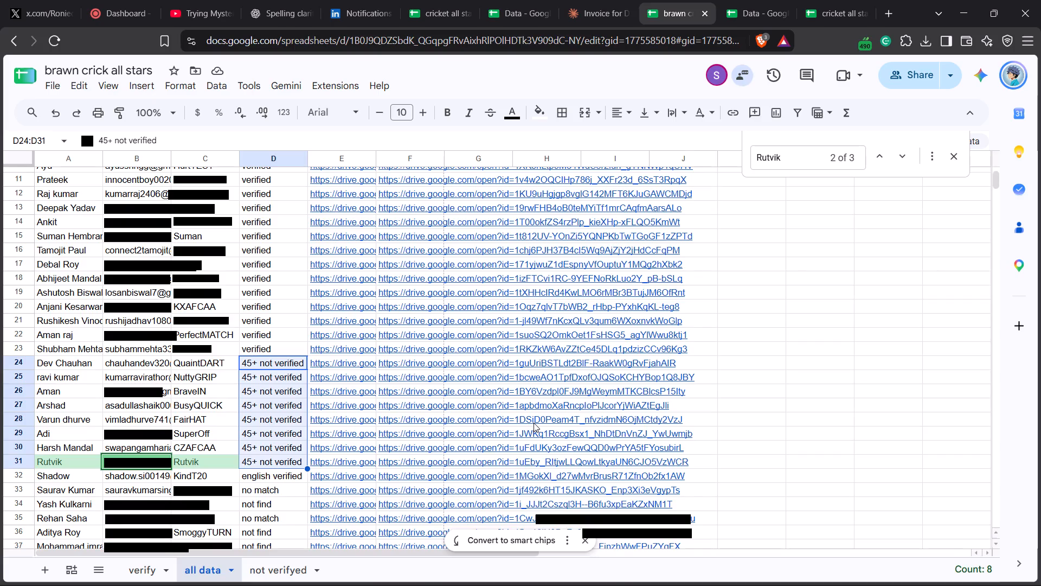
Copy the email in B42 of the "not find" entry in "all data" and search for it in "Data".
scroll(211, 402, down, 3)
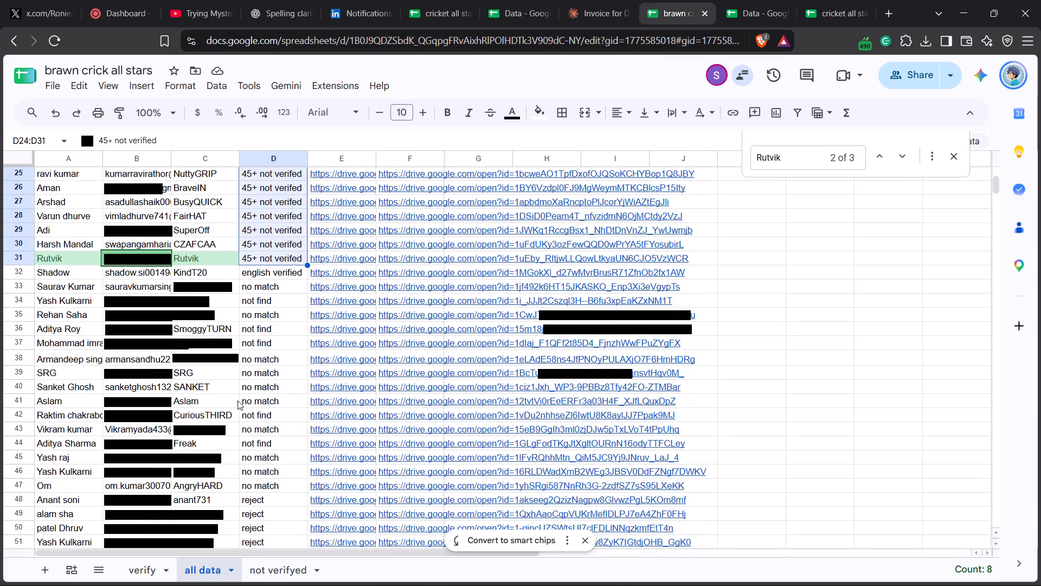
scroll(236, 405, down, 2)
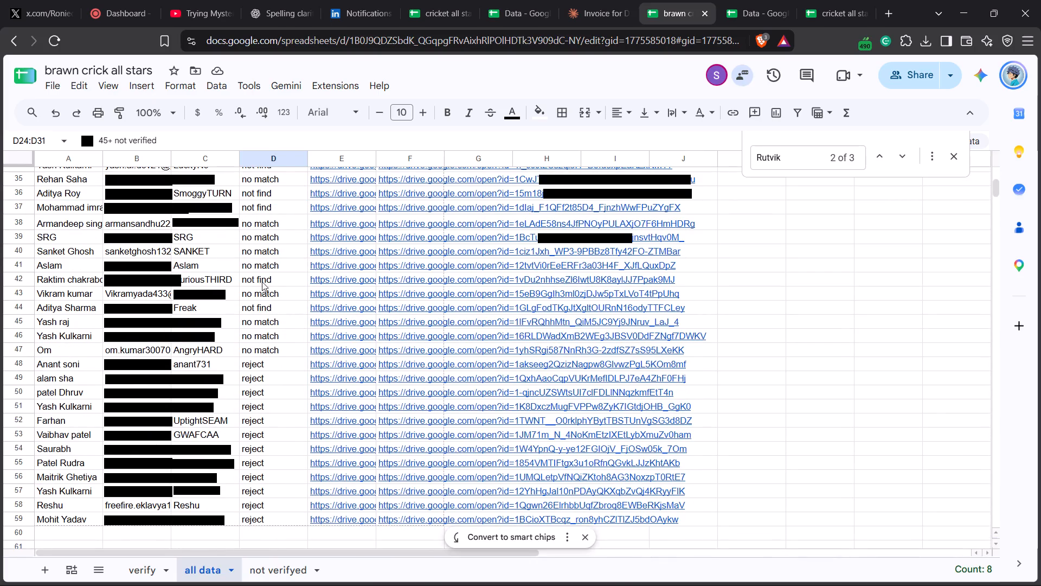
click(125, 281)
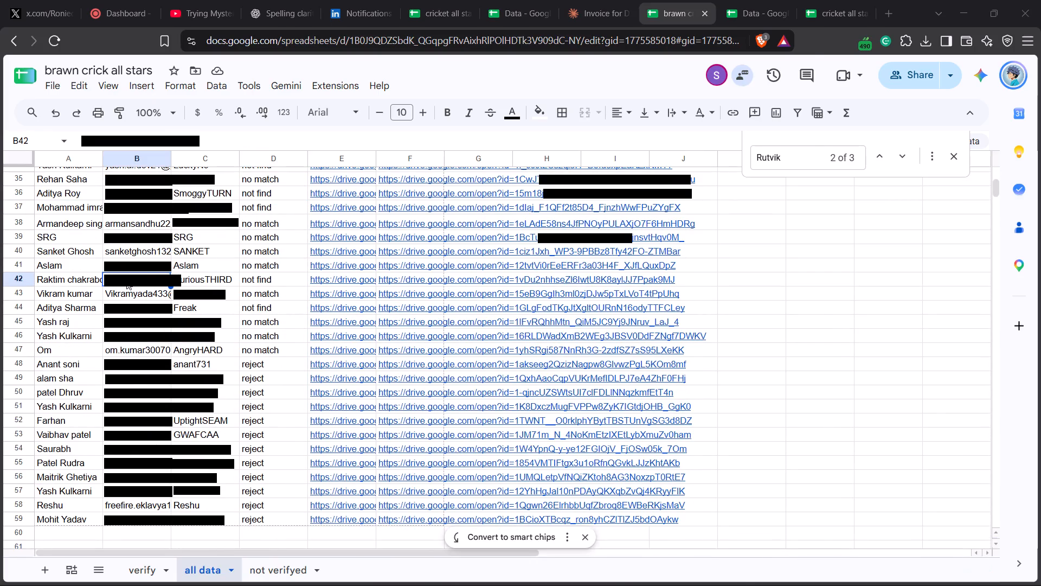
key(ctrl+c)
click(741, 0)
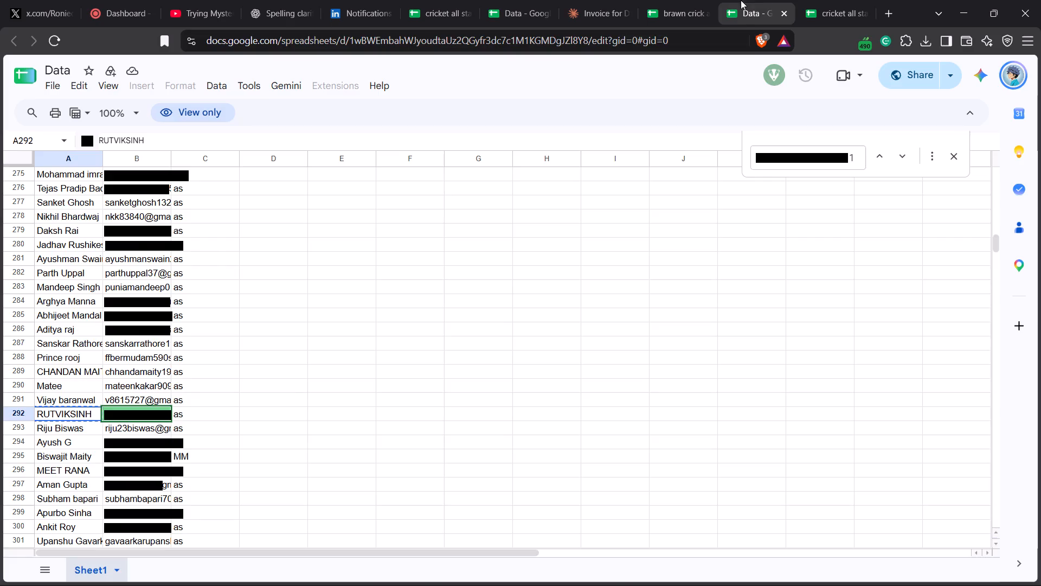
key(ctrl+f)
key(ctrl+v)
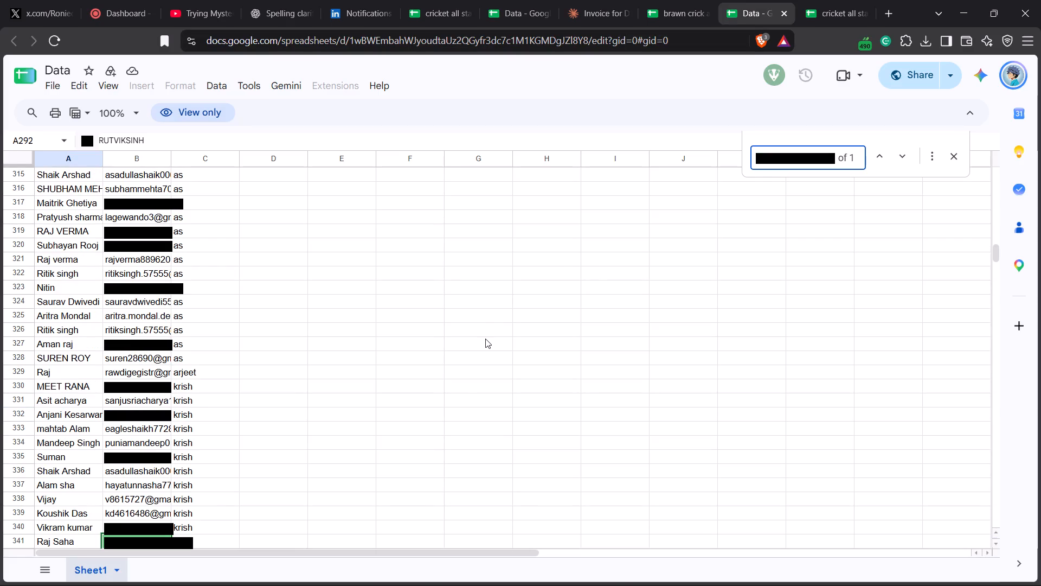
Search for the copied email in Sheet1 and Sheet3 of "cricket all stars data" and go to its match.
click(815, 0)
key(ctrl+f)
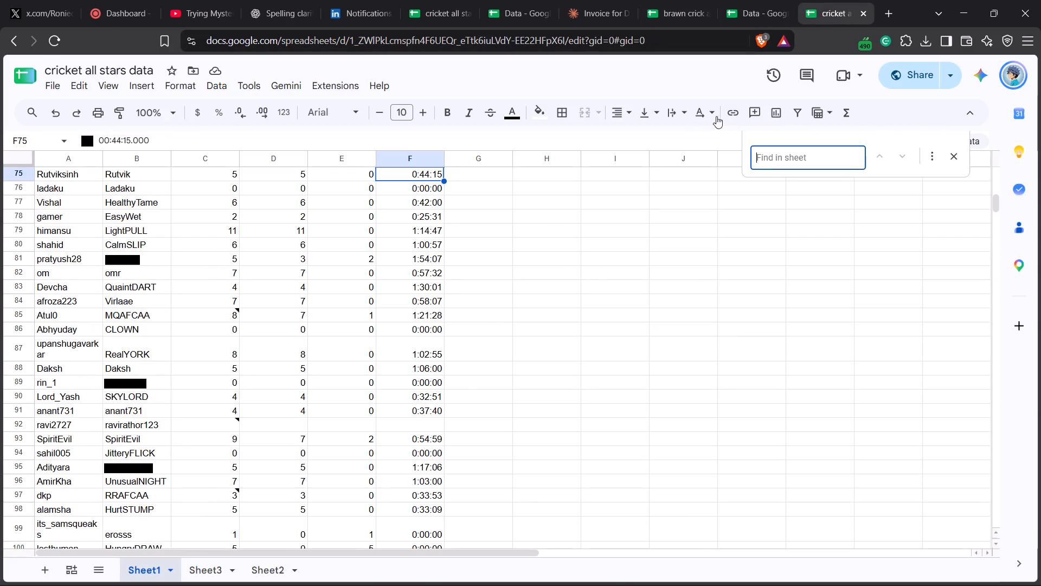
key(ctrl+v)
click(216, 562)
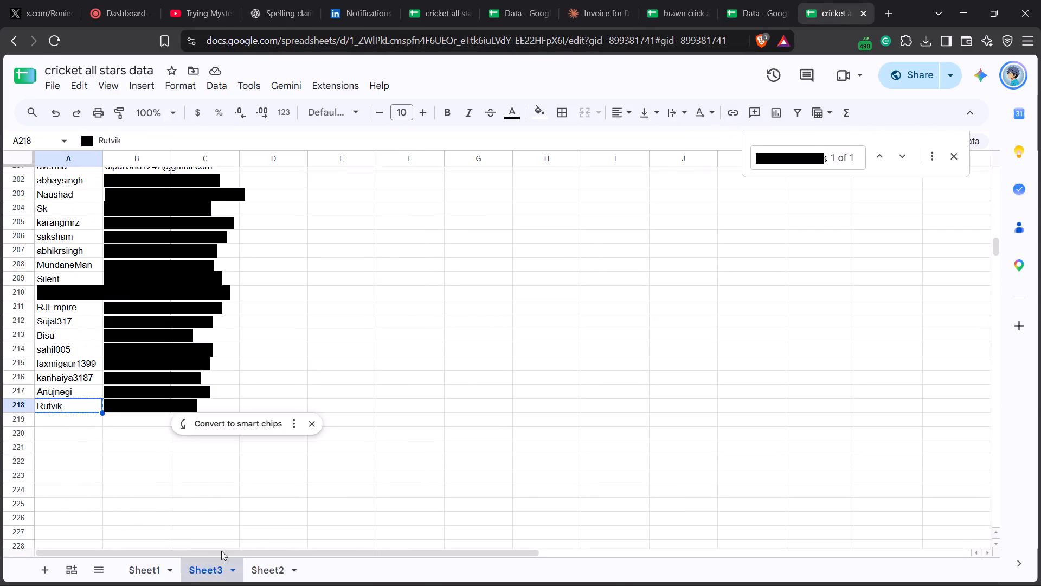
key(ctrl+f)
key(ctrl+v)
drag(890, 155, 889, 154)
drag(889, 154, 884, 154)
click(870, 154)
click(875, 151)
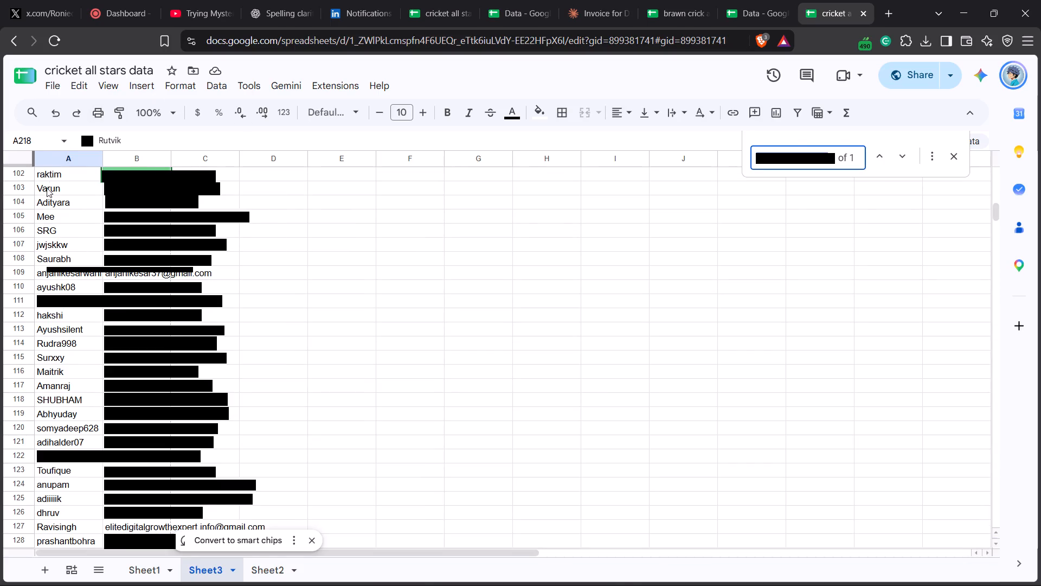
Copy the username in A102 of Sheet3, search for it in Sheet1 of "cricket all stars", and close the search.
click(52, 176)
key(ctrl+c)
click(531, 0)
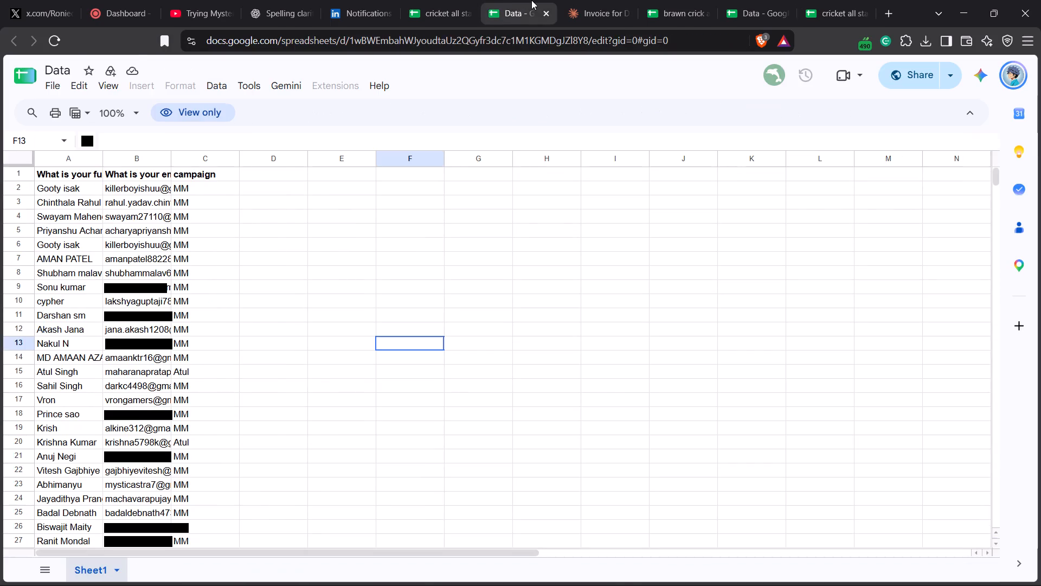
click(419, 0)
key(ctrl+f)
key(ctrl+v)
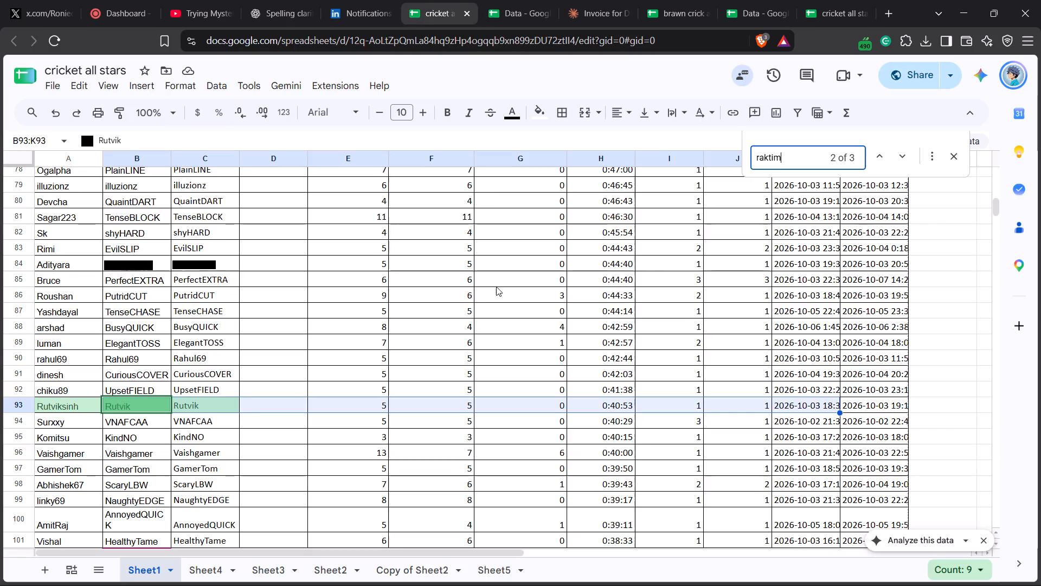
click(952, 155)
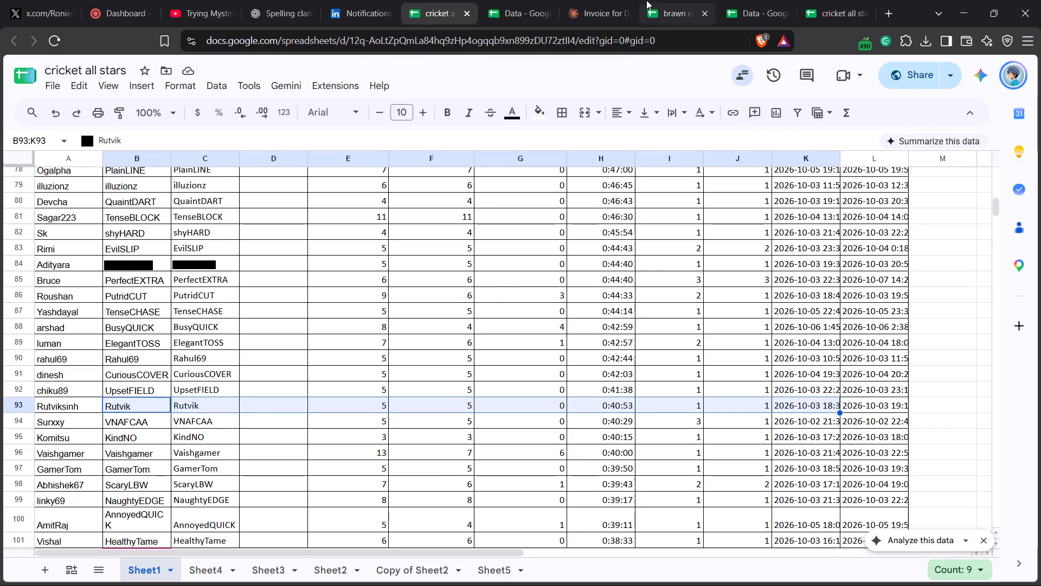
Search for the copied username in Sheet1 of "cricket all stars data" and check B184:F184 of its row.
click(769, 0)
click(805, 0)
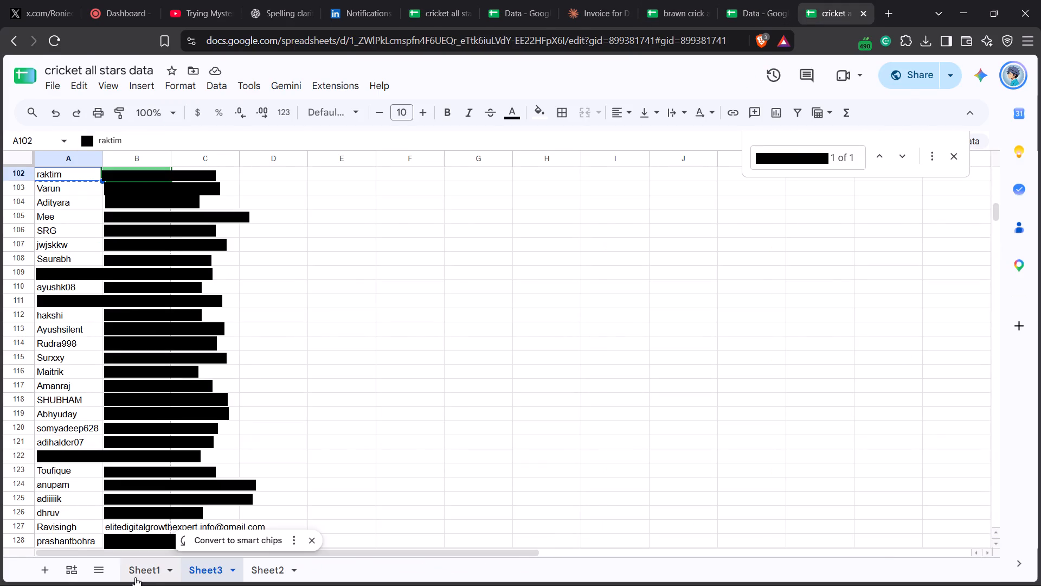
click(135, 577)
key(ctrl+f)
key(ctrl+v)
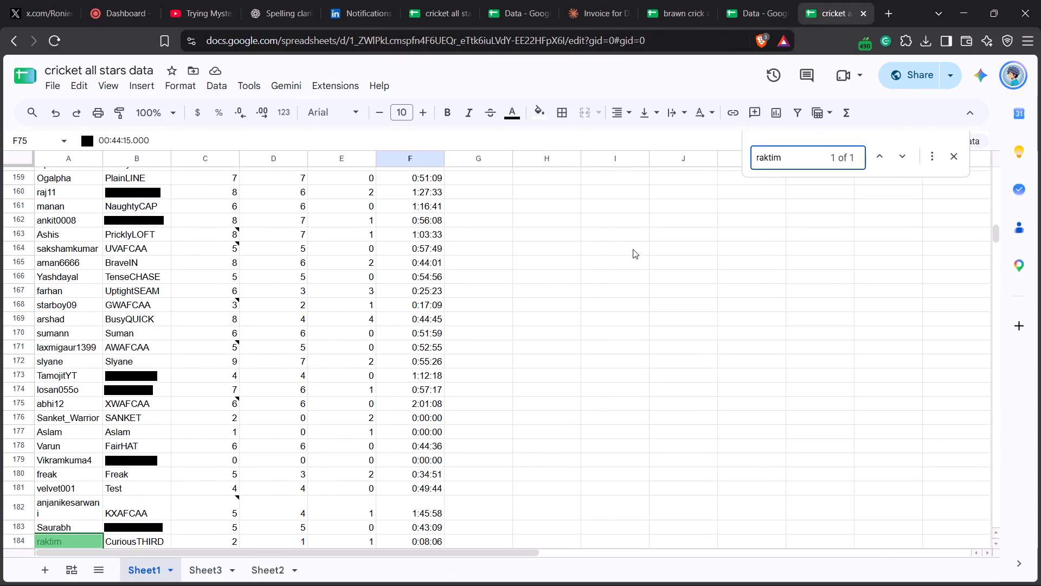
scroll(392, 294, down, 1)
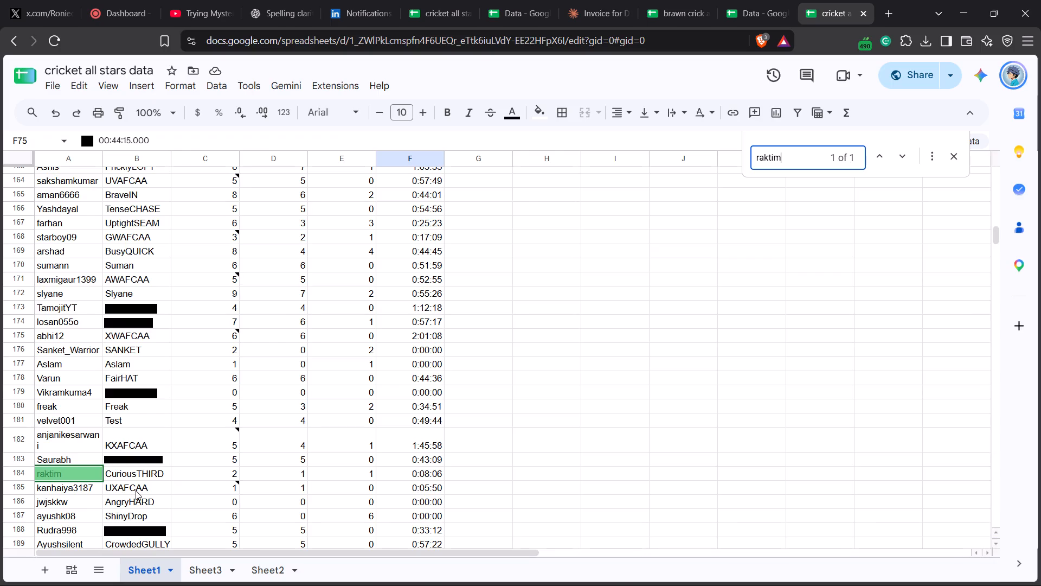
drag(133, 477, 435, 476)
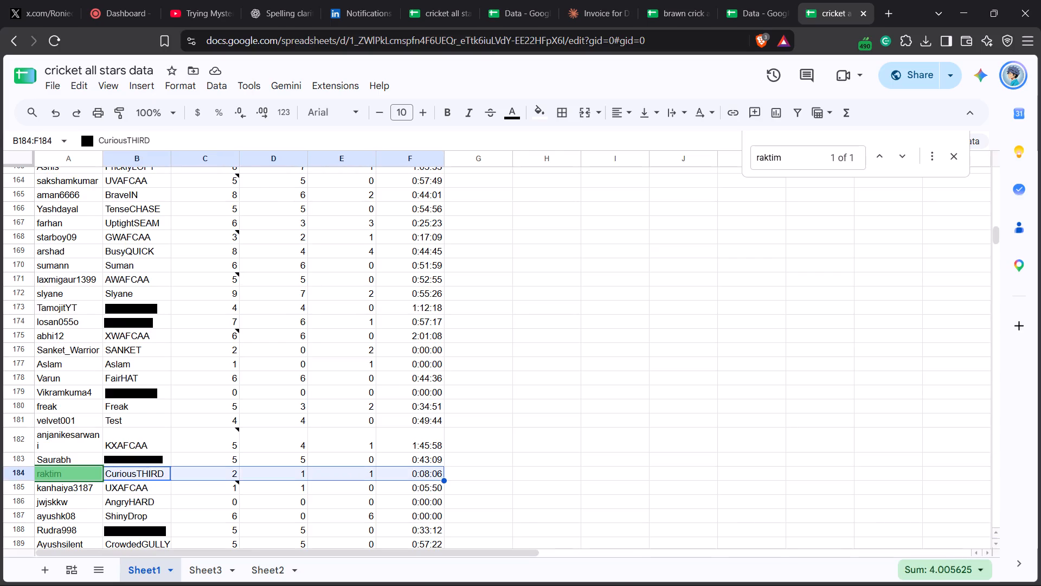
Compare the email and "not find" status in row 42 of "all data" in "brawn crick all stars".
click(652, 0)
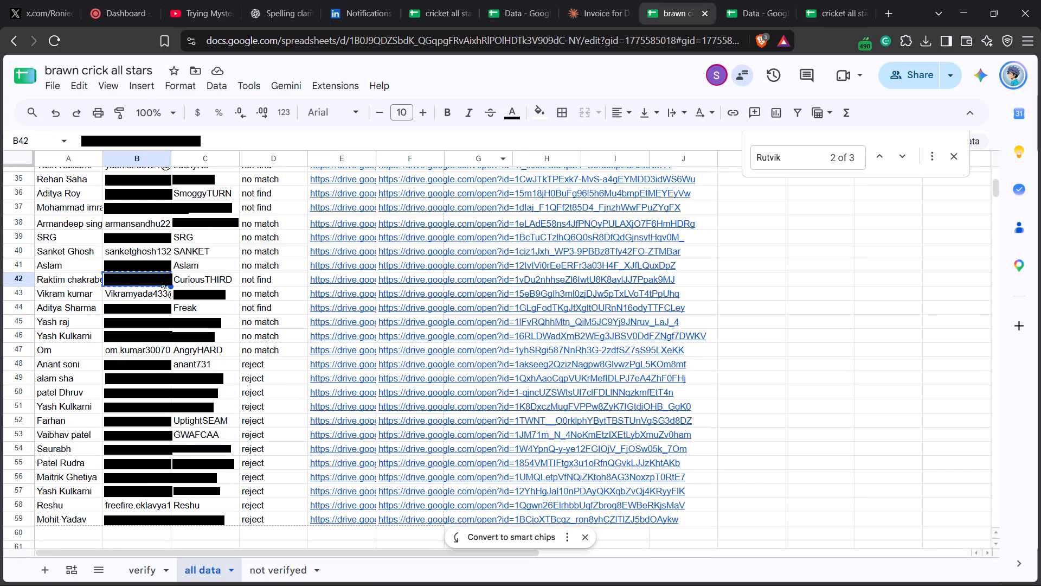
click(136, 281)
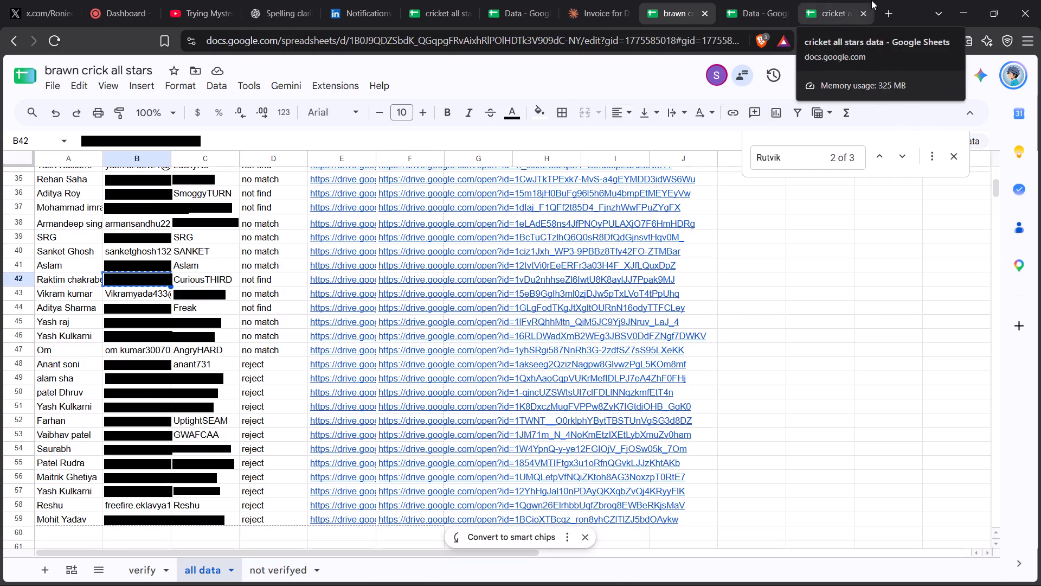
click(270, 280)
Copy all of Sheet3 from "cricket all stars data" into a new sheet in "brawn crick all stars".
click(812, 0)
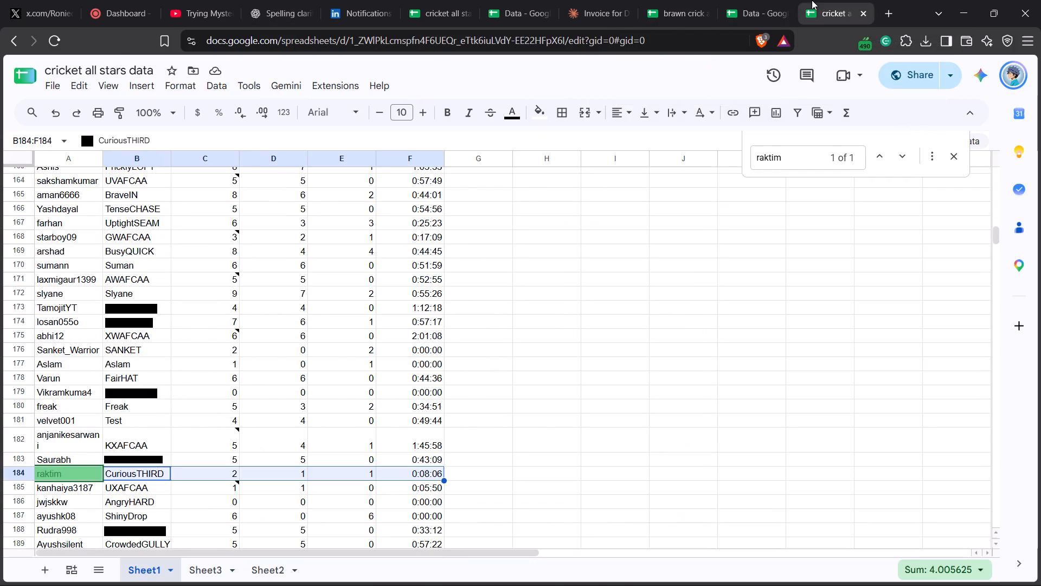
scroll(669, 233, up, 5)
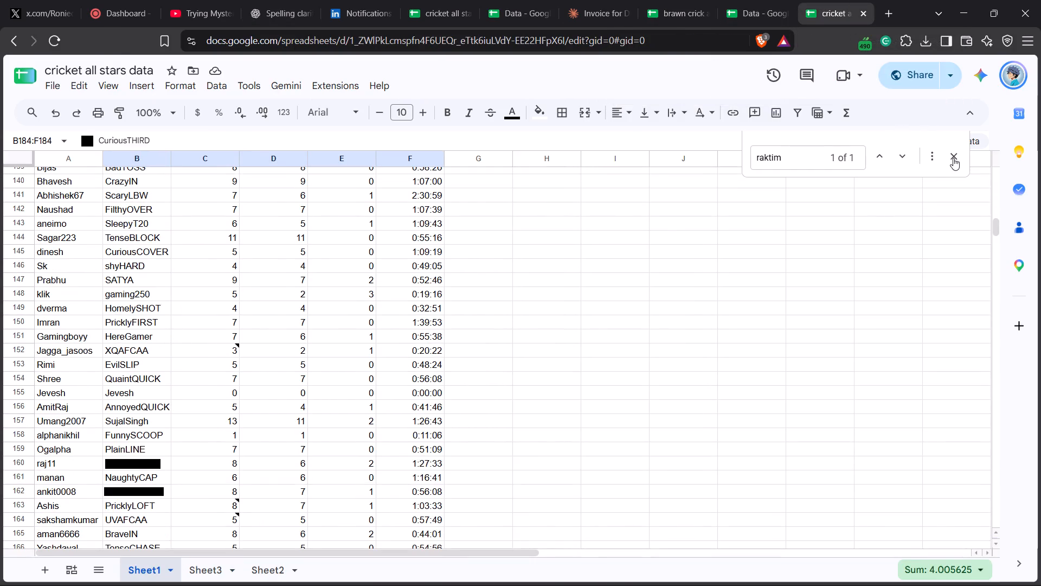
click(953, 158)
click(211, 577)
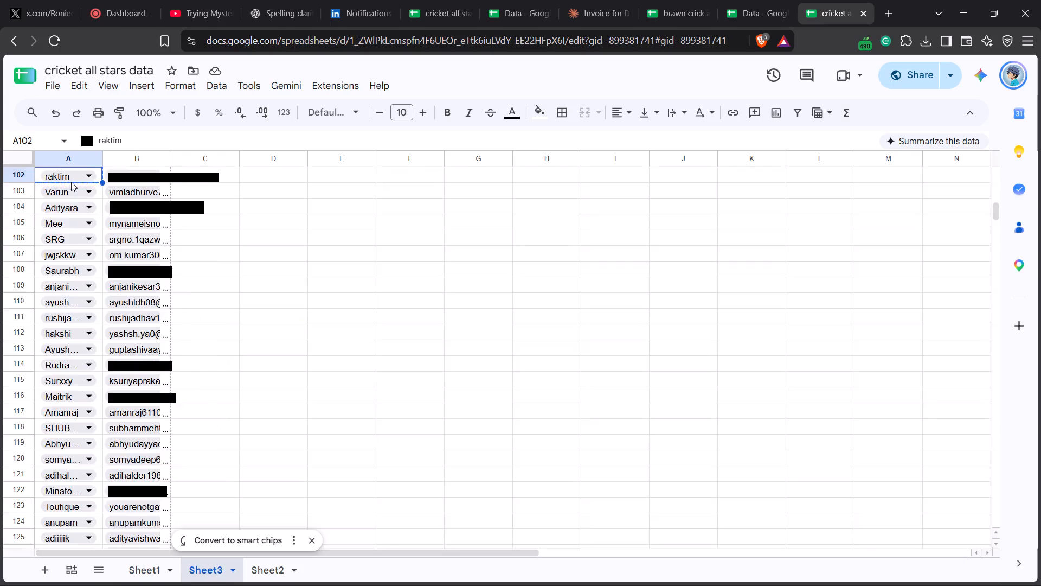
click(15, 155)
right_click(94, 221)
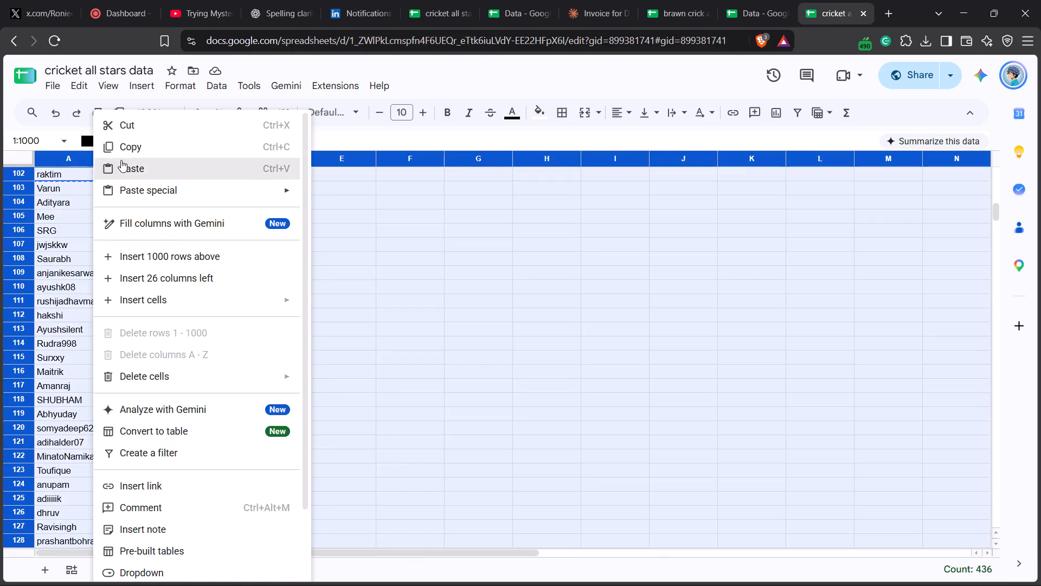
click(124, 149)
click(678, 0)
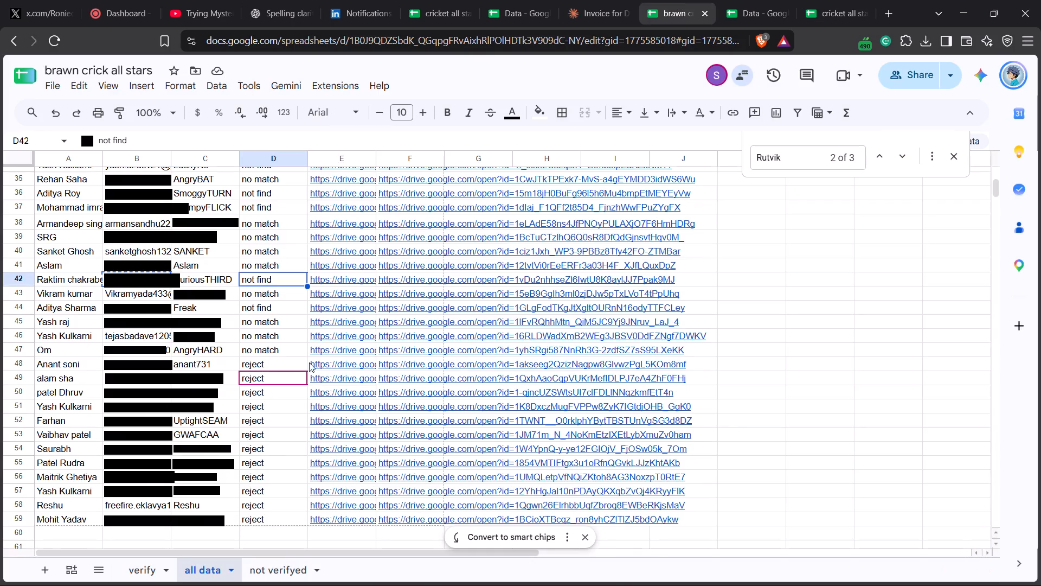
click(49, 571)
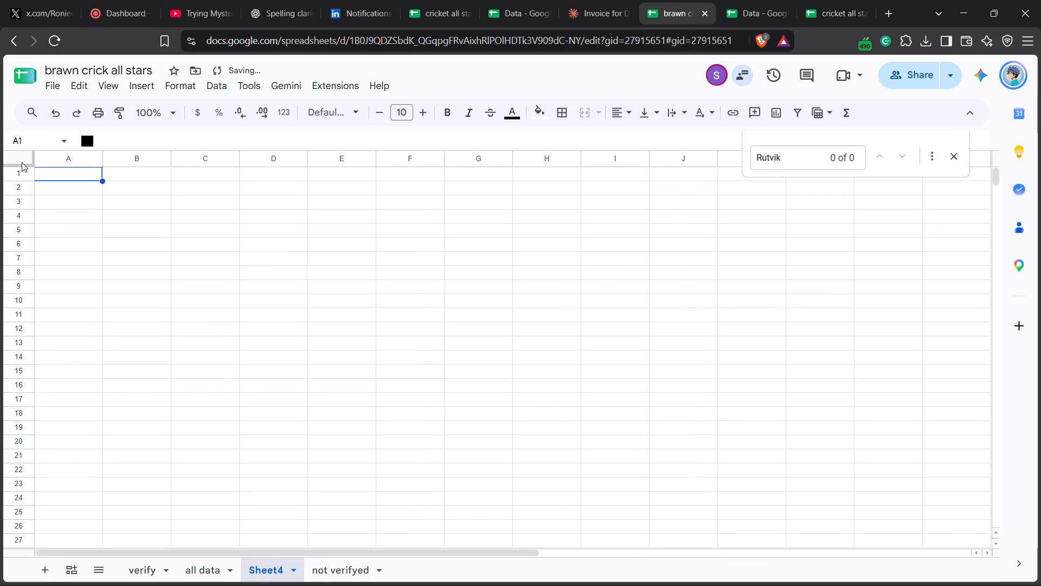
click(22, 162)
key(ctrl+v)
click(491, 313)
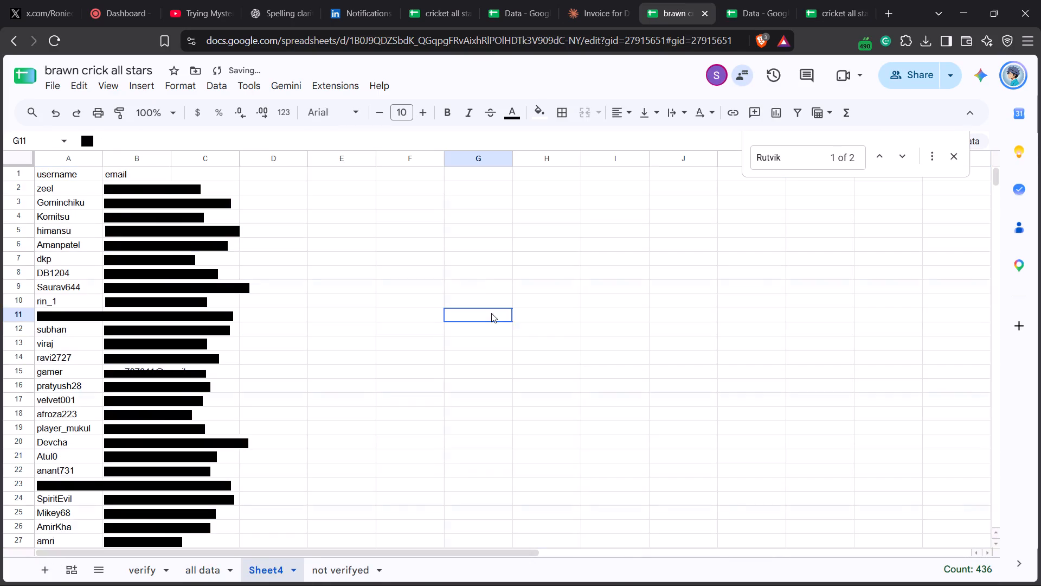
scroll(190, 423, up, 1)
scroll(190, 423, down, 3)
Rename the new sheet as "feedback data".
click(293, 571)
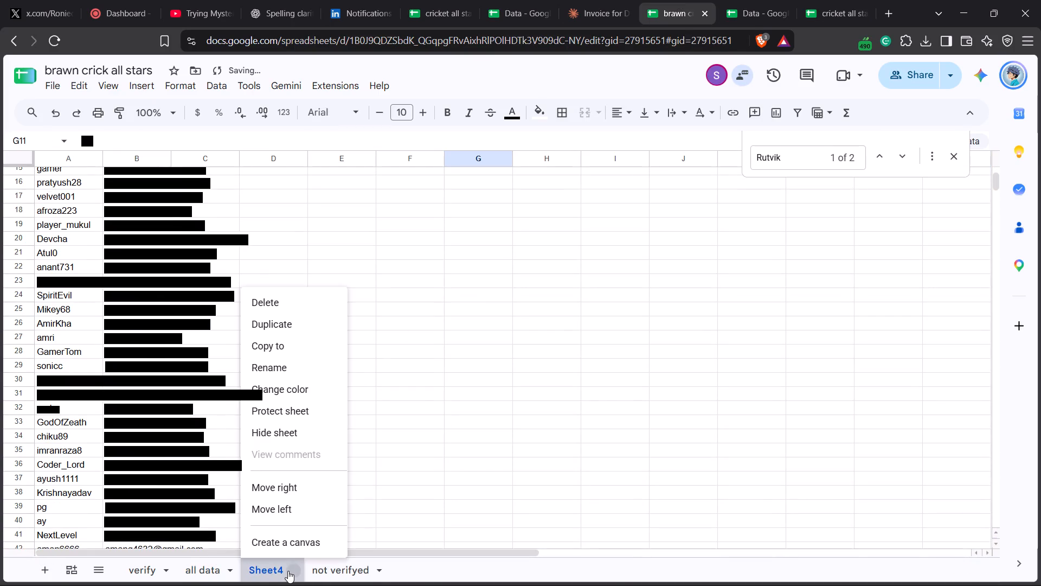
click(284, 364)
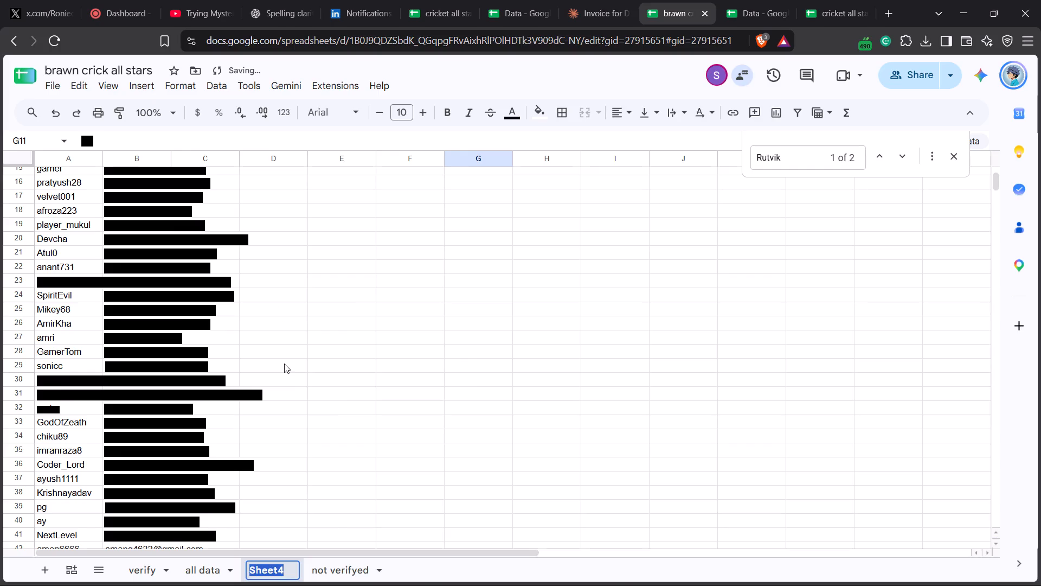
text(feedback data)
click(519, 384)
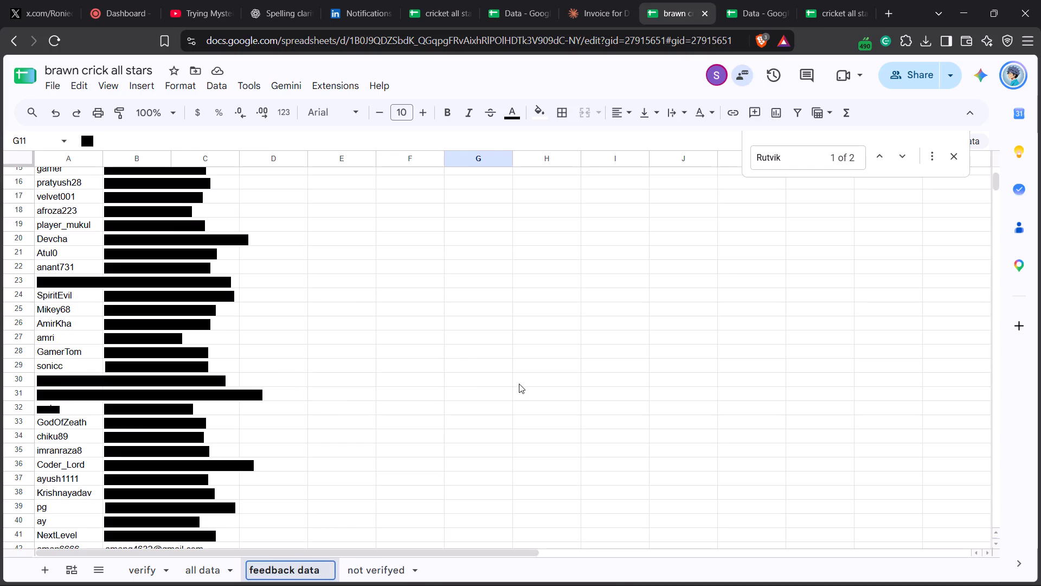
Look through the rows of Sheet1 in "Data" with the whole sheet selected, and close the search.
click(721, 0)
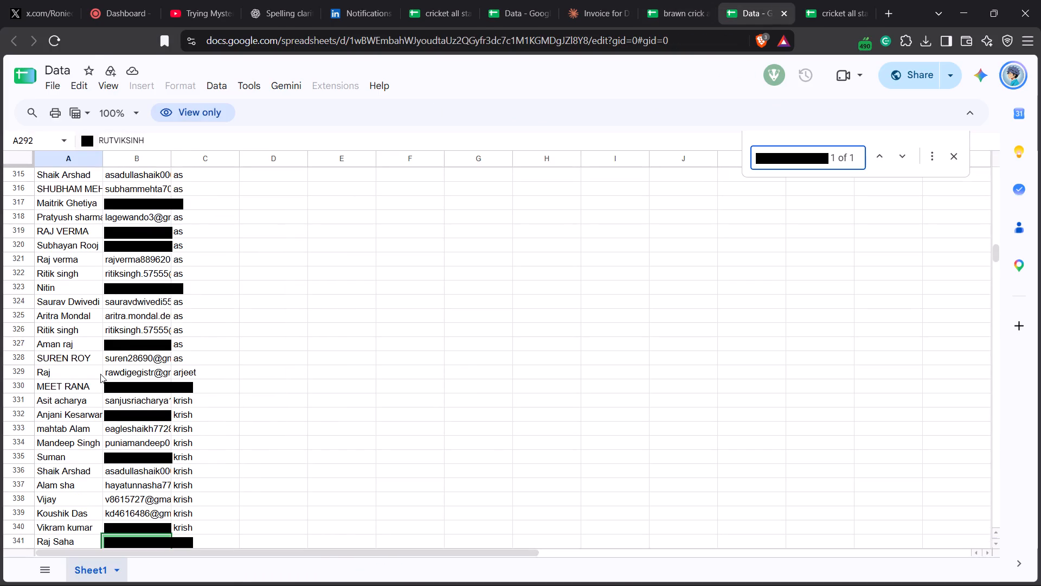
click(18, 158)
scroll(224, 439, down, 14)
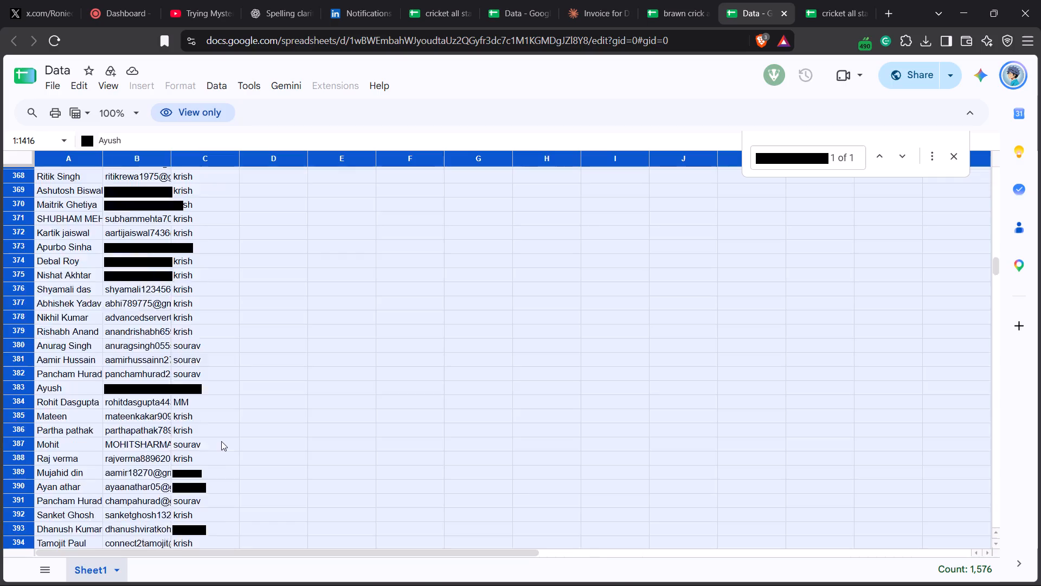
scroll(221, 441, down, 2)
click(954, 159)
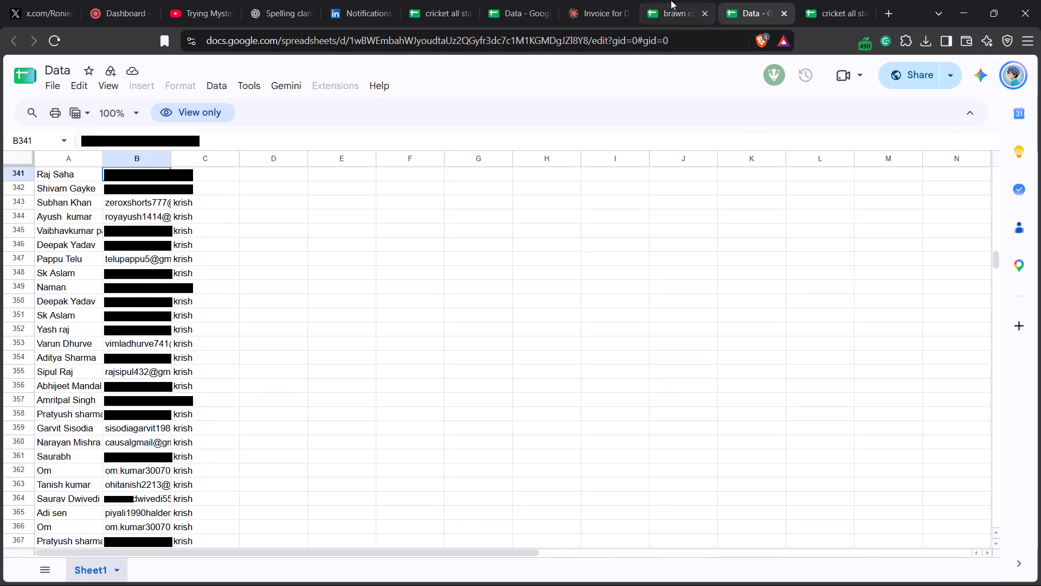
Search "feedback data" in "brawn crick all stars" for the email in B44 of "all data" and copy the matching username.
click(671, 0)
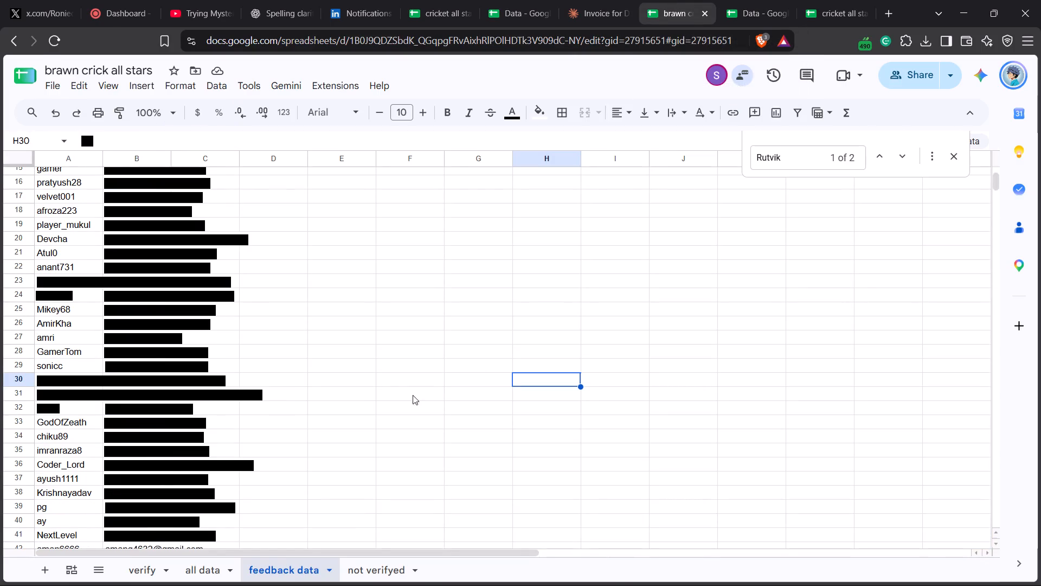
scroll(170, 424, up, 2)
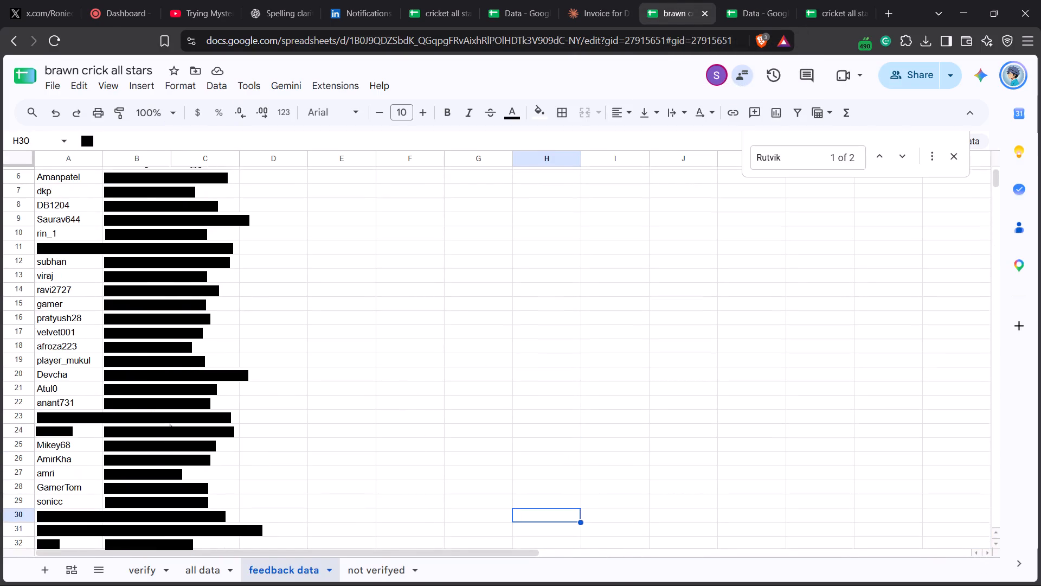
scroll(226, 482, up, 10)
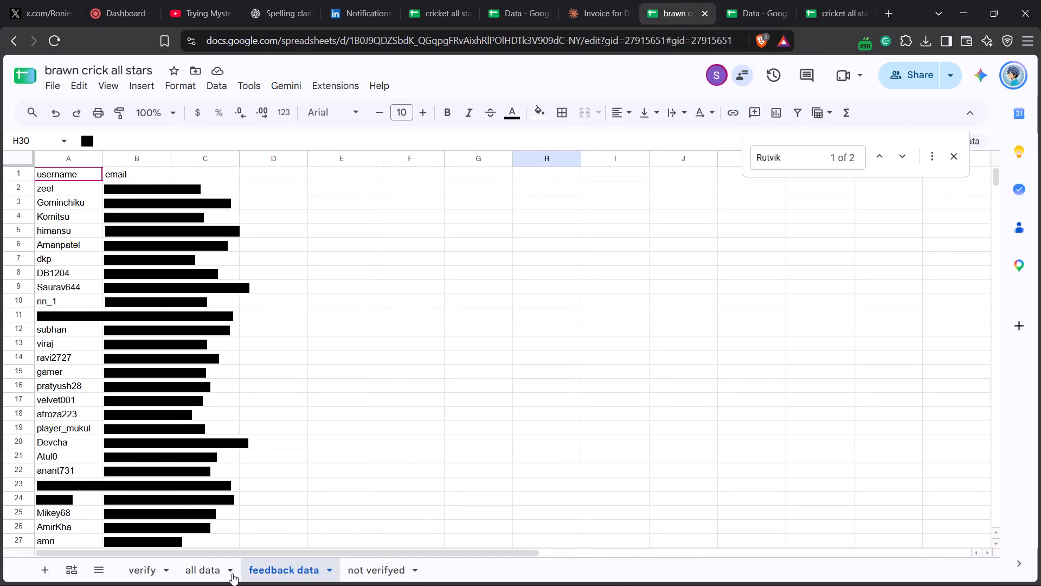
click(212, 564)
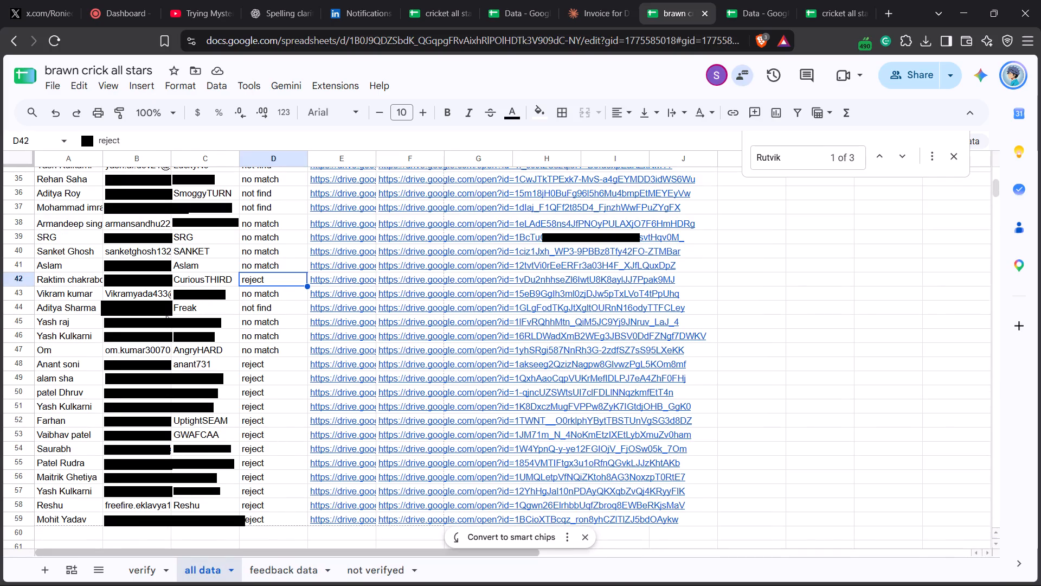
click(131, 311)
key(ctrl+c)
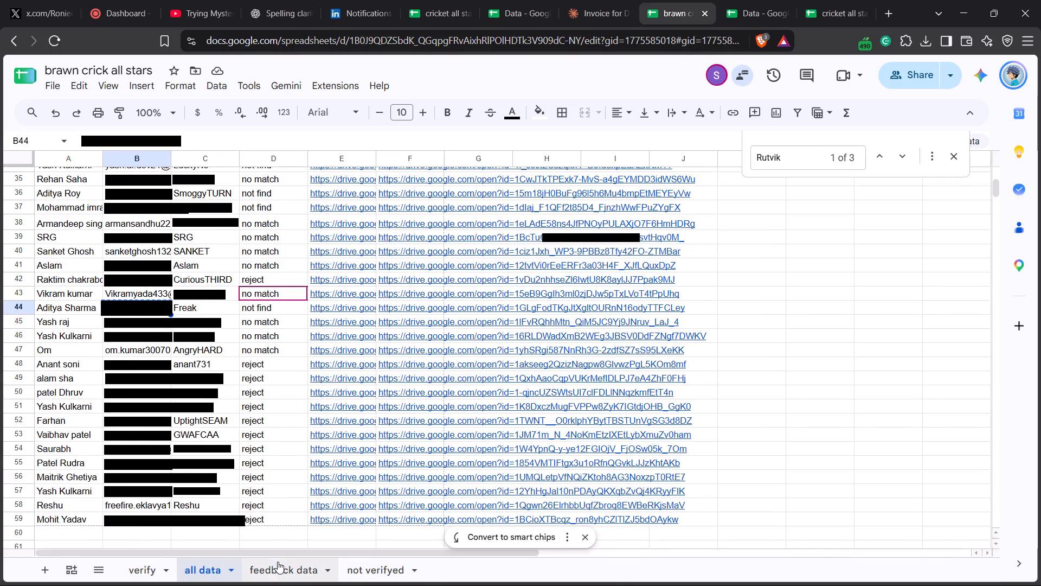
click(277, 570)
key(ctrl+f)
key(ctrl+v)
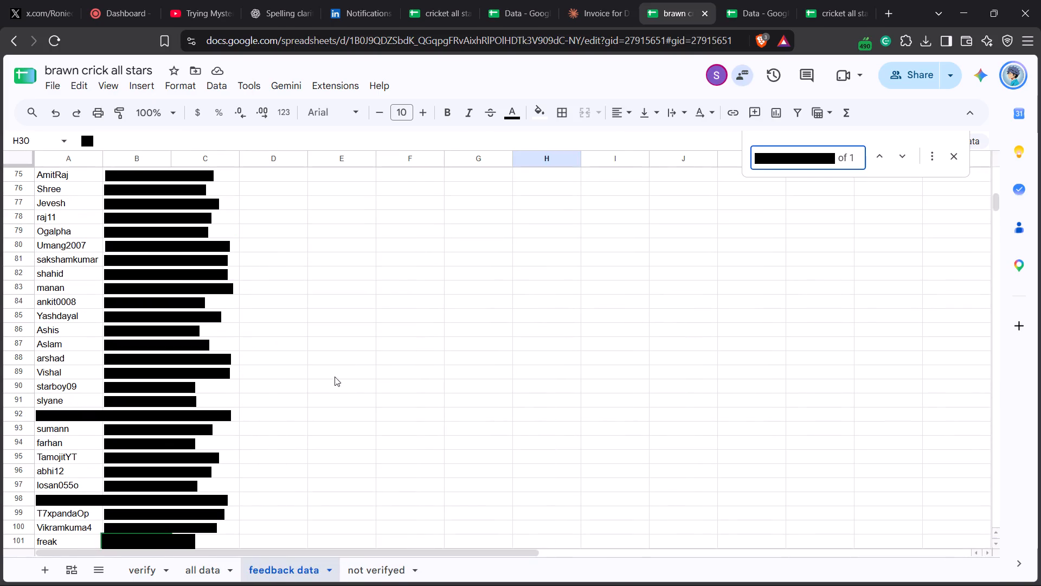
scroll(129, 364, down, 1)
click(64, 472)
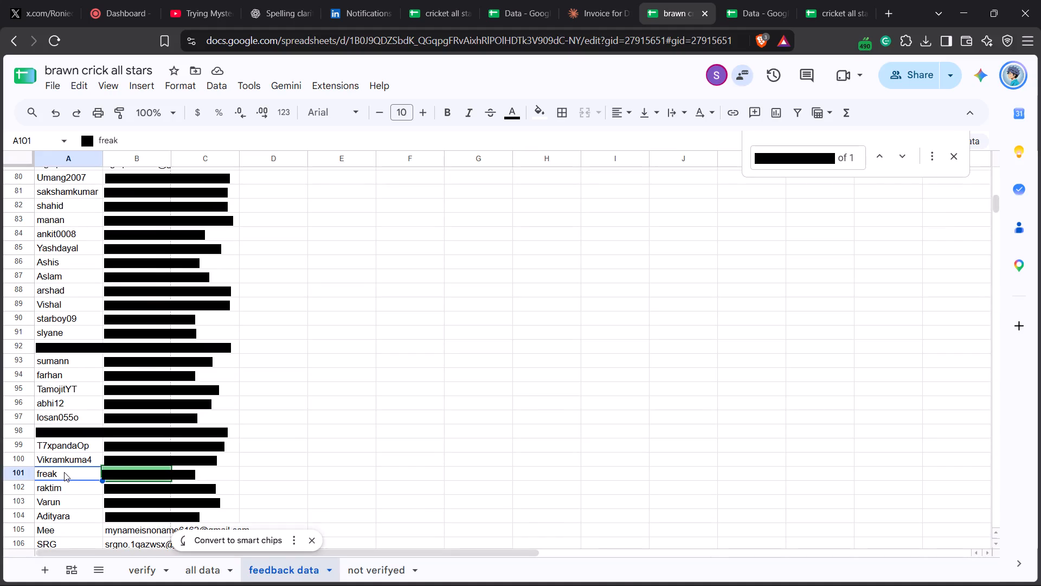
key(ctrl+c)
click(831, 0)
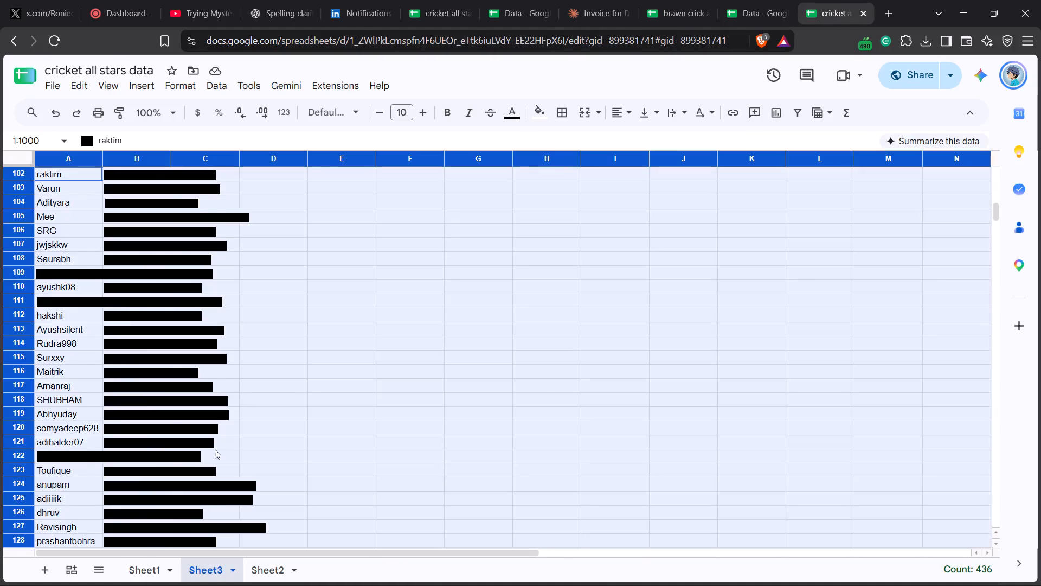
click(128, 571)
click(533, 277)
key(ctrl+f)
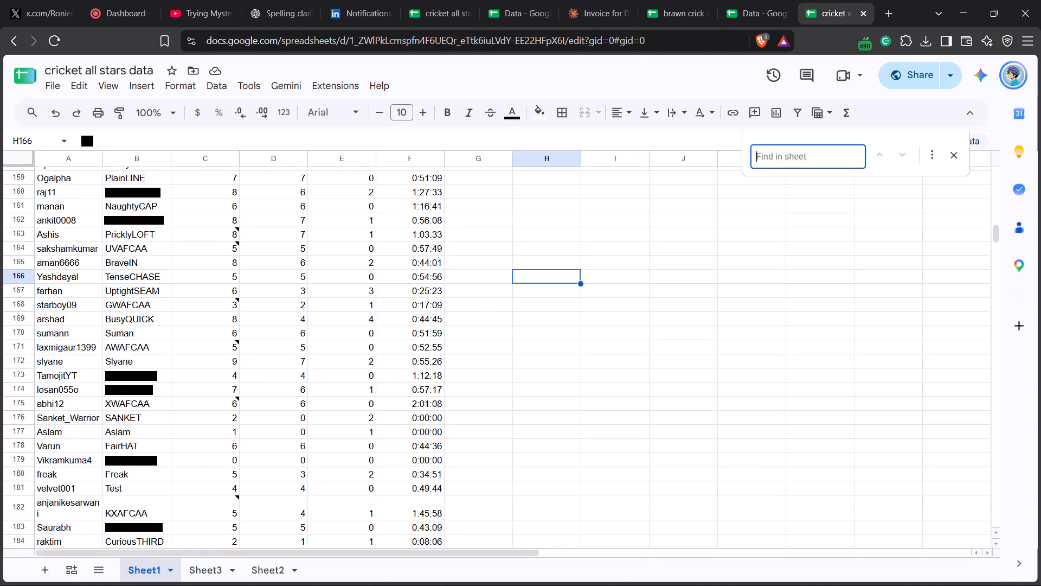
key(ctrl+v)
click(884, 161)
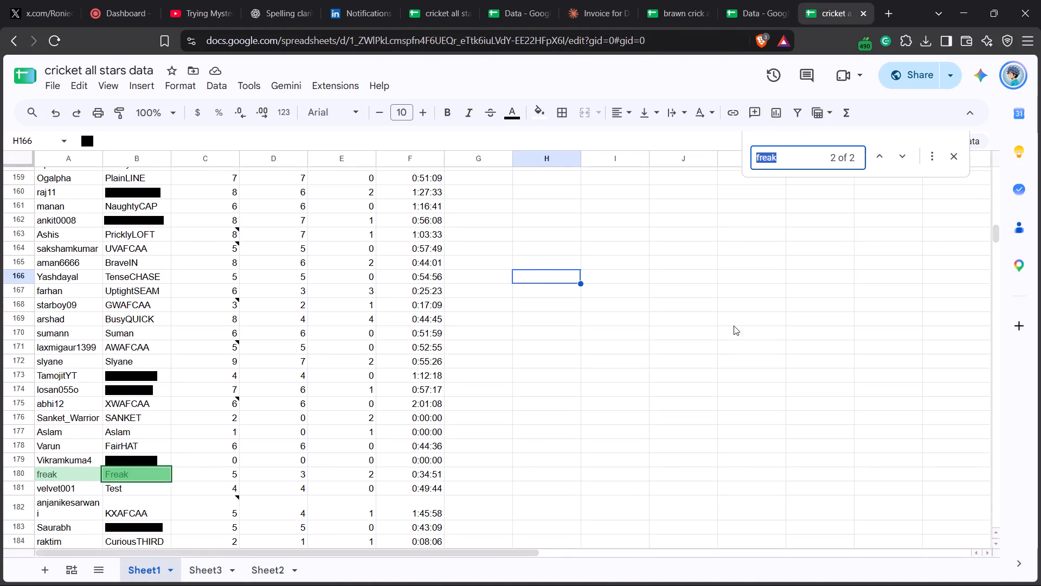
drag(203, 479, 424, 477)
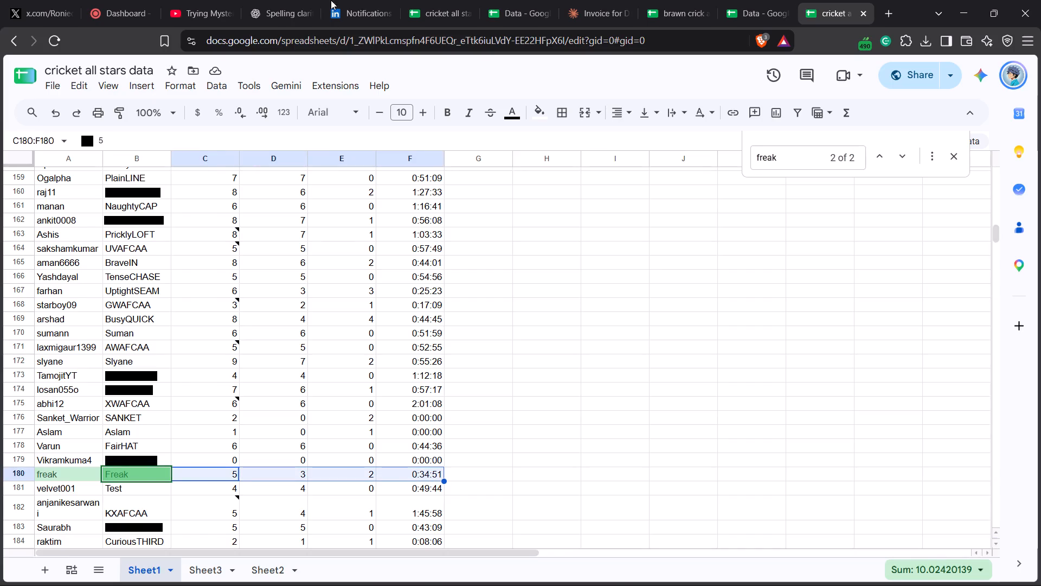
Search for "freak" in Sheet1 of "cricket all stars" and close the search.
click(454, 0)
key(ctrl+f)
key(ctrl+v)
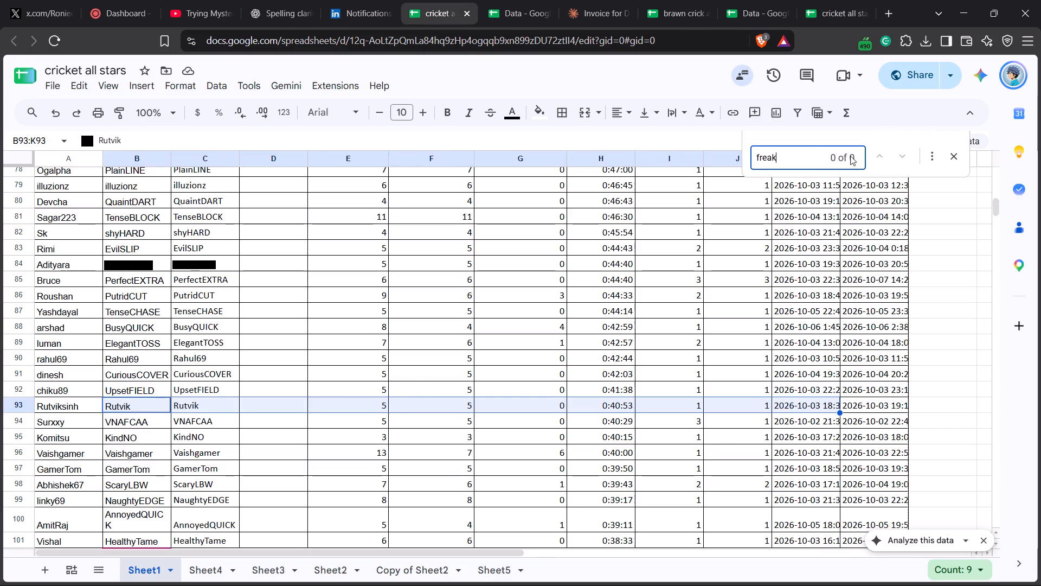
click(952, 157)
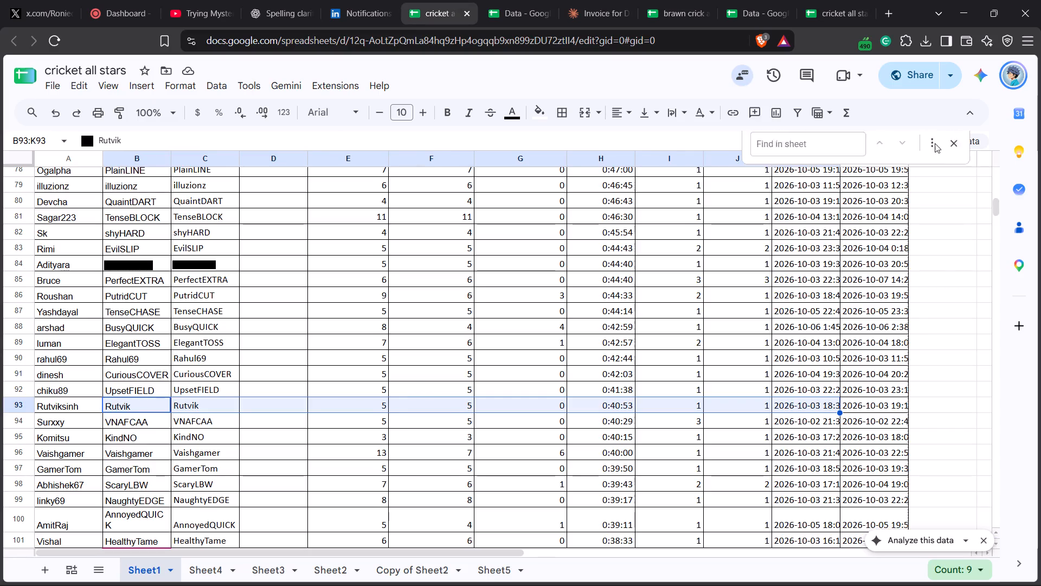
Check the status in D44 of "all data" in "brawn crick all stars".
click(675, 0)
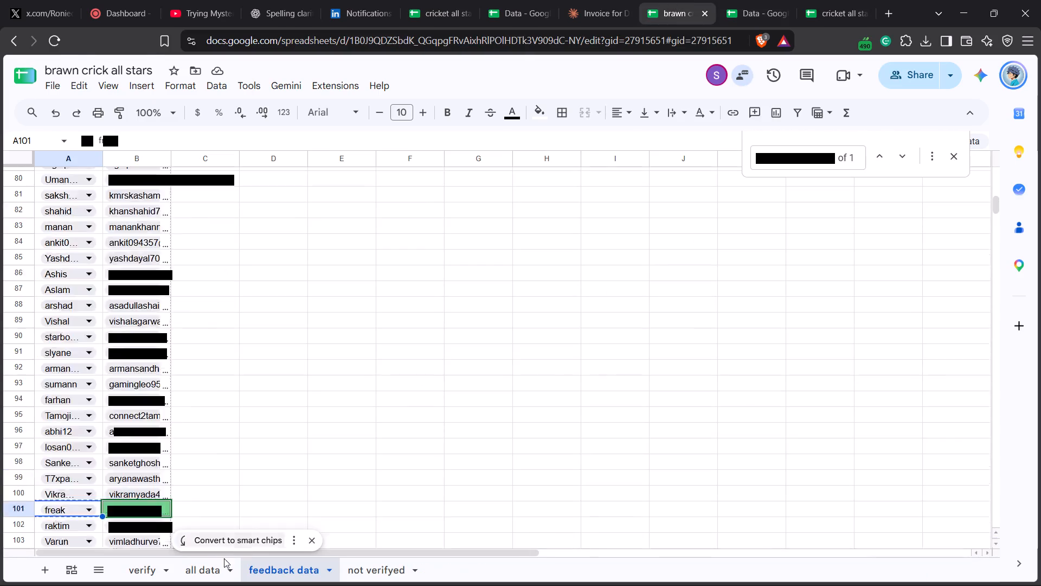
click(202, 571)
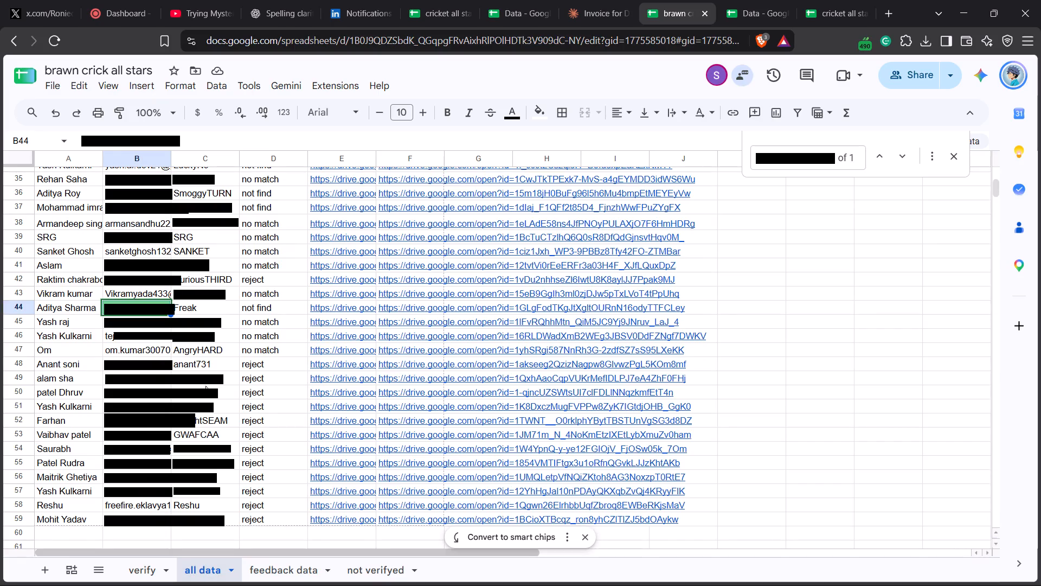
click(267, 306)
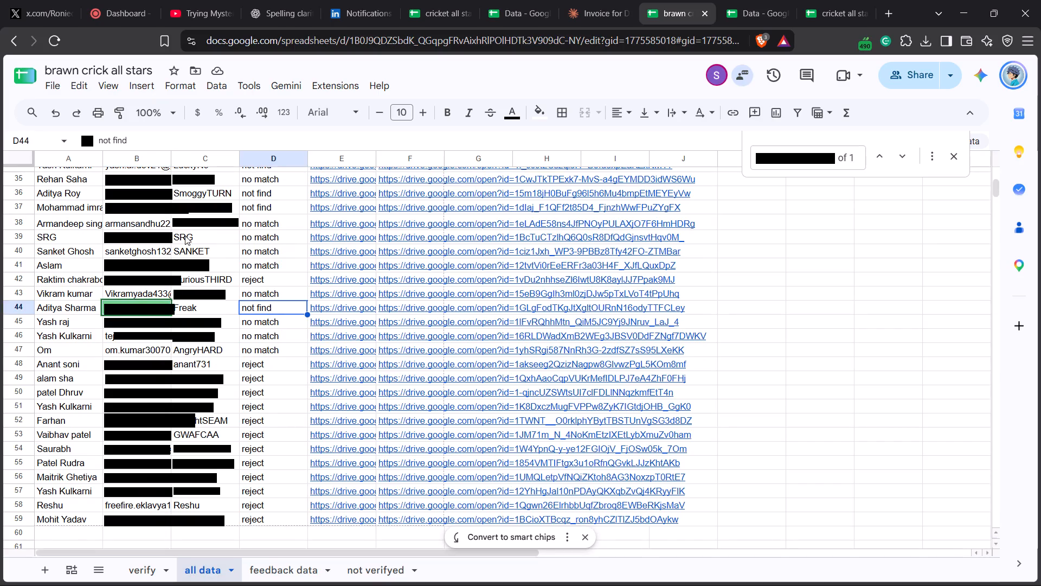
Search "feedback data" for the email in B34 of "all data" and copy the matching username in A147.
click(128, 208)
click(129, 200)
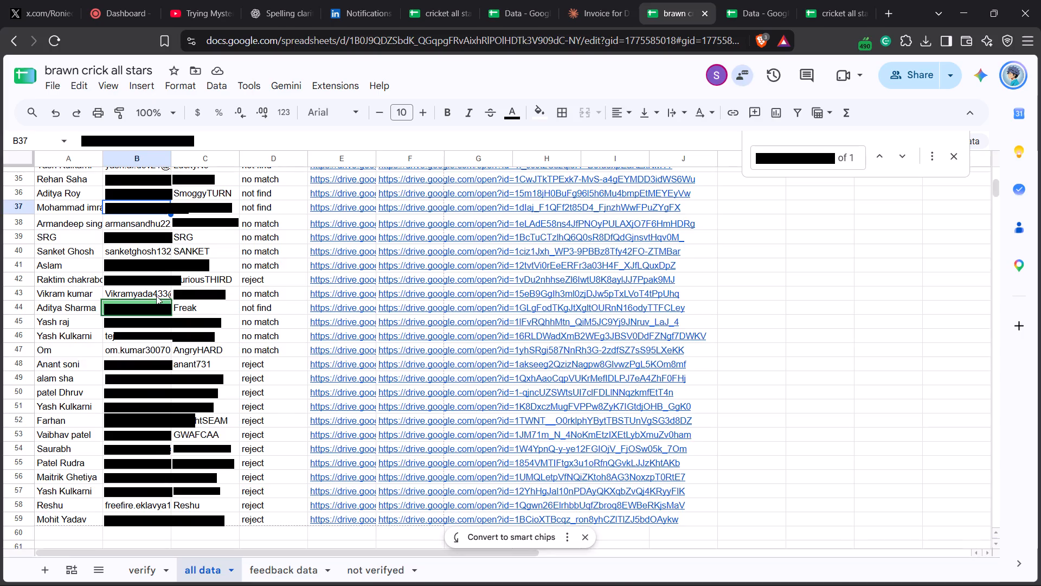
scroll(154, 270, up, 1)
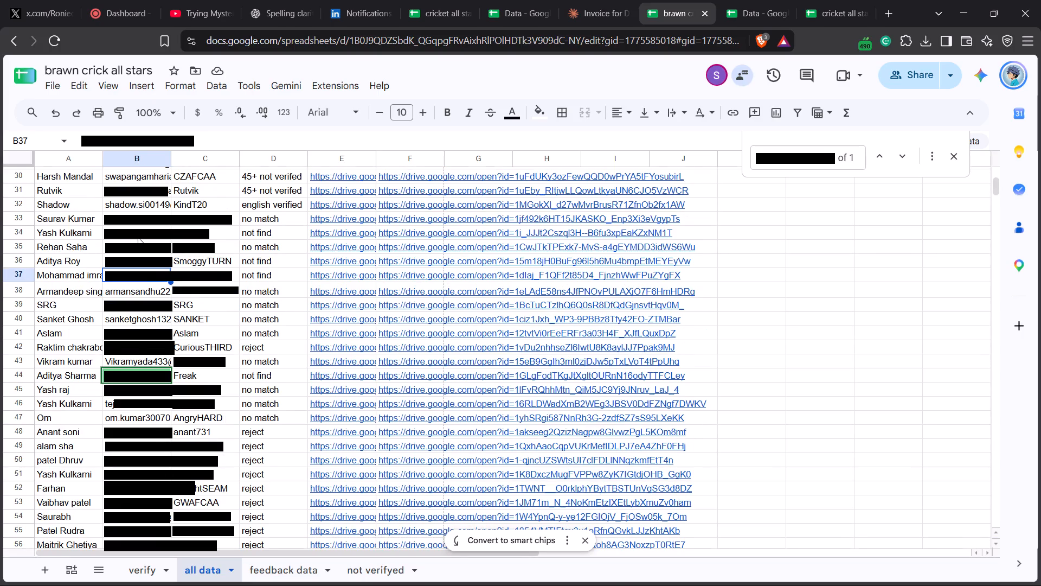
click(138, 237)
key(ctrl+c)
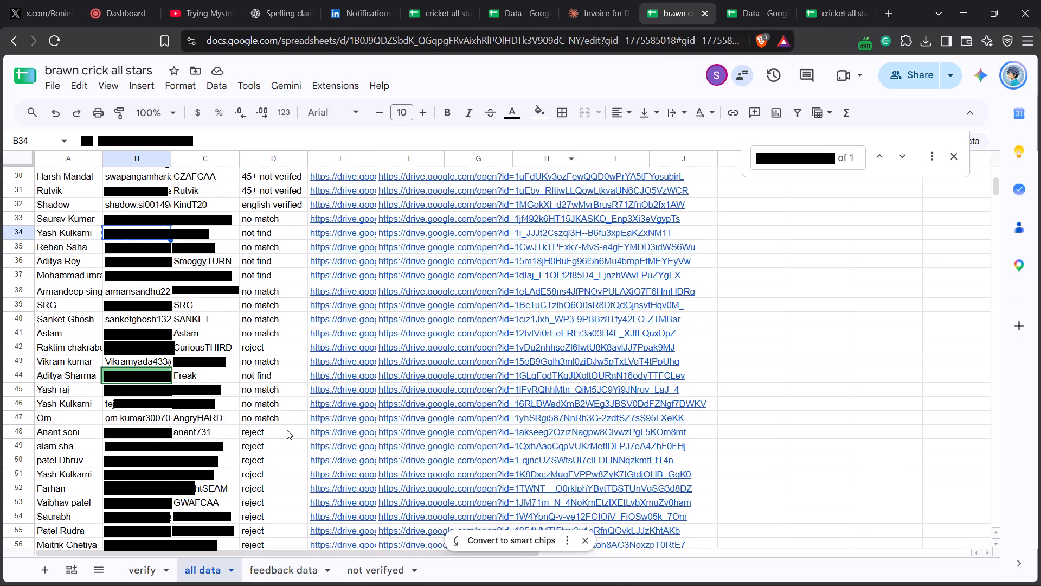
click(291, 569)
key(ctrl+f)
key(ctrl+v)
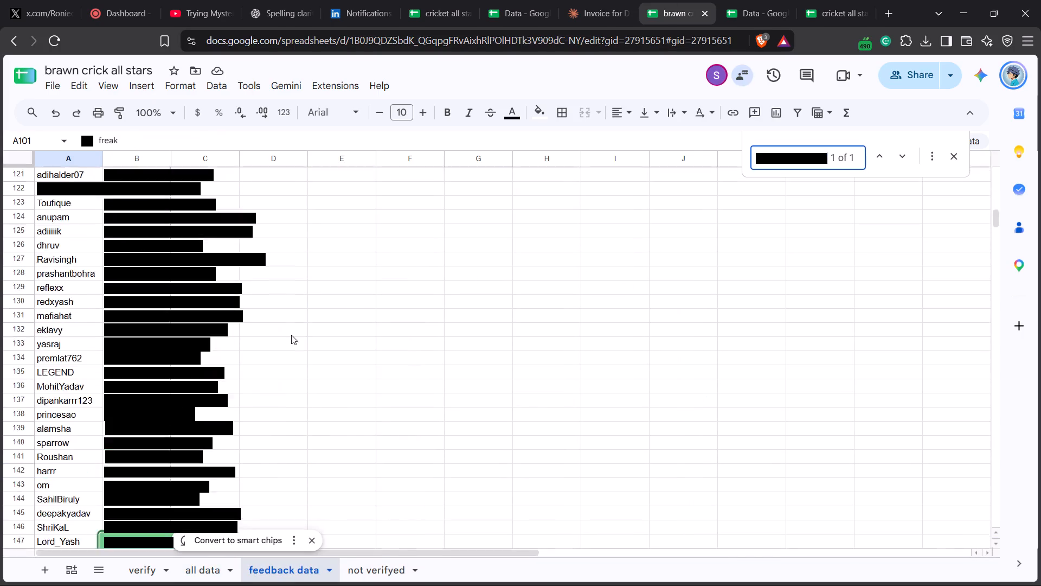
scroll(241, 338, down, 1)
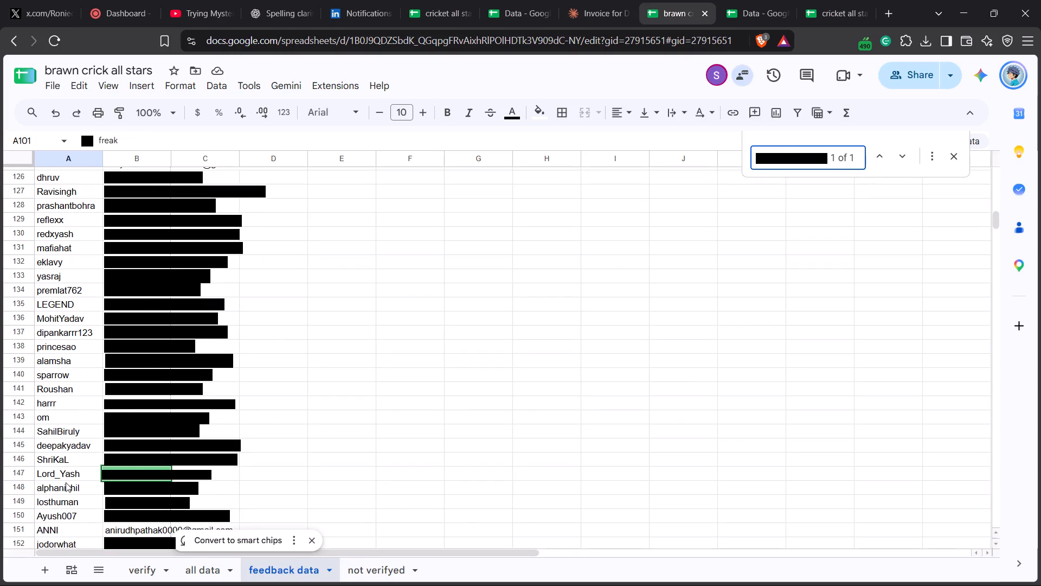
click(66, 482)
click(67, 471)
key(ctrl+c)
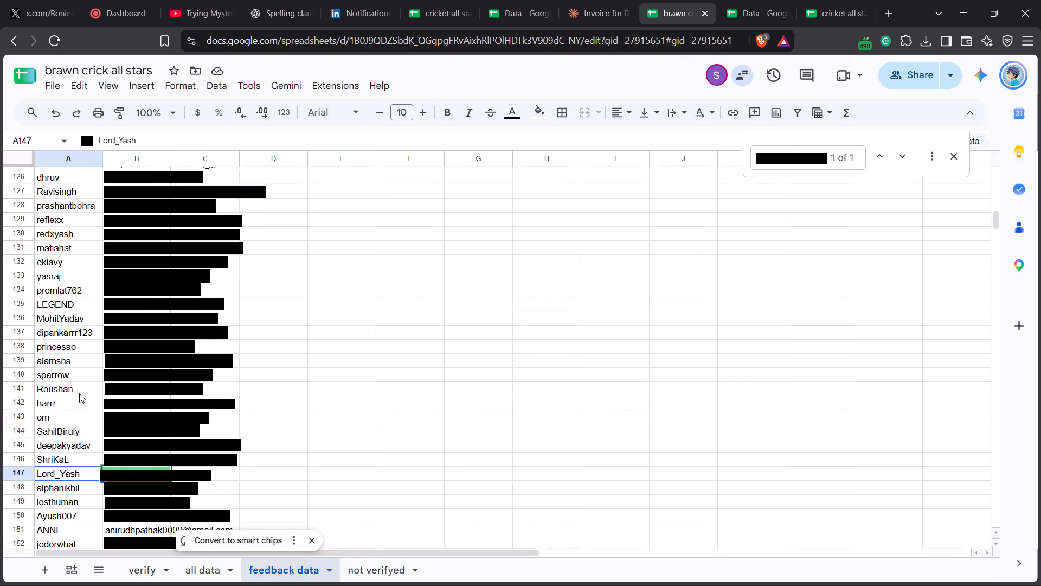
click(841, 0)
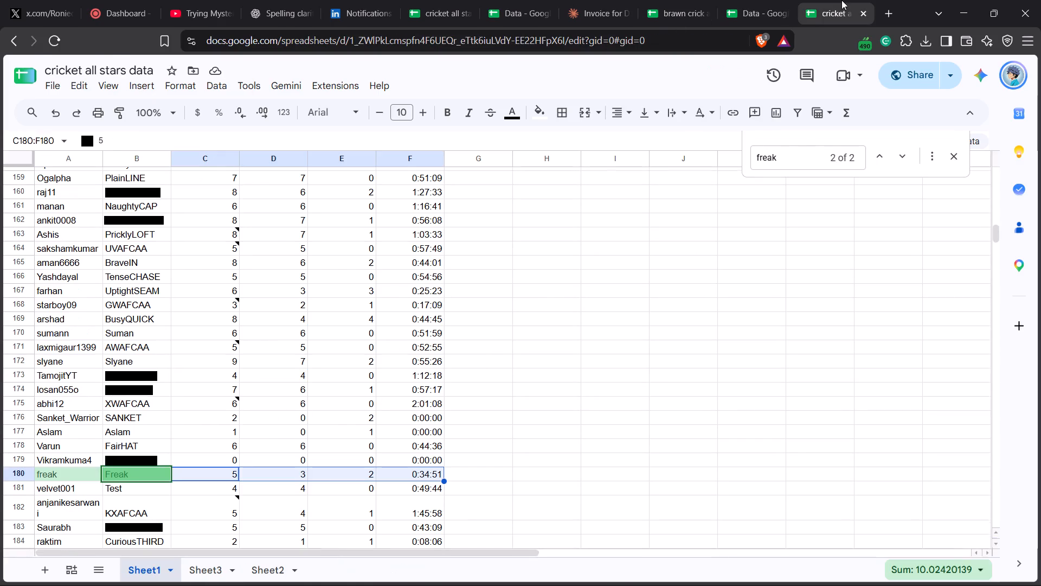
key(ctrl+f)
key(ctrl+v)
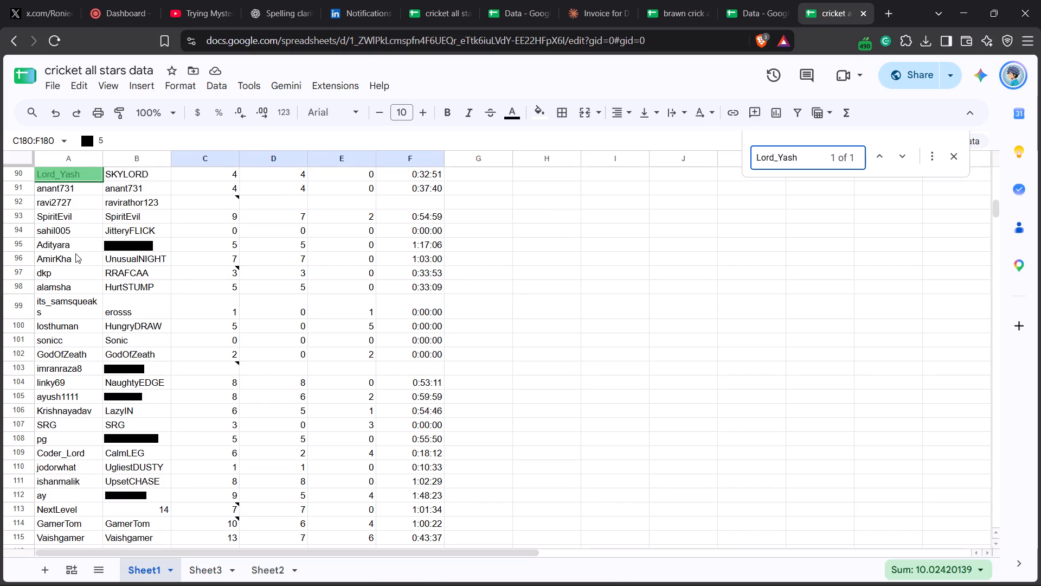
drag(150, 170, 402, 180)
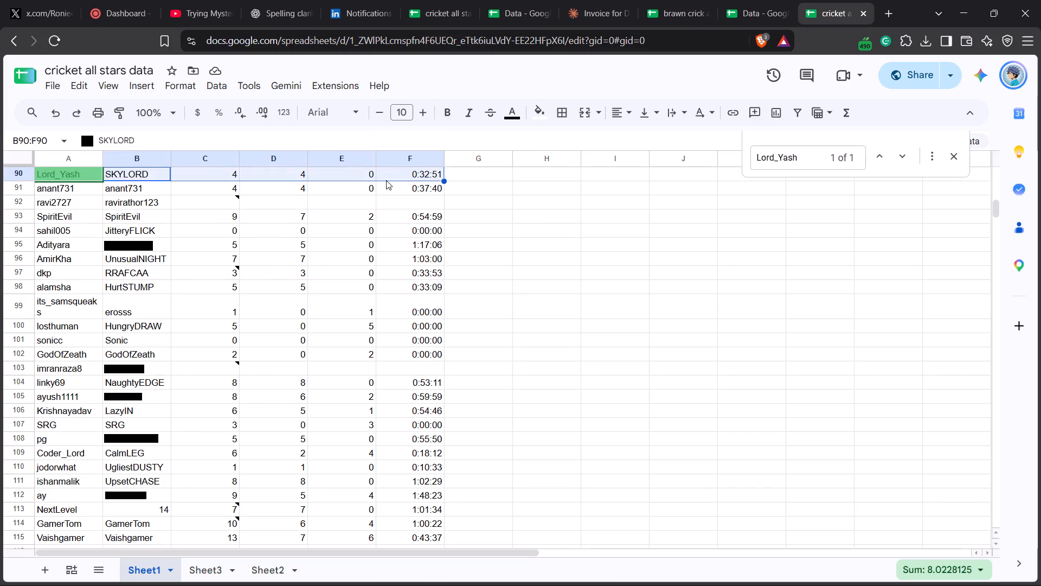
click(423, 174)
drag(423, 174, 62, 174)
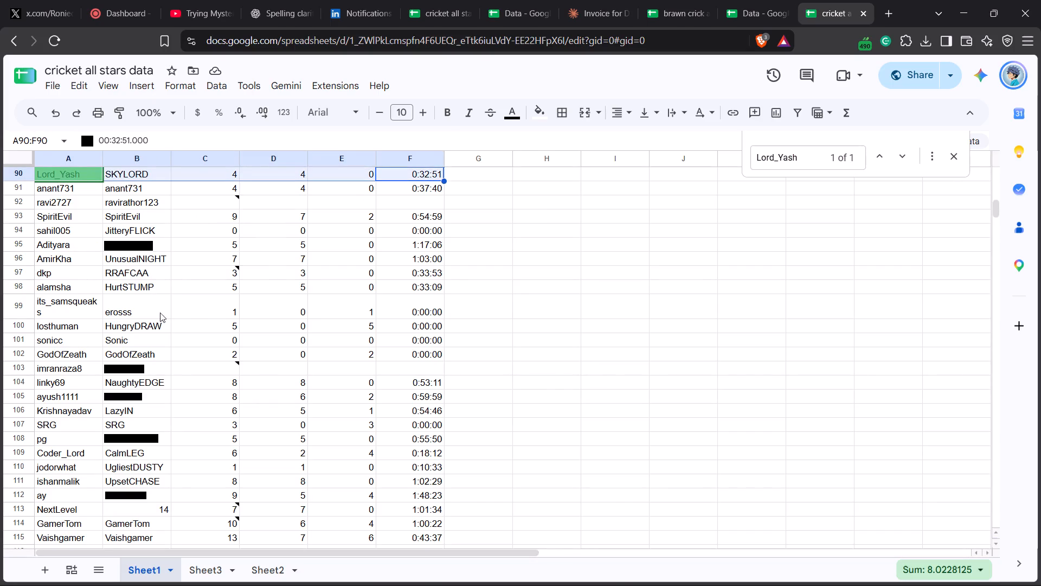
scroll(130, 291, down, 4)
scroll(132, 294, up, 1)
scroll(133, 294, down, 17)
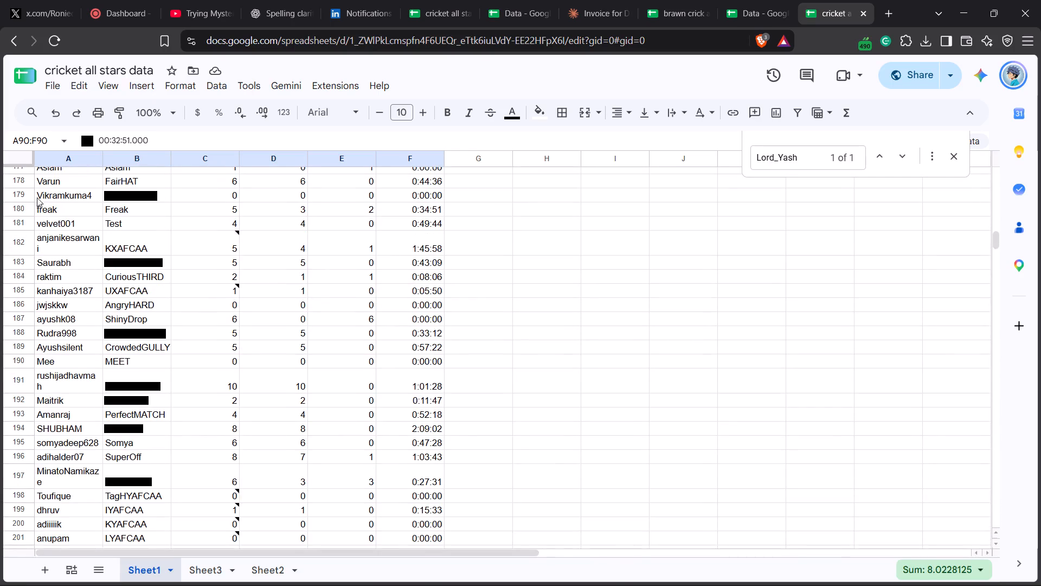
Copy the email in B36 of "all data" in "brawn crick all stars", search "feedback data" for it, and close the search.
click(519, 0)
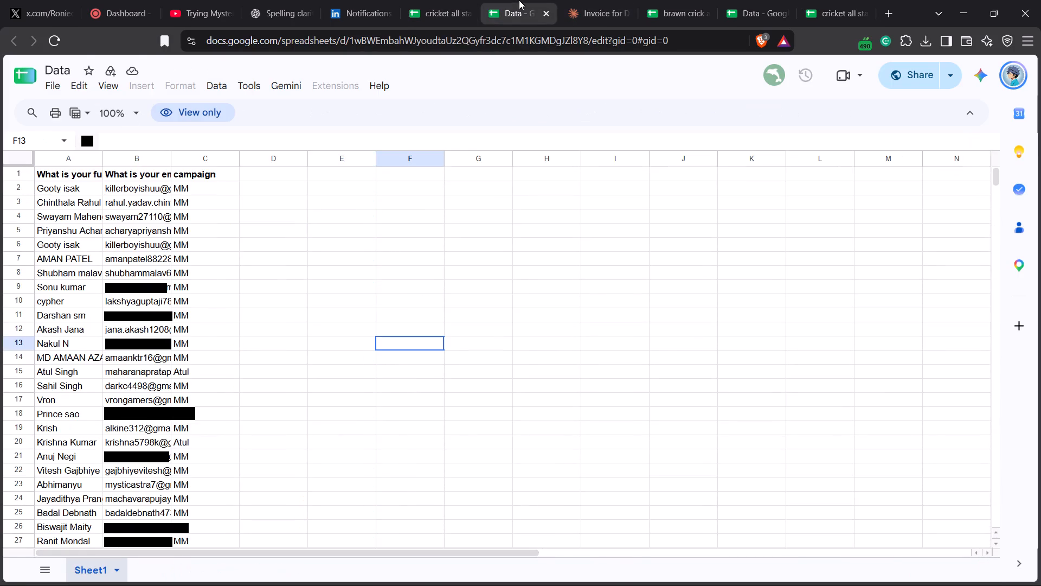
click(702, 0)
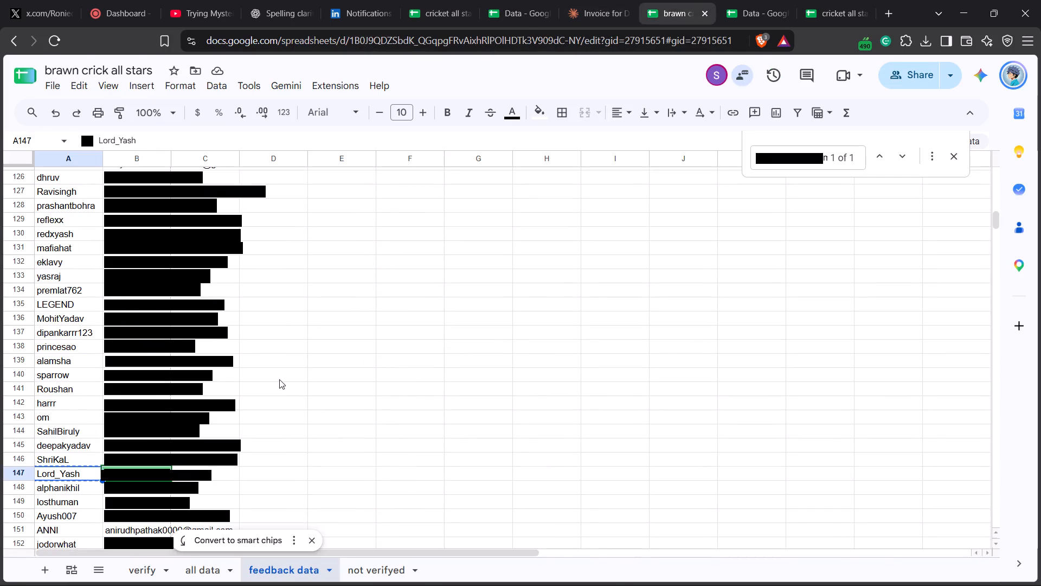
click(207, 573)
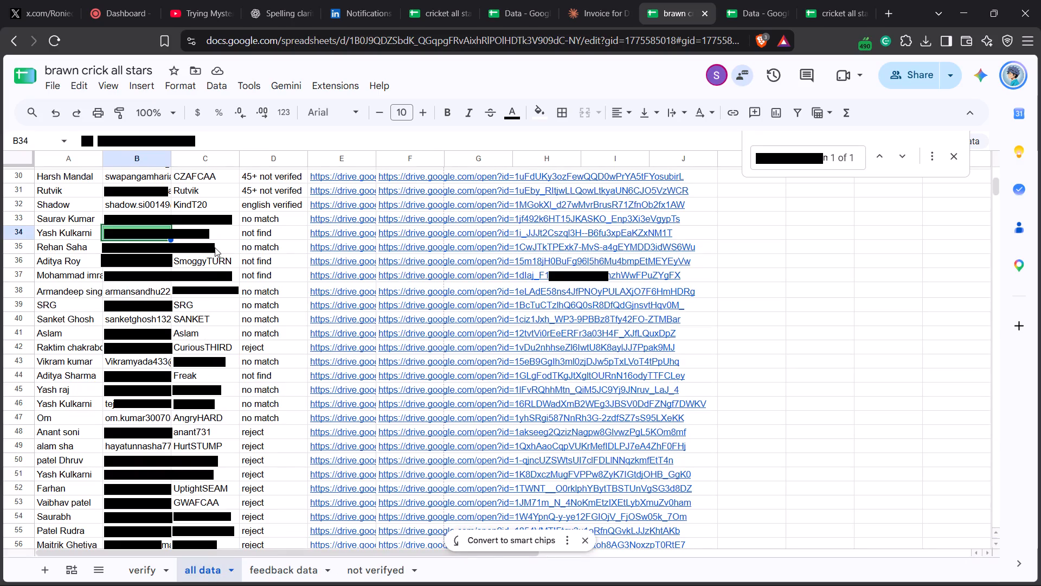
click(132, 261)
key(ctrl+c)
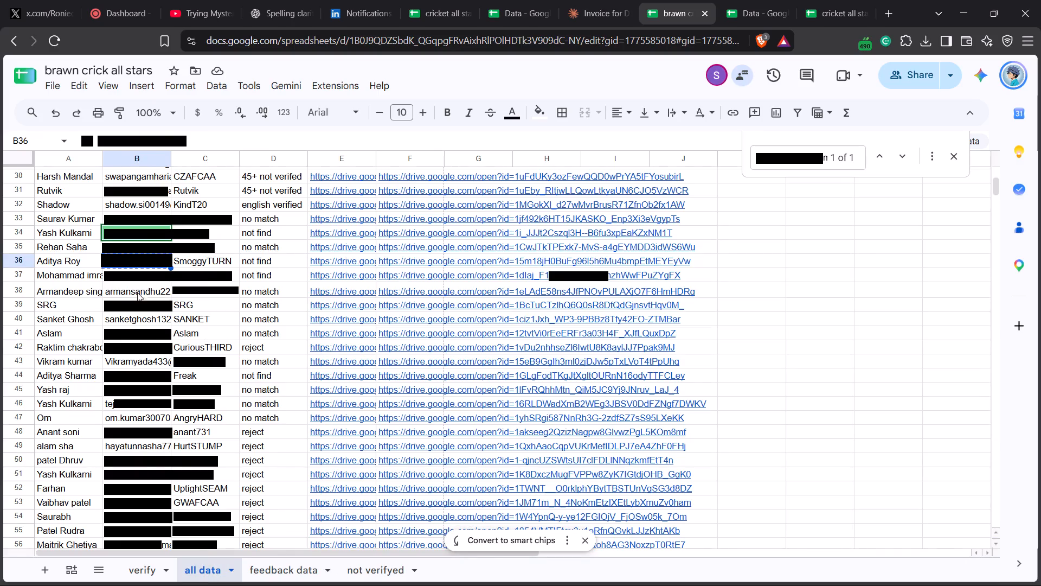
click(812, 0)
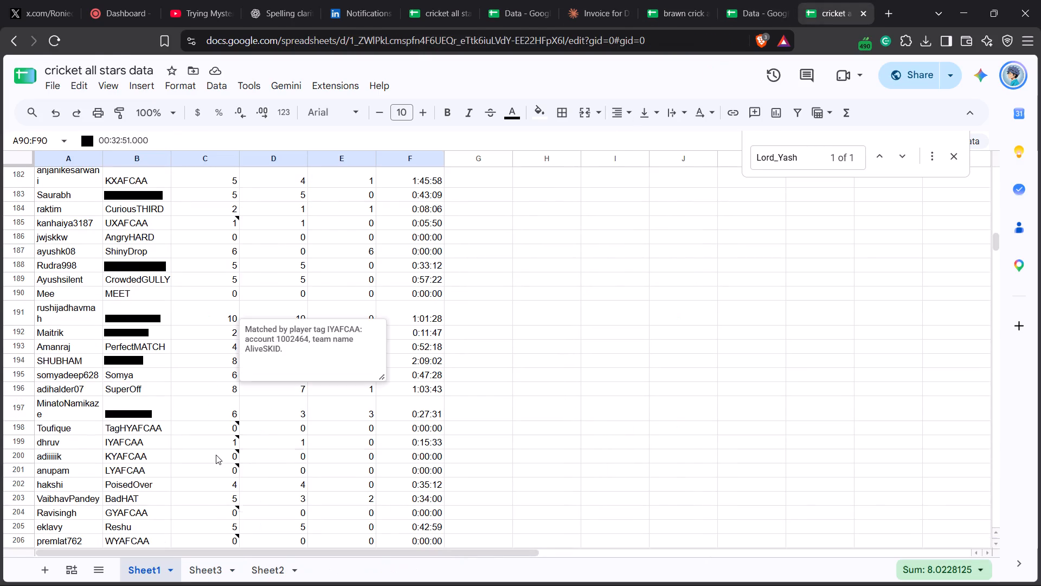
click(687, 0)
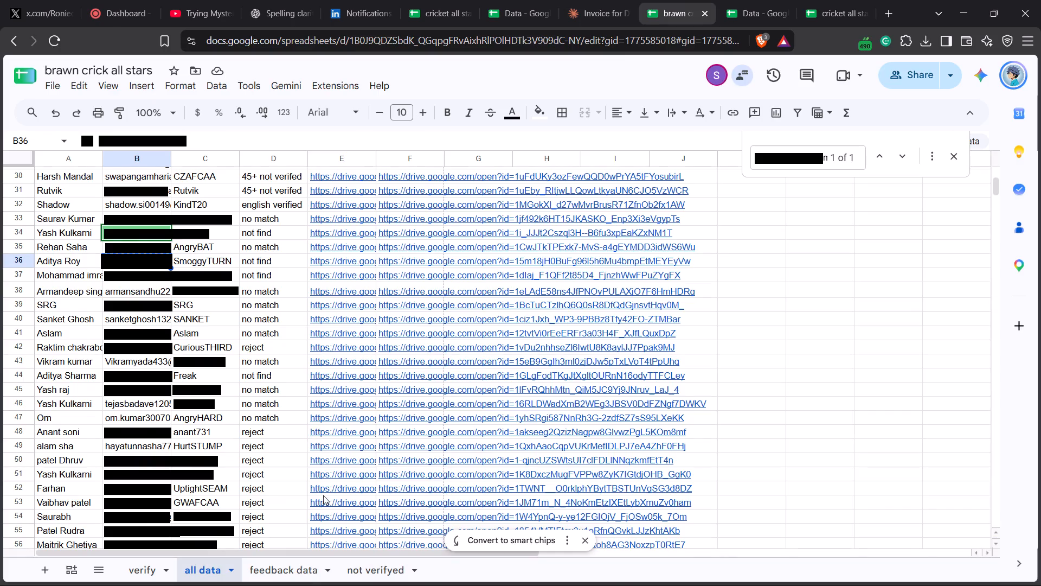
click(300, 579)
key(ctrl+f)
key(ctrl+v)
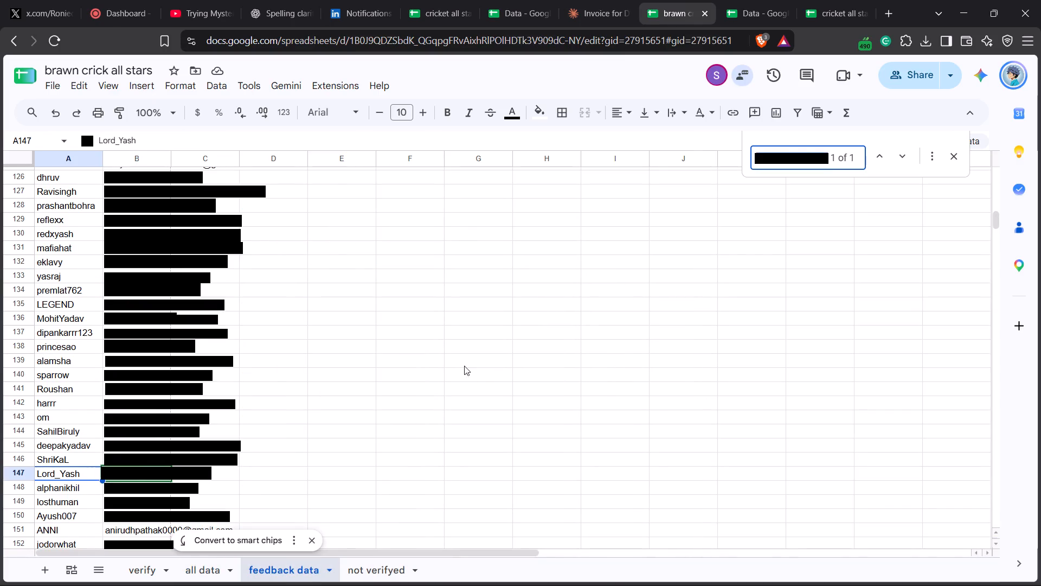
click(949, 156)
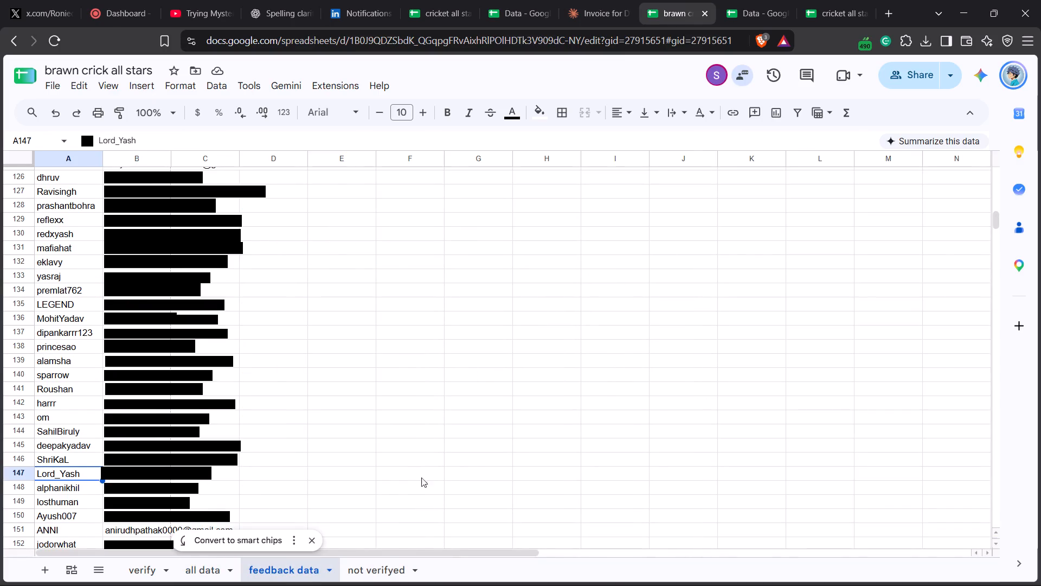
Search "not verifyed" for the email from B36, and repeat the search in "feedback data".
click(372, 570)
key(ctrl+f)
key(ctrl+v)
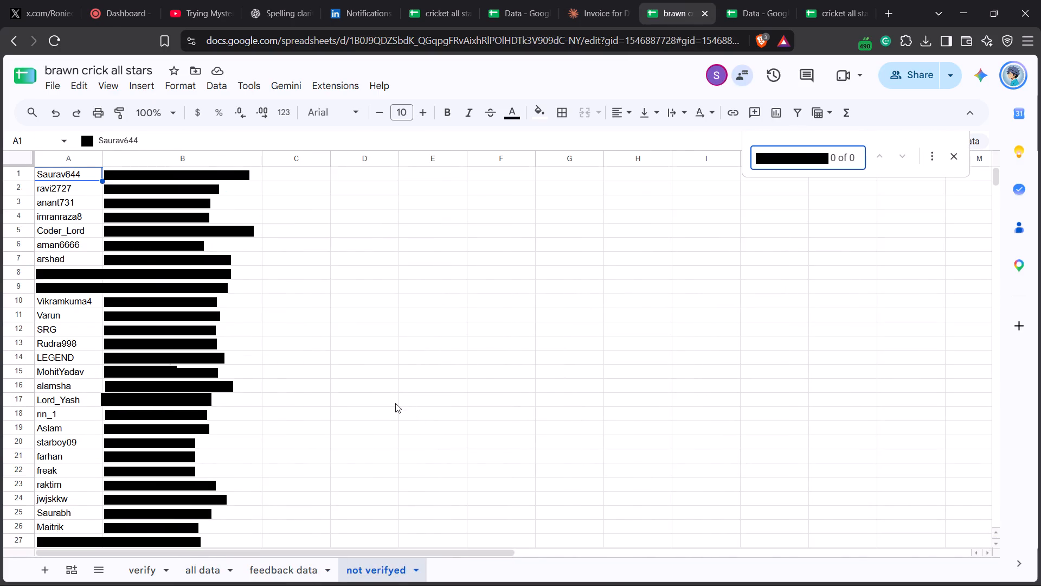
click(275, 558)
click(274, 560)
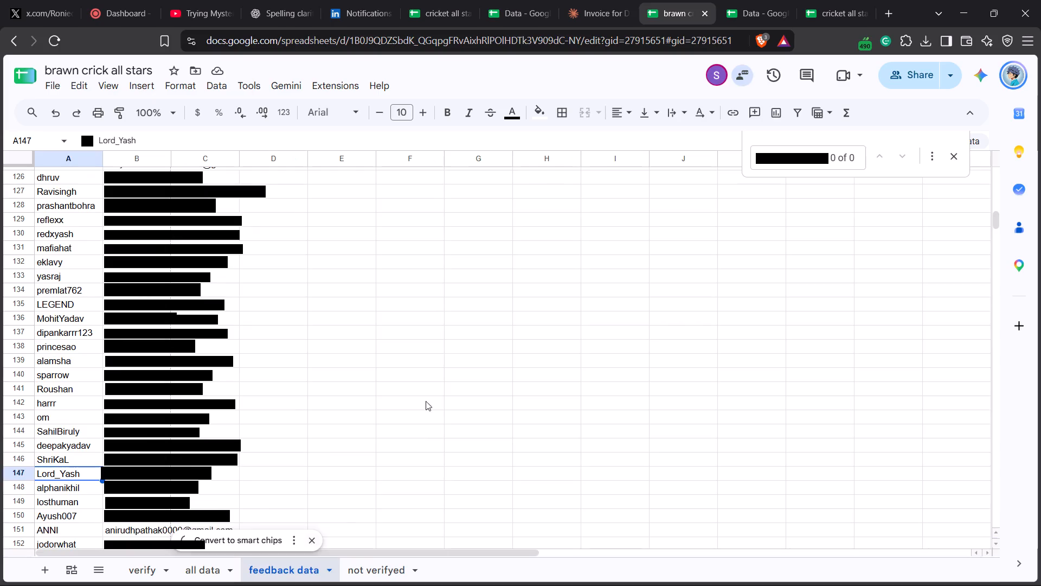
click(432, 374)
key(ctrl+f)
key(ctrl+v)
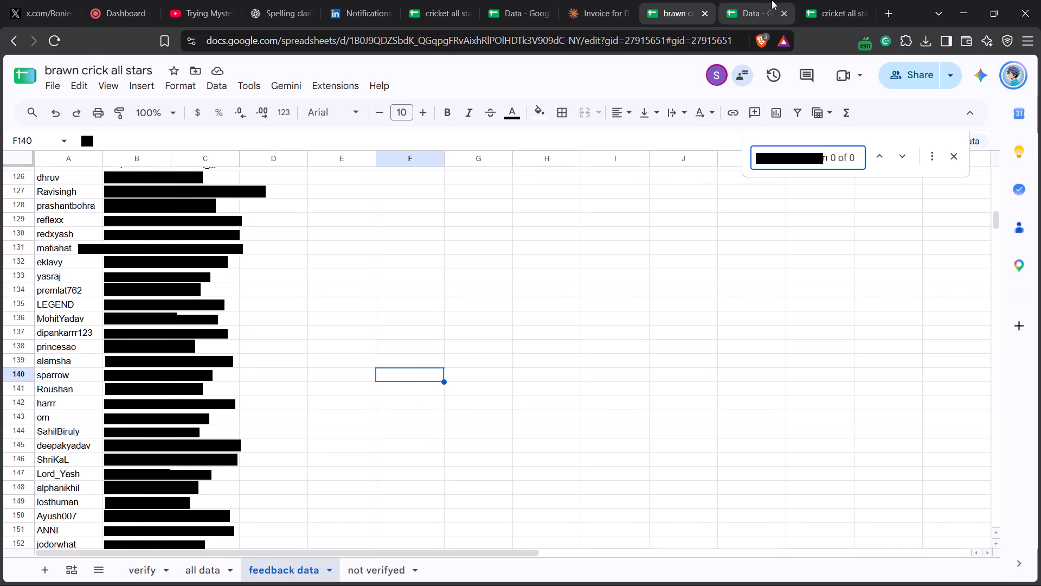
Search the "Data" spreadsheet for the email copied from B36, go through the matches, and copy the name in A536.
click(750, 0)
key(ctrl+f)
key(ctrl+v)
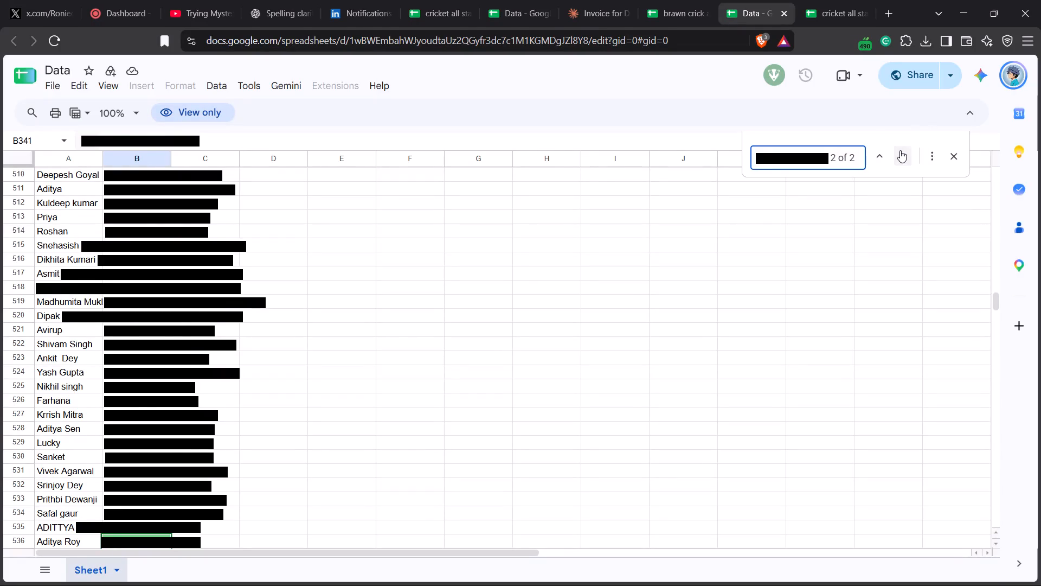
click(886, 156)
click(886, 156)
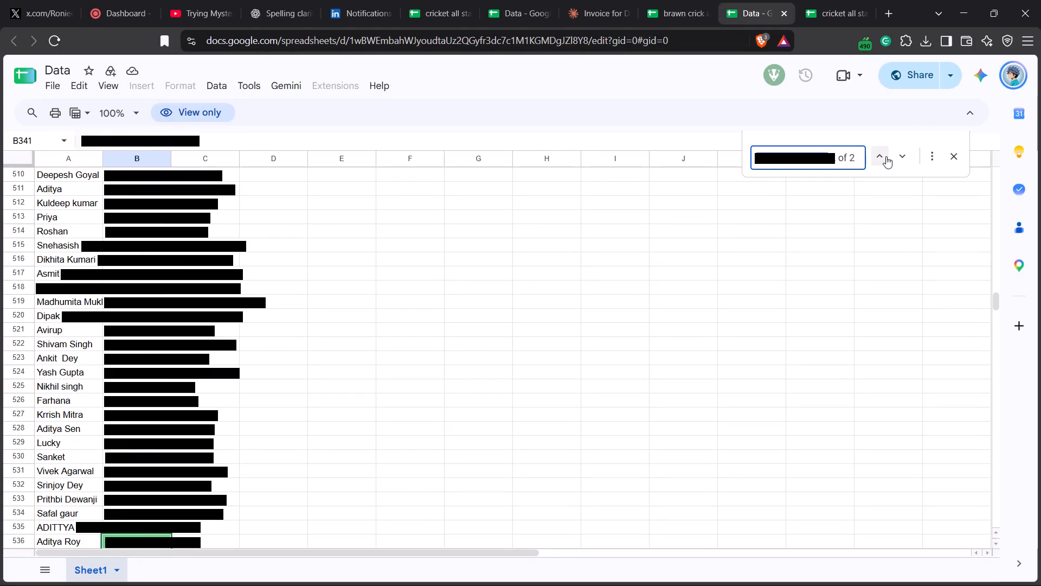
click(886, 156)
click(886, 156)
click(886, 156)
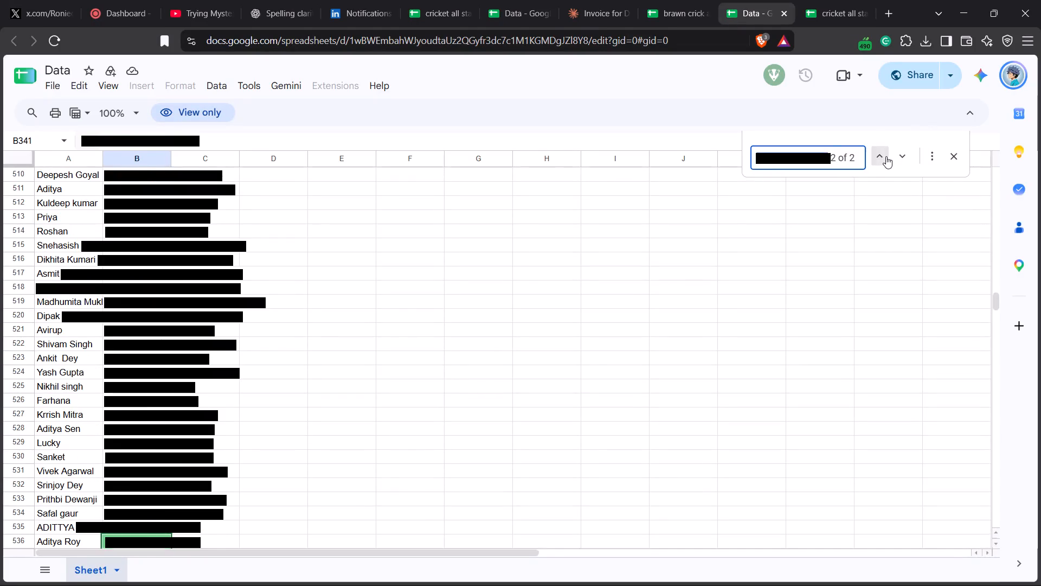
click(886, 156)
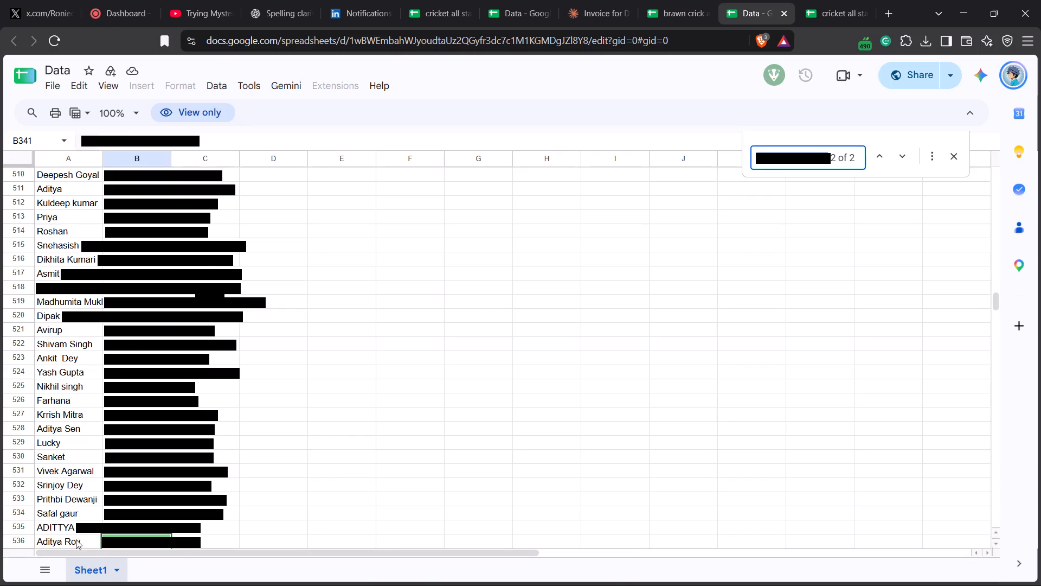
click(76, 545)
key(ctrl+c)
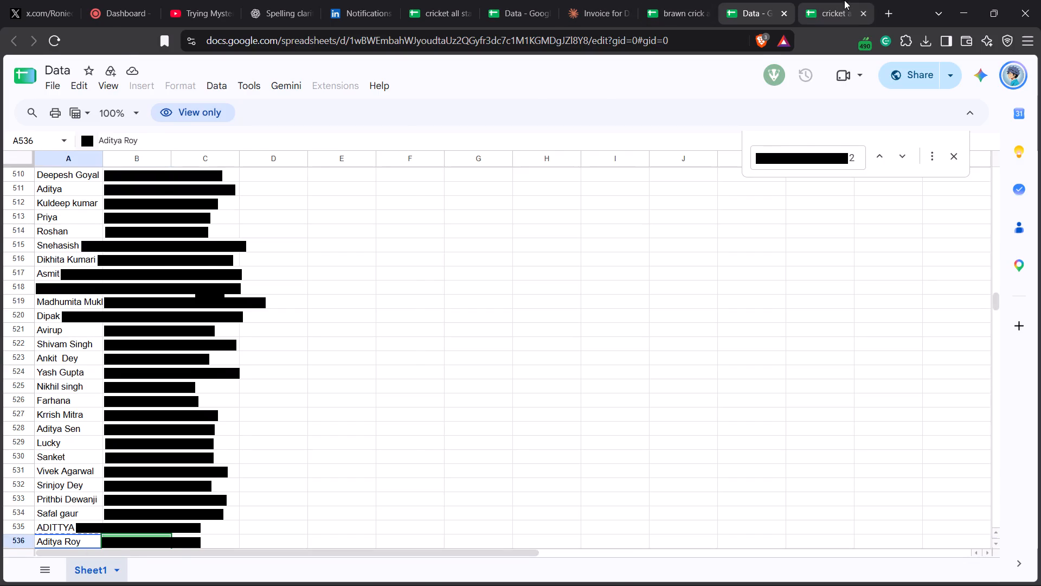
Search "cricket all stars data" for the copied name, and shorten the search to "Aditya".
click(844, 0)
key(ctrl+f)
key(ctrl+v)
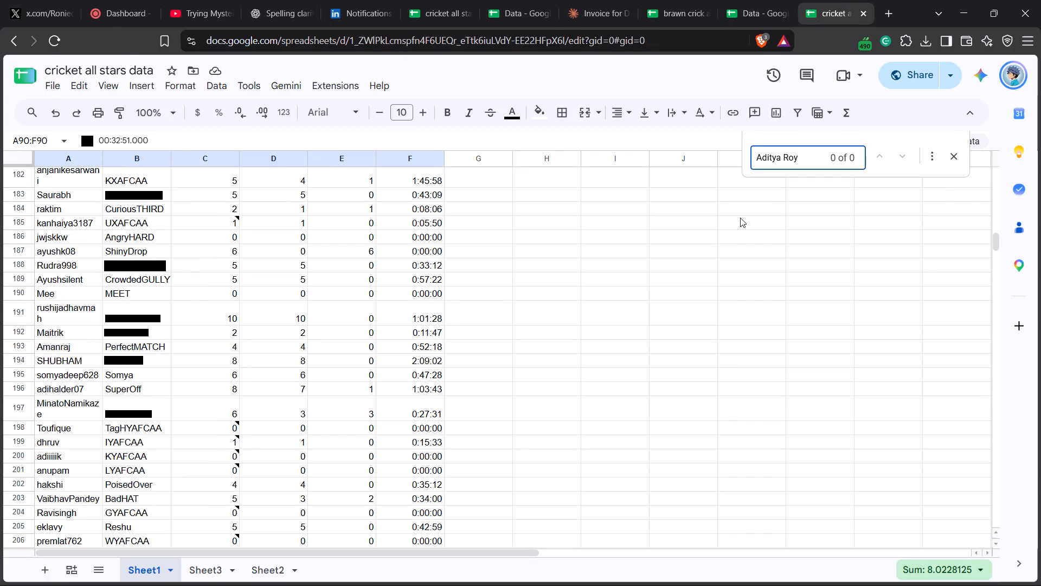
key(Return)
key(BackSpace)
key(BackSpace)
key(BackSpace)
key(BackSpace)
key(BackSpace)
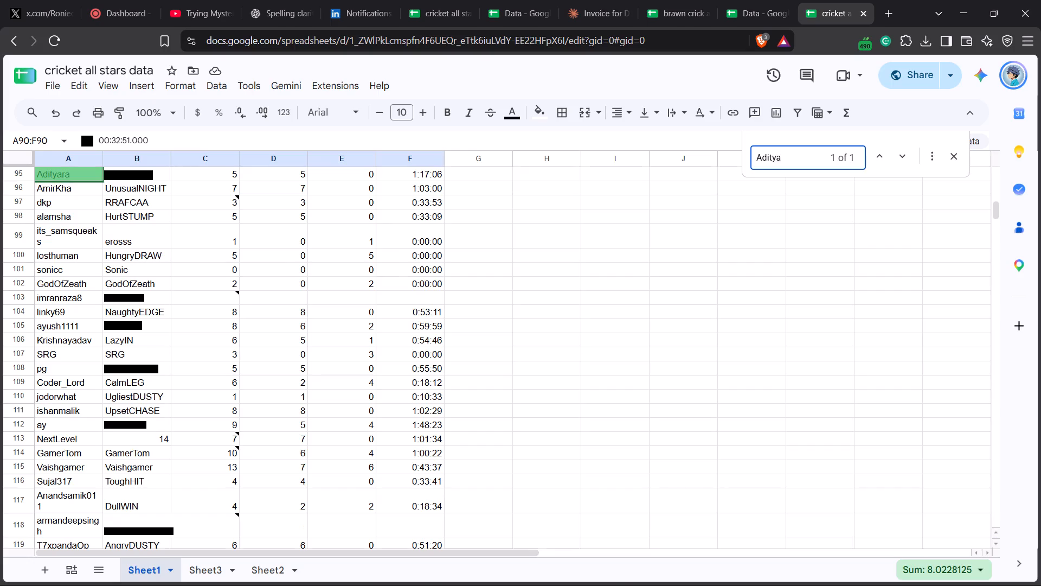
click(751, 0)
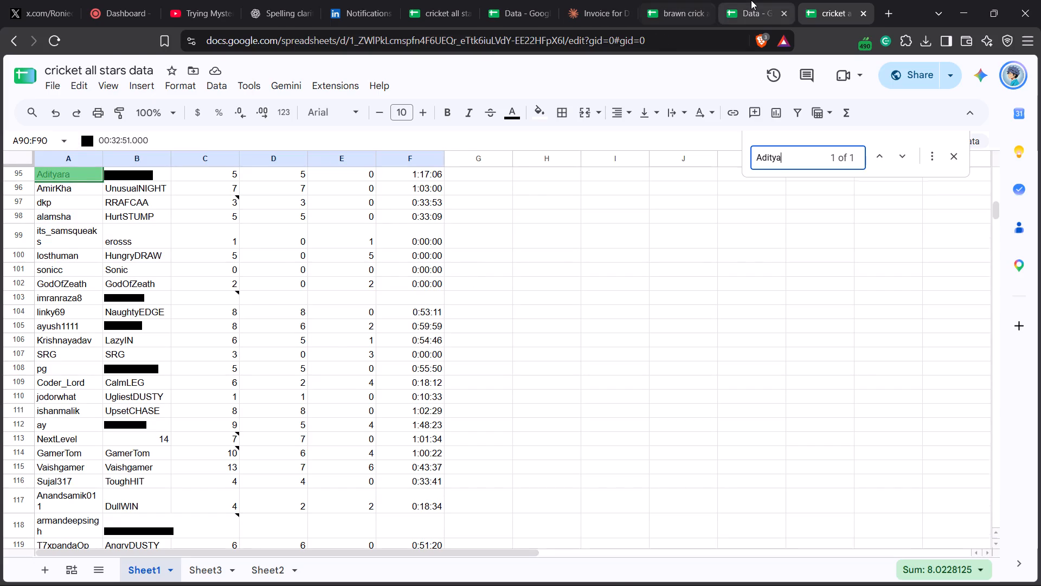
Search Sheet1 of "cricket all stars" for "Aditya", inspect row 84, and copy the username in C84.
click(428, 0)
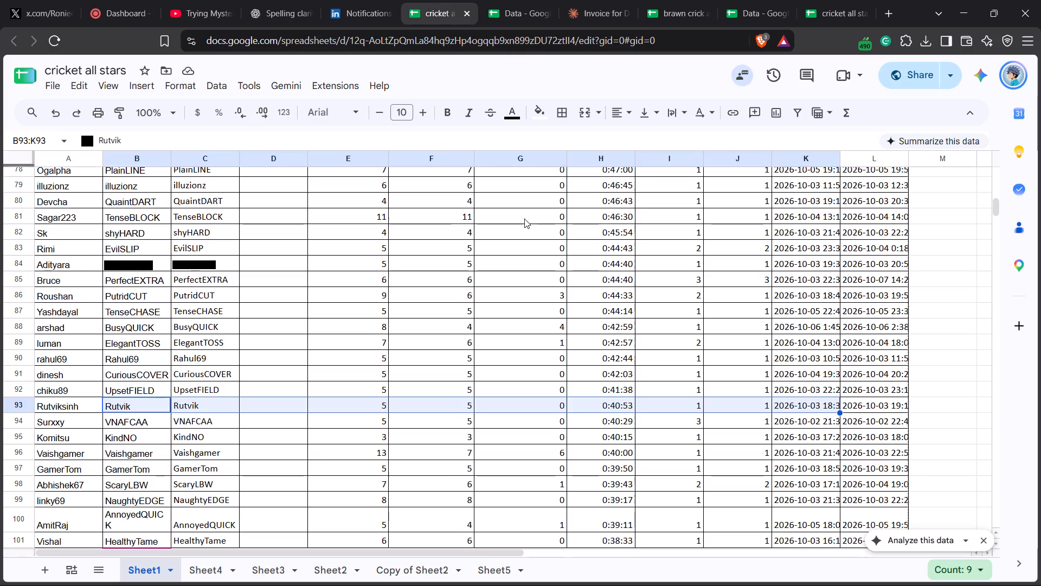
key(ctrl+f)
key(ctrl+v)
key(BackSpace)
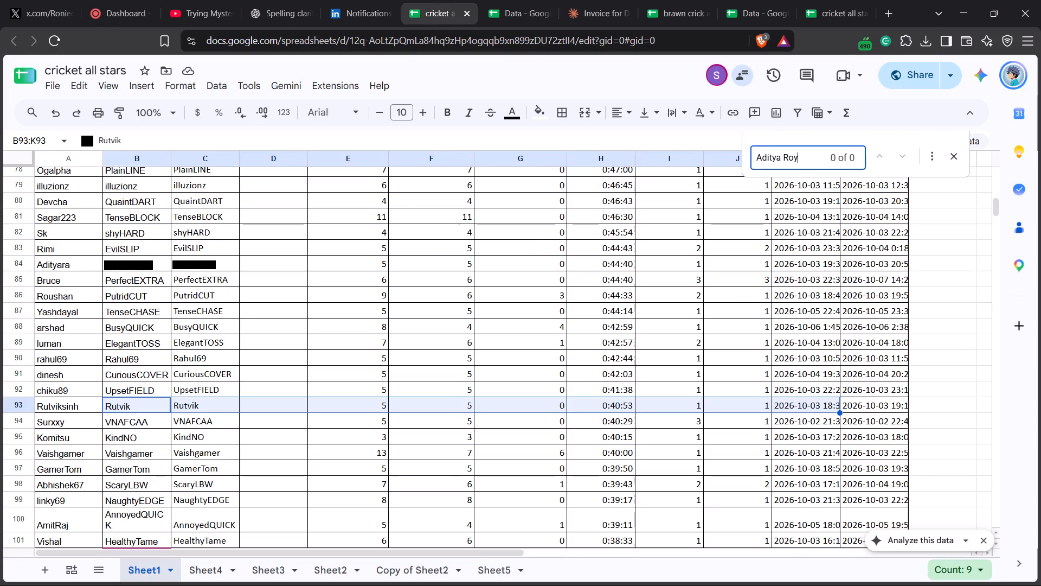
key(BackSpace)
key(BackSpace)
key(BackSpace)
key(BackSpace)
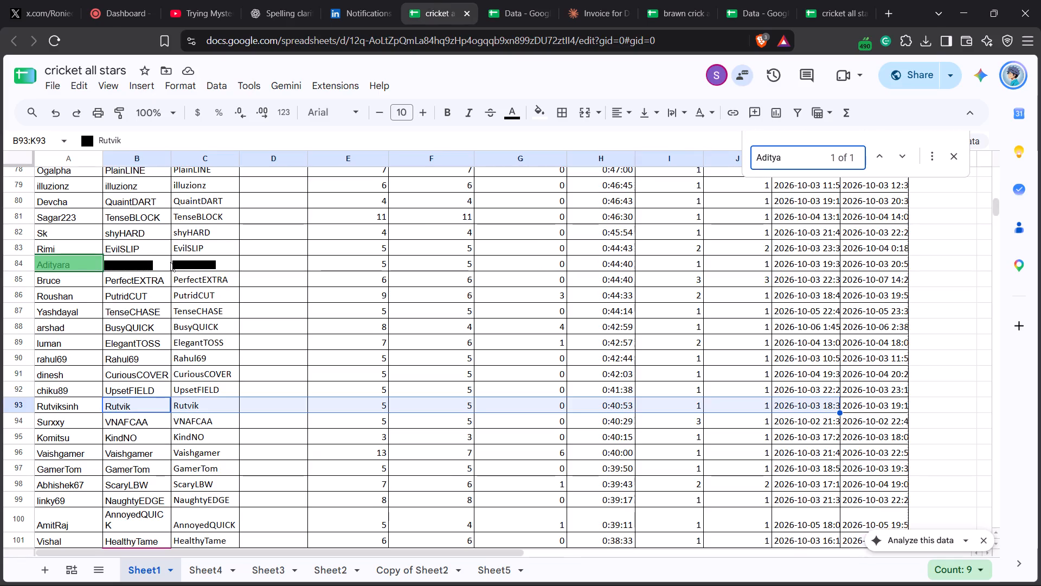
drag(142, 266, 799, 266)
click(137, 265)
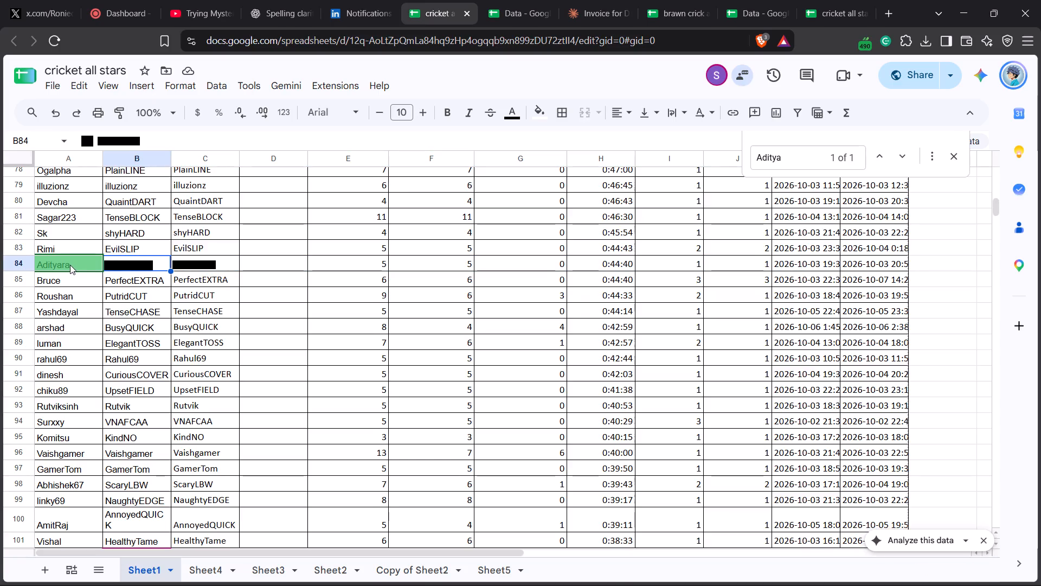
click(140, 266)
click(217, 269)
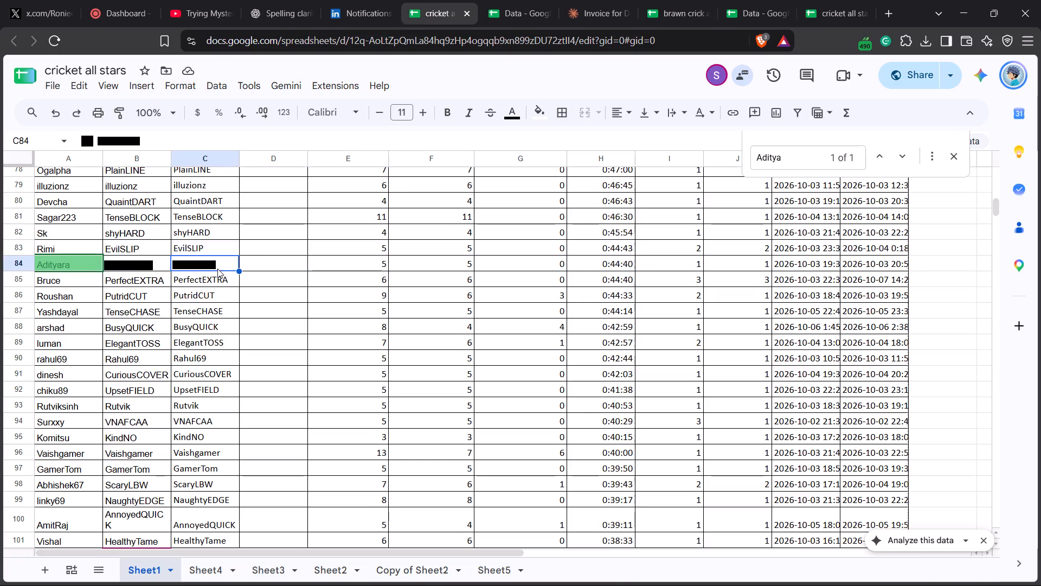
key(ctrl+c)
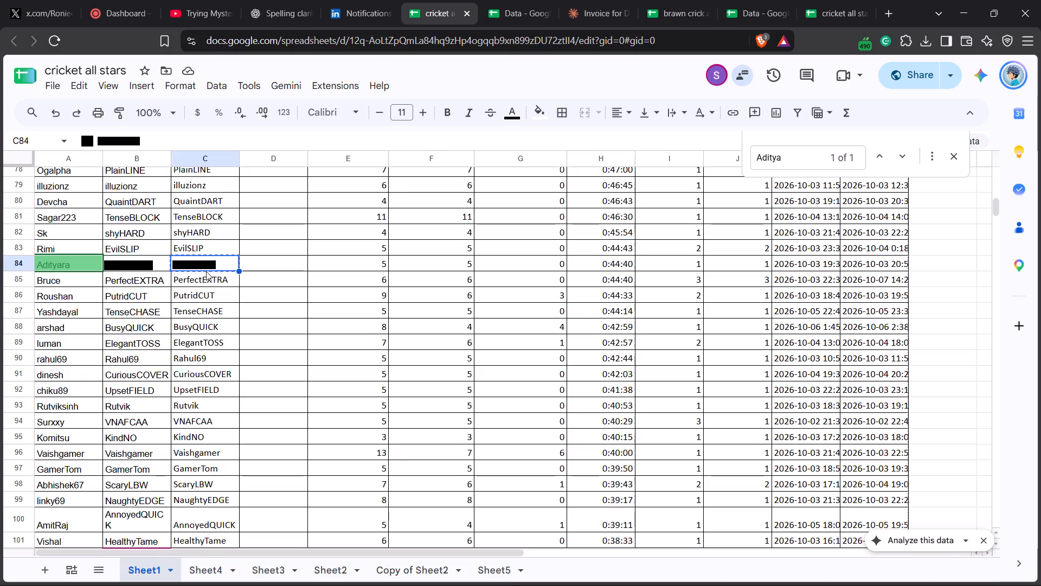
Search "all data" in "brawn crick all stars" for the copied username, and close the search.
click(654, 0)
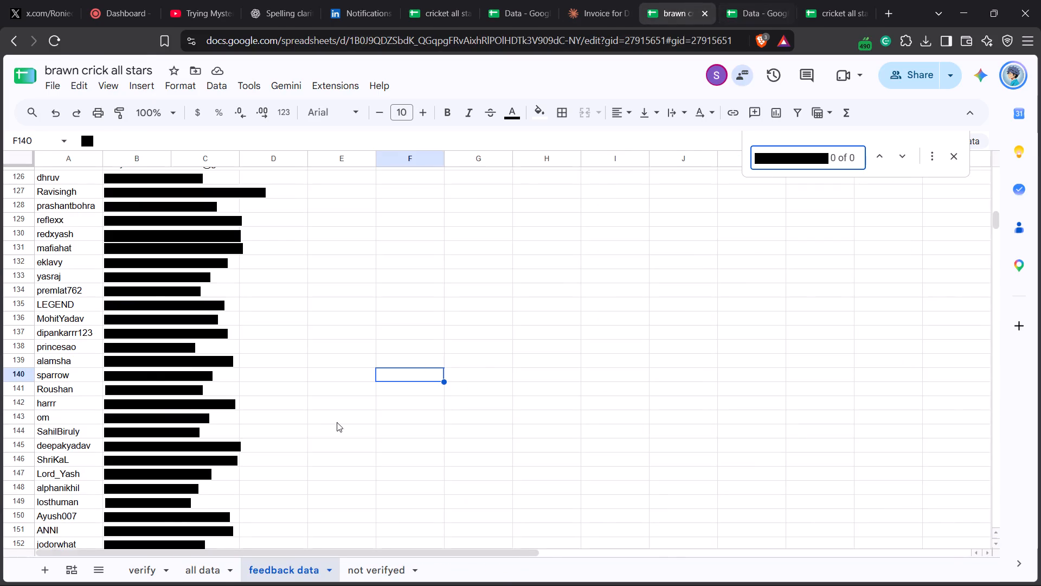
click(213, 579)
key(ctrl+f)
key(ctrl+v)
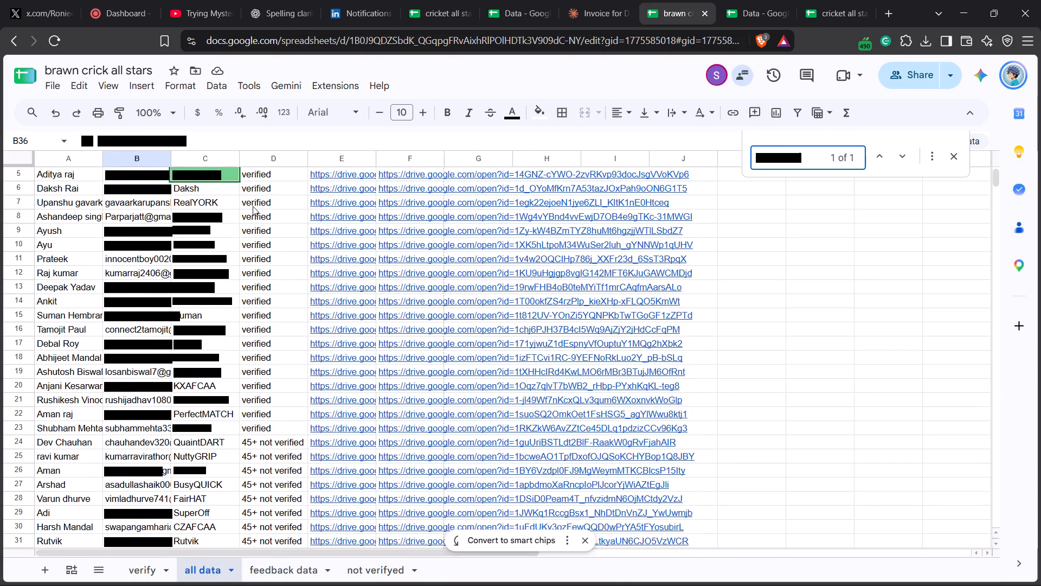
click(949, 159)
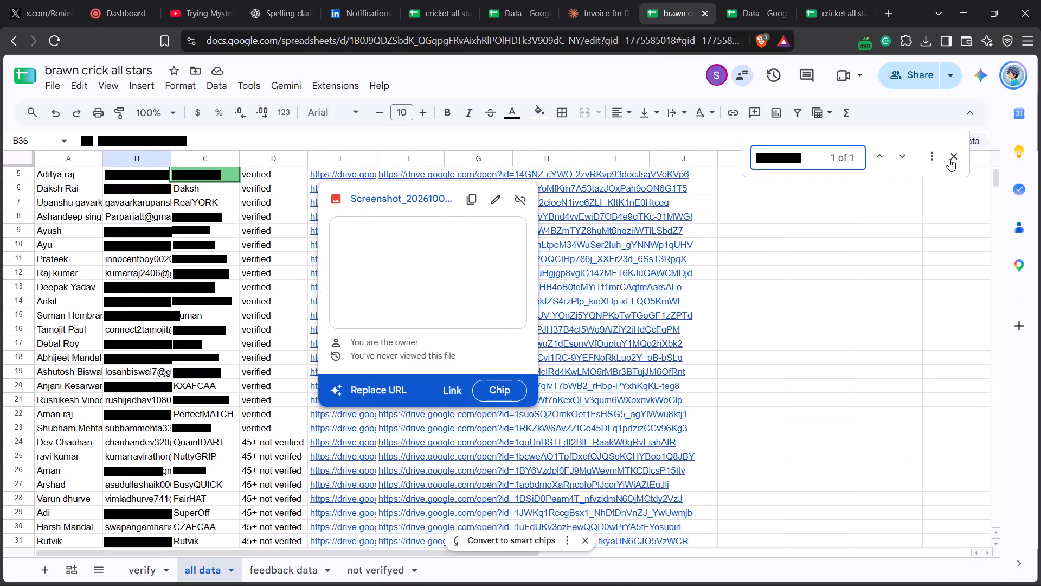
Look through the "all data" rows and examine the emails in B36 and B34.
scroll(207, 320, up, 1)
scroll(206, 320, down, 1)
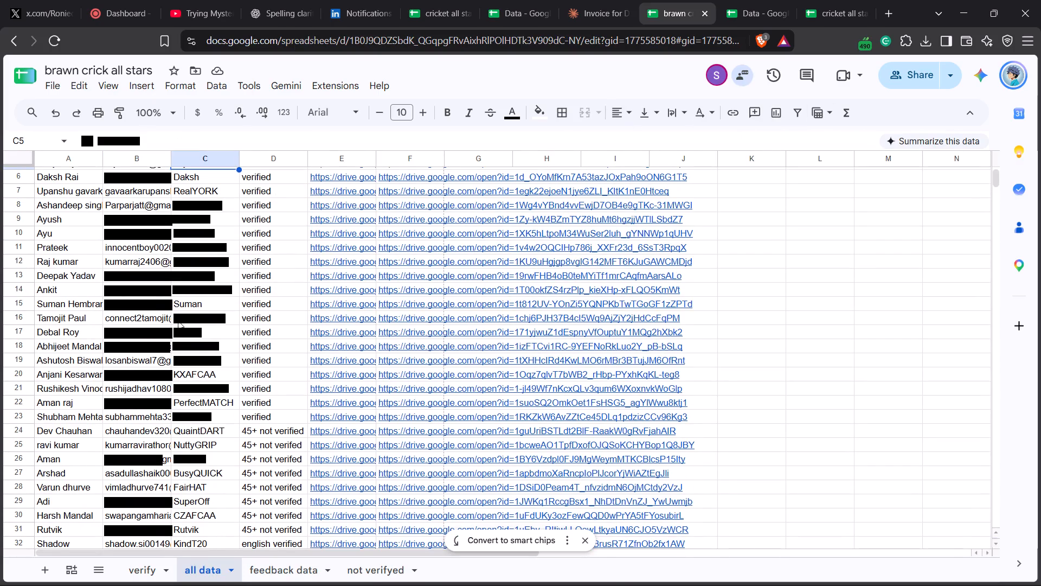
scroll(154, 384, up, 3)
scroll(167, 381, down, 5)
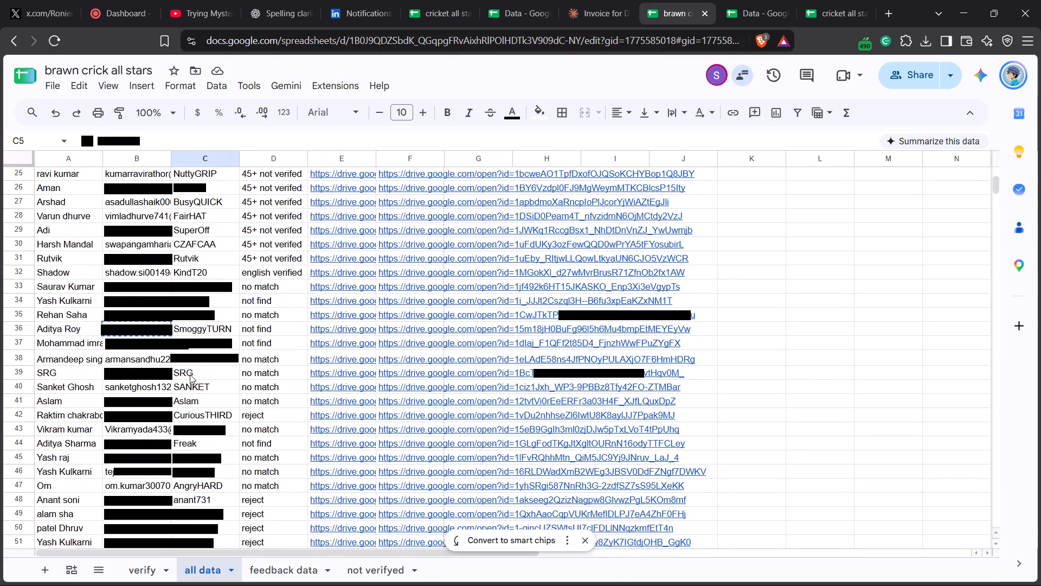
click(131, 327)
click(136, 332)
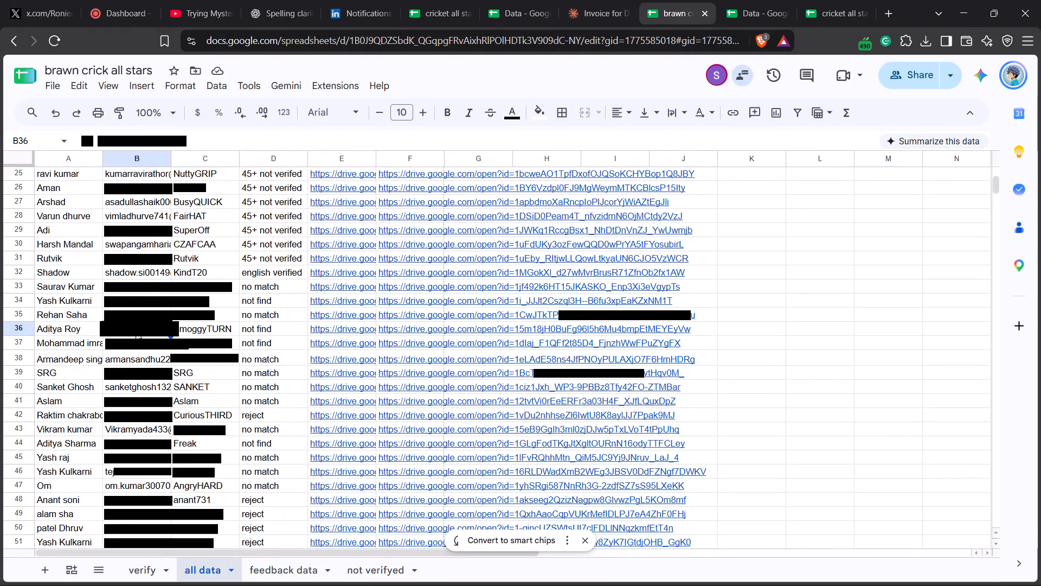
click(136, 332)
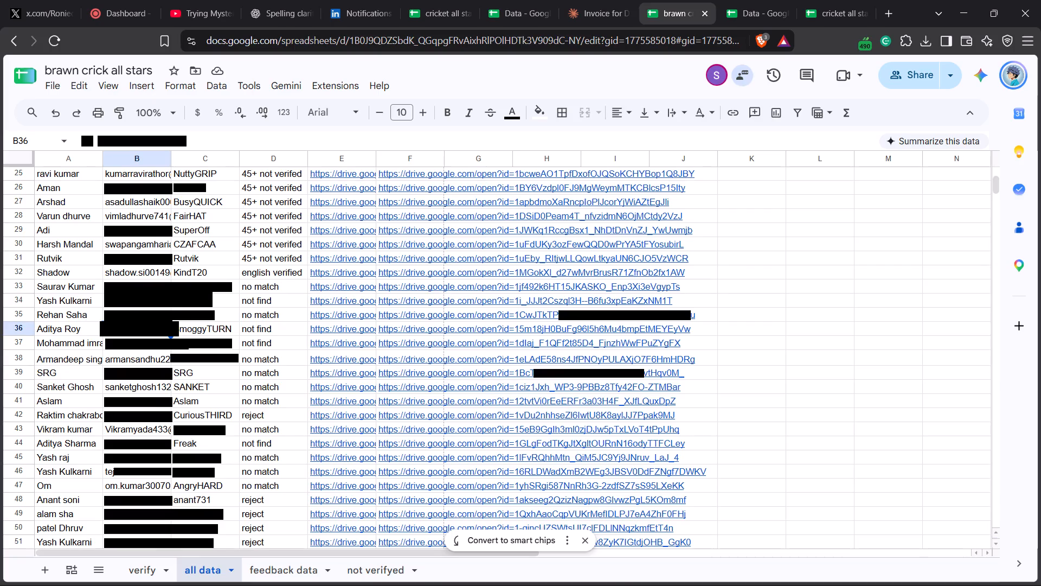
click(125, 303)
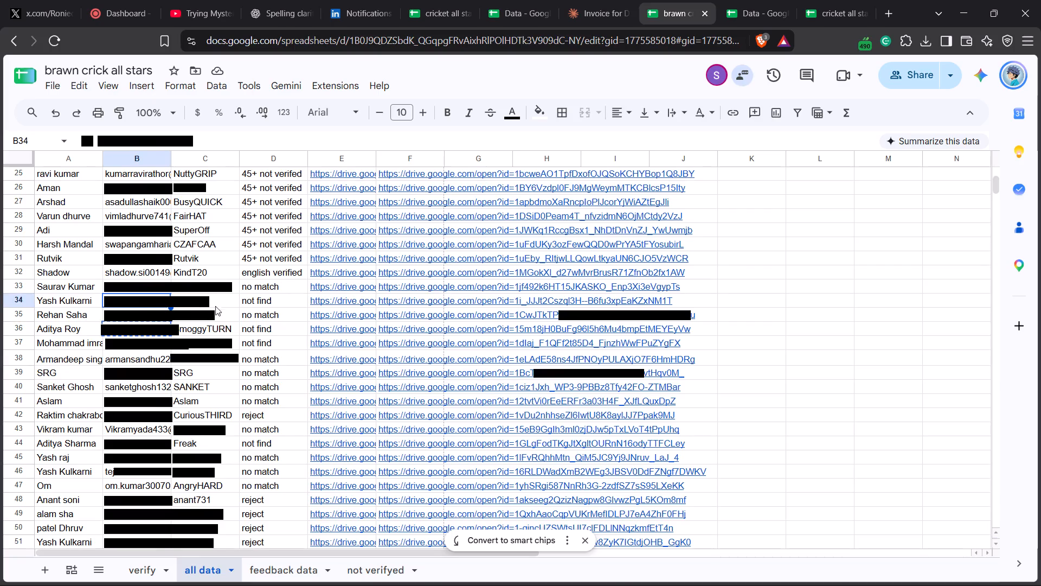
scroll(153, 304, up, 13)
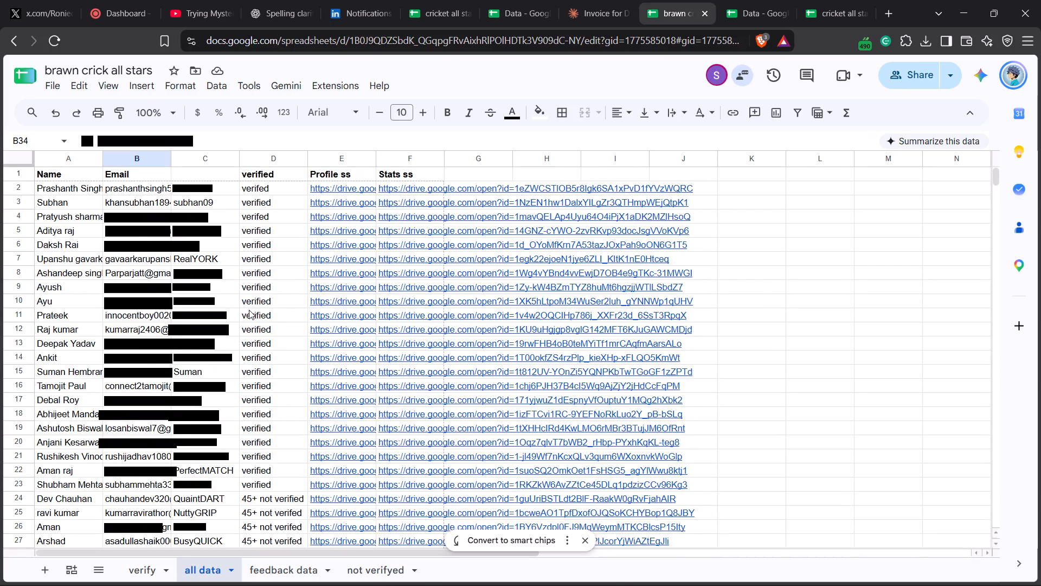
Search "all data" for the username from C84 again, and inspect the matching row 5, including its email in B5.
key(ctrl+f)
key(ctrl+v)
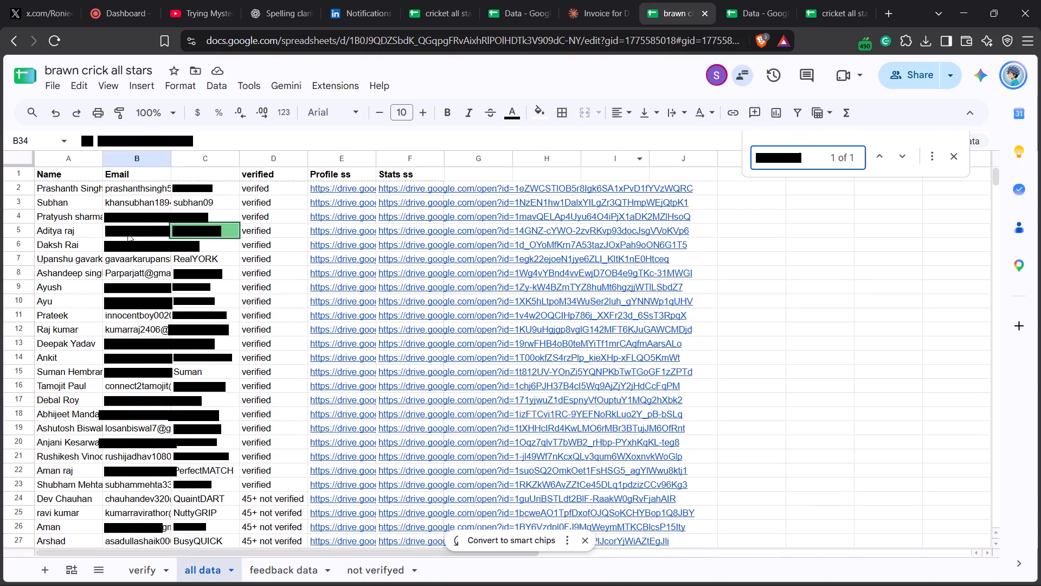
drag(57, 232, 295, 233)
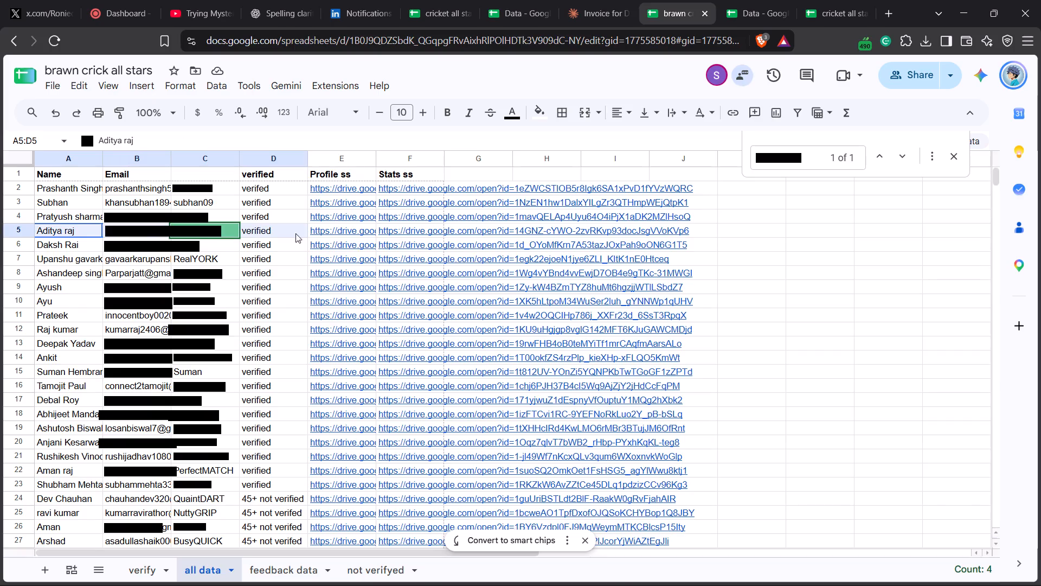
drag(295, 233, 745, 238)
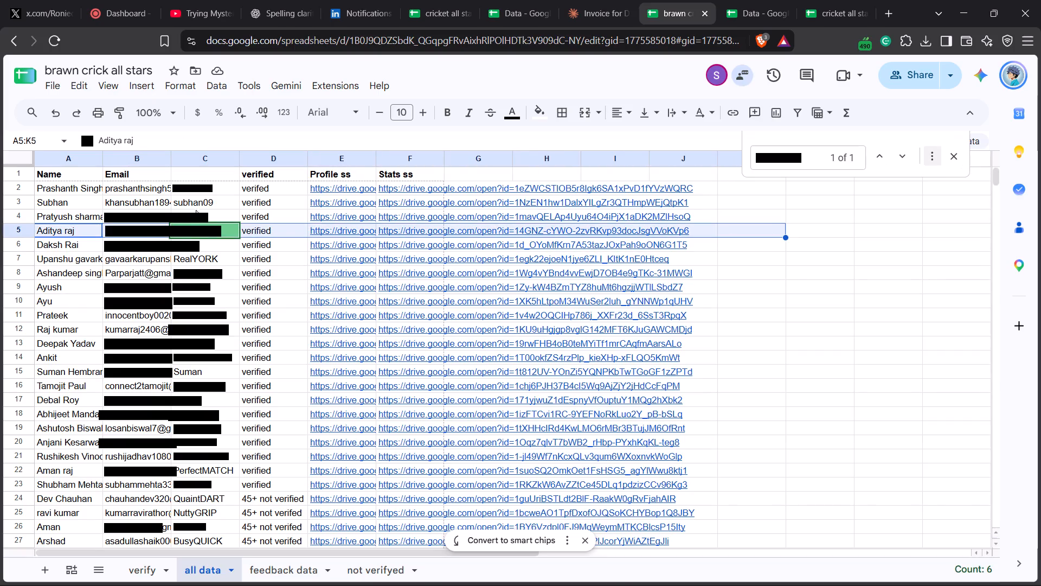
click(210, 237)
click(160, 240)
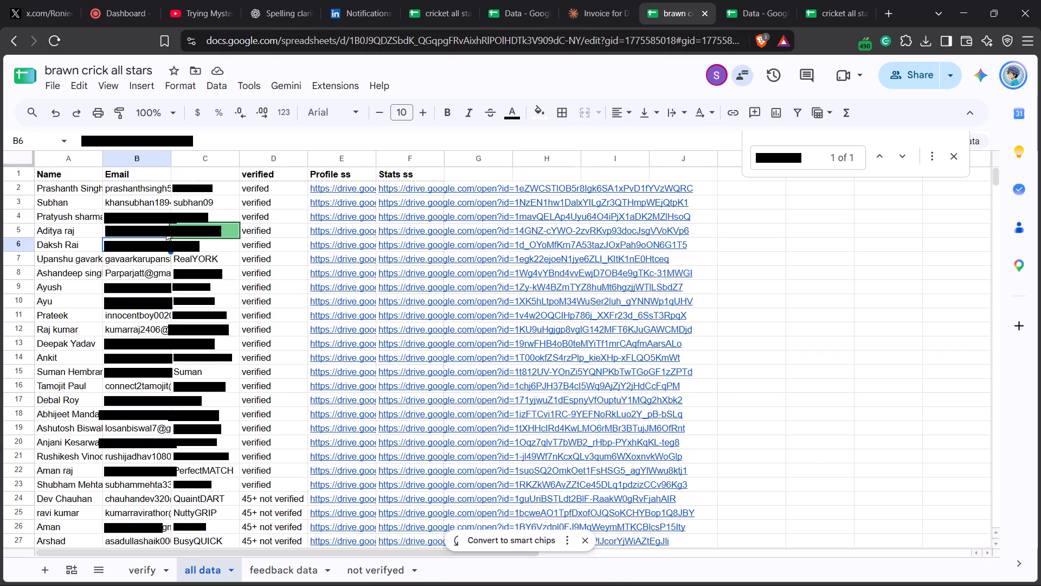
click(181, 227)
click(145, 233)
Copy the email in B36 of "all data", search the "Data" spreadsheet for it, and go through its matches.
scroll(171, 345, down, 5)
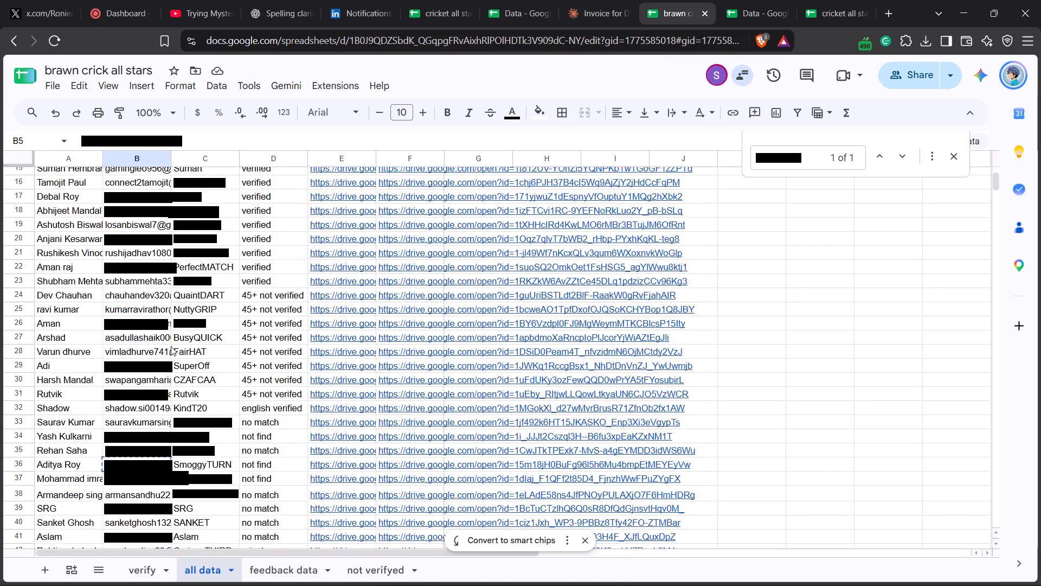
scroll(171, 346, down, 2)
scroll(171, 348, up, 1)
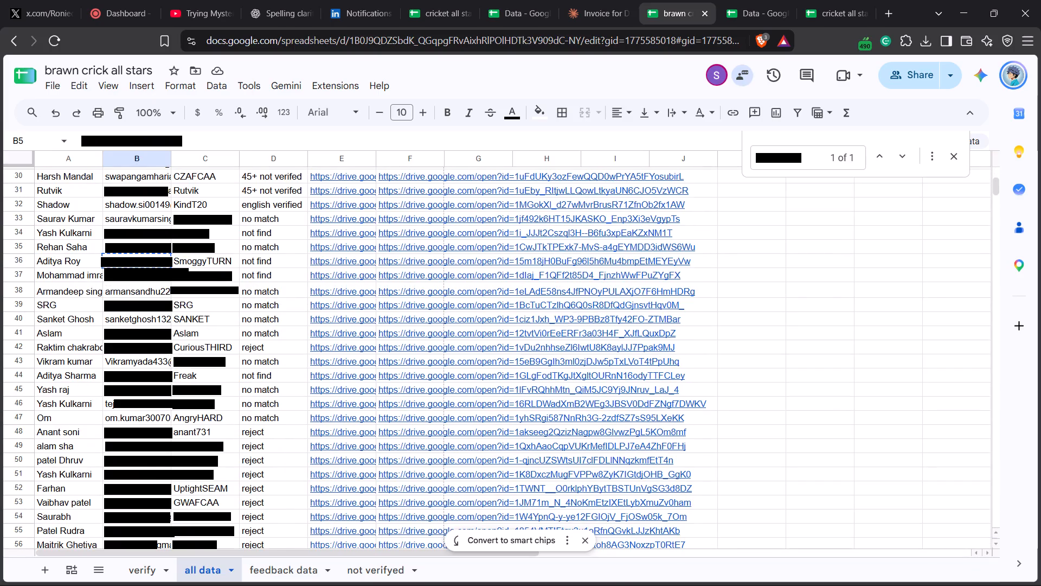
click(128, 263)
key(ctrl+c)
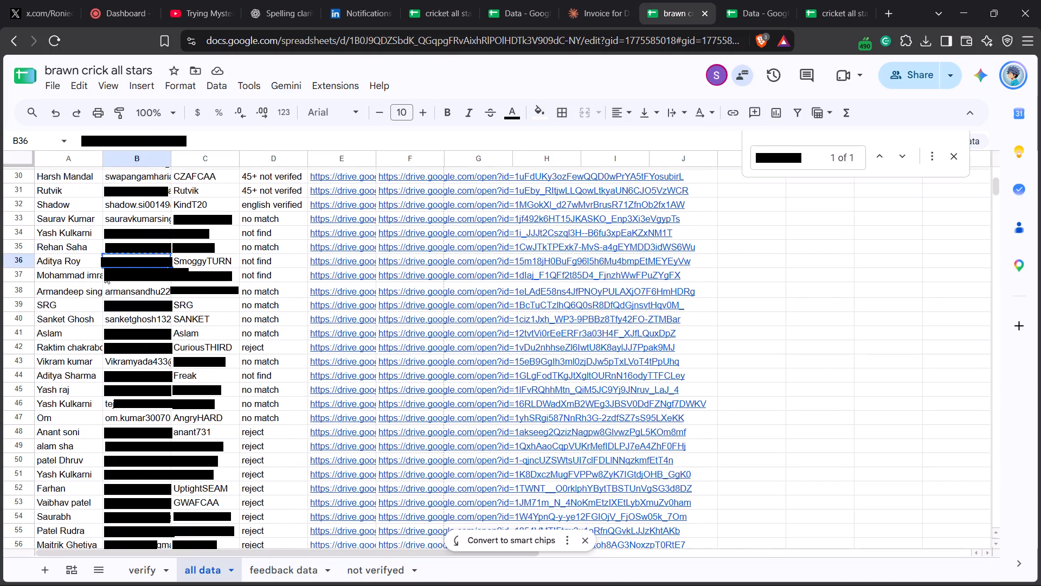
click(732, 12)
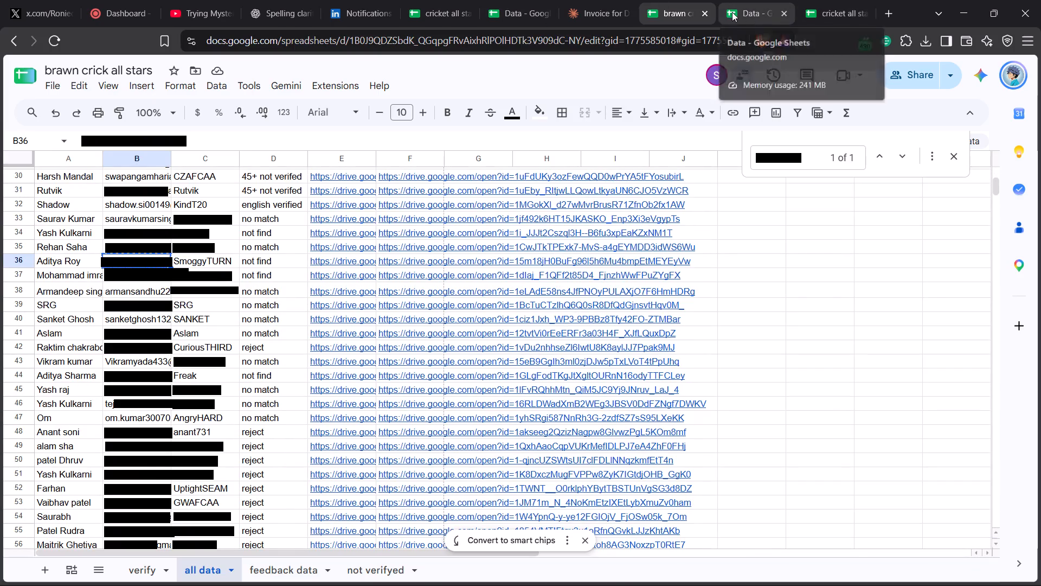
key(ctrl+f)
key(ctrl+v)
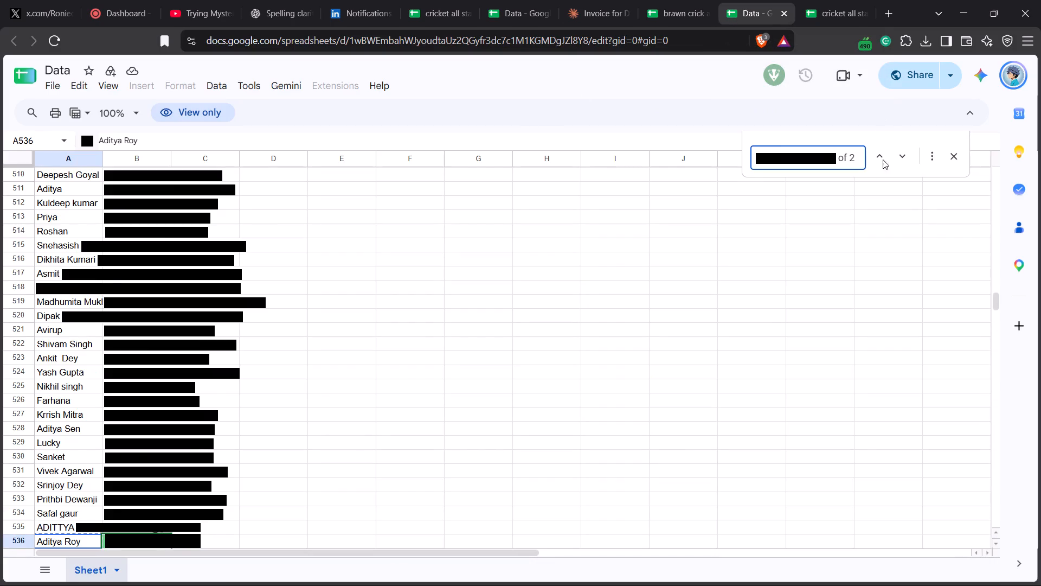
click(880, 155)
click(880, 155)
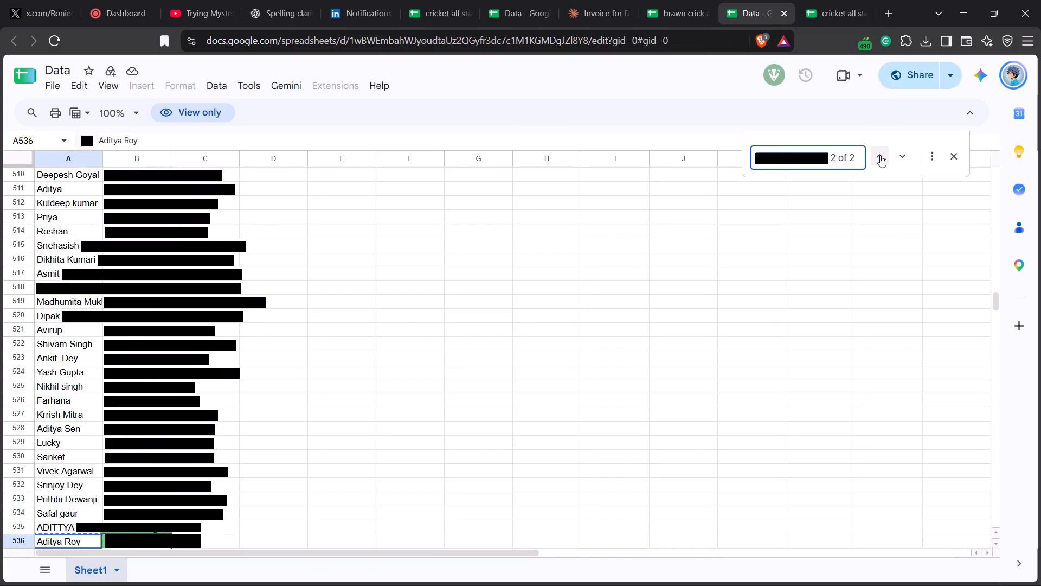
click(880, 155)
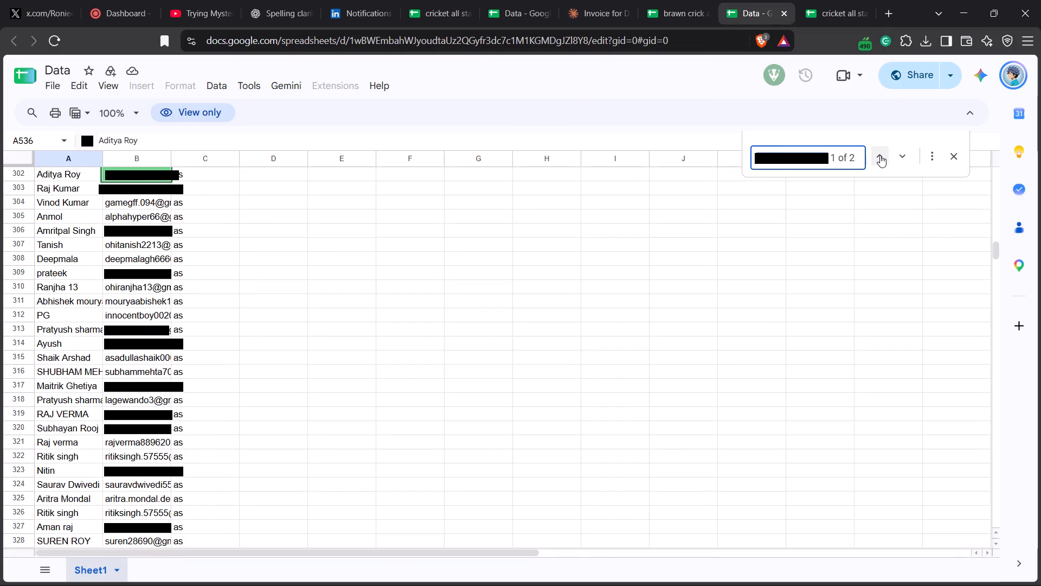
click(880, 155)
Check Sheet1 and Sheet3 of "cricket all stars data" for "Aditya" and close the search.
click(839, 0)
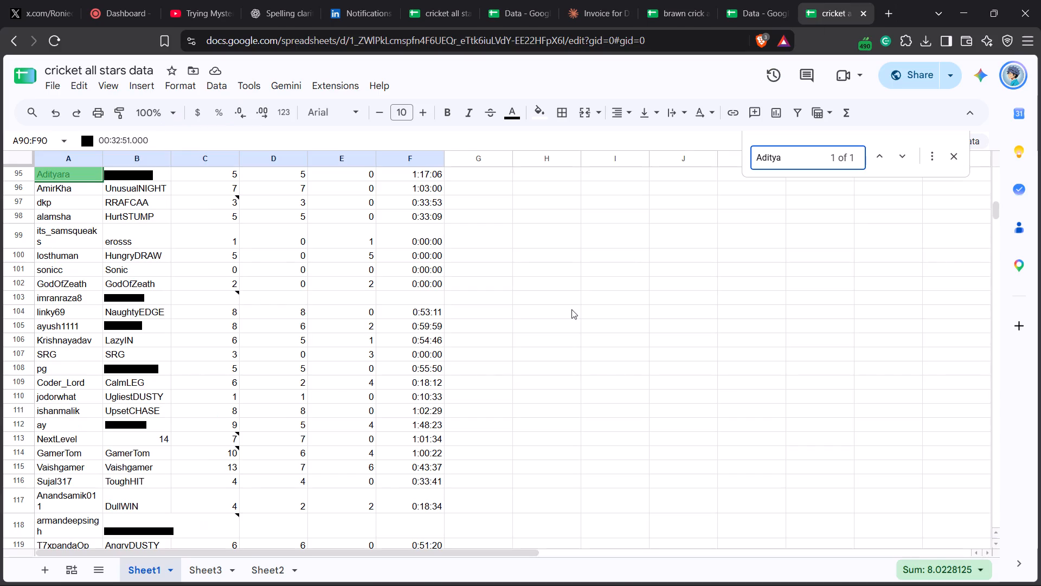
click(208, 569)
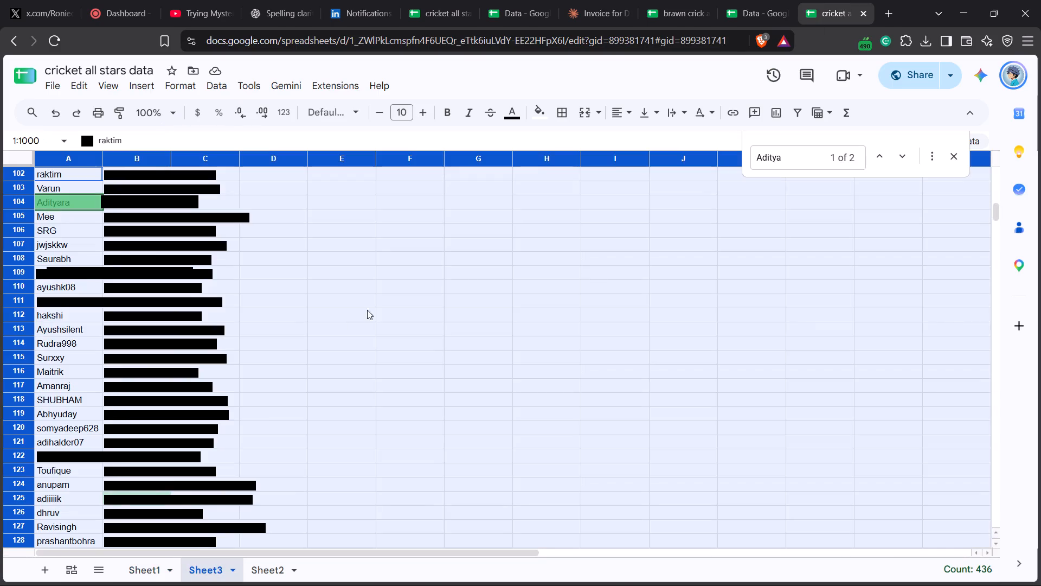
click(438, 298)
click(956, 152)
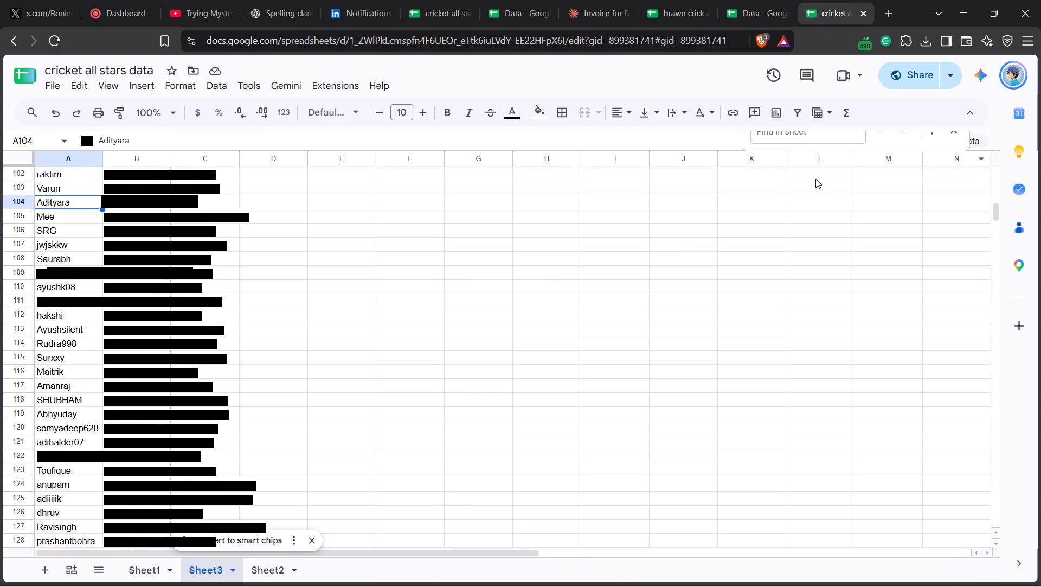
Search Sheet3 for the email from B36, shortening the search term to its first few characters.
key(ctrl+f)
key(ctrl+v)
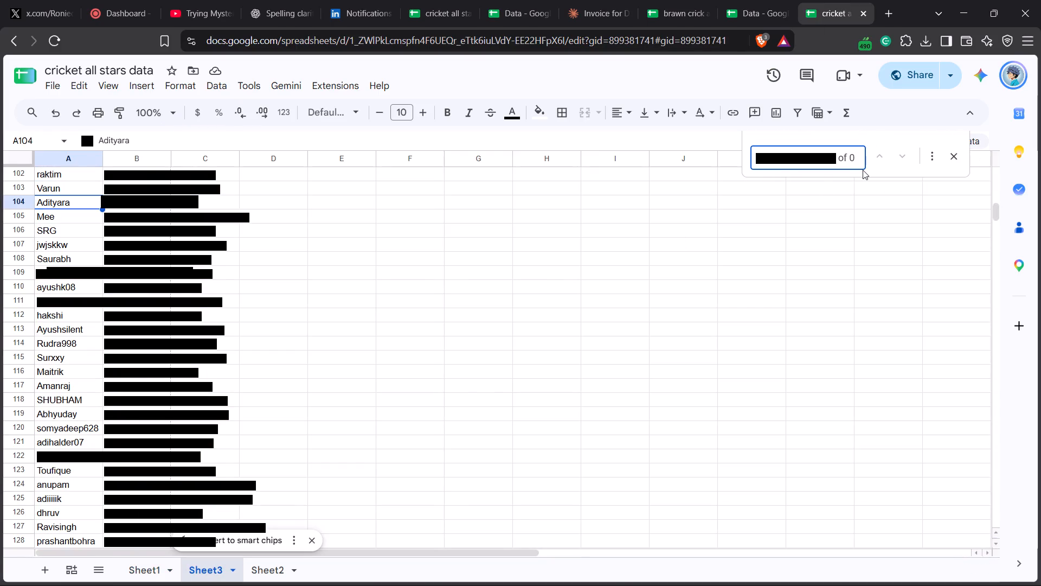
key(BackSpace)
key(BackSpace)
key(BackSpace)
key(BackSpace)
key(BackSpace)
key(BackSpace)
key(BackSpace)
key(BackSpace)
key(BackSpace)
key(BackSpace)
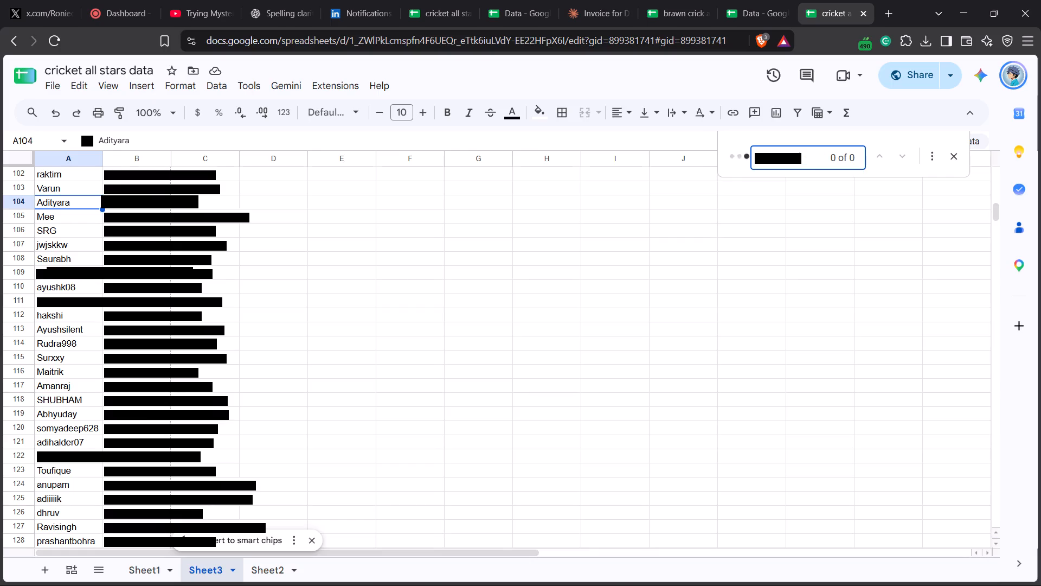
key(BackSpace)
key(BackSpace)
key(BackSpace)
key(BackSpace)
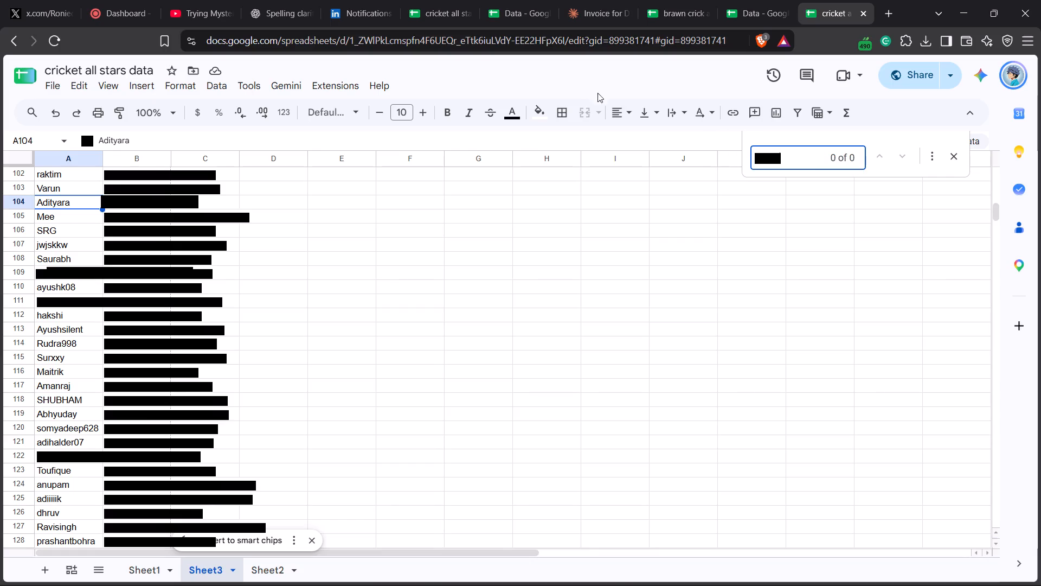
Copy the email in B5 of "all data", search Sheet3 of "cricket all stars data" for it, check row 104, and close the search.
click(734, 0)
click(666, 0)
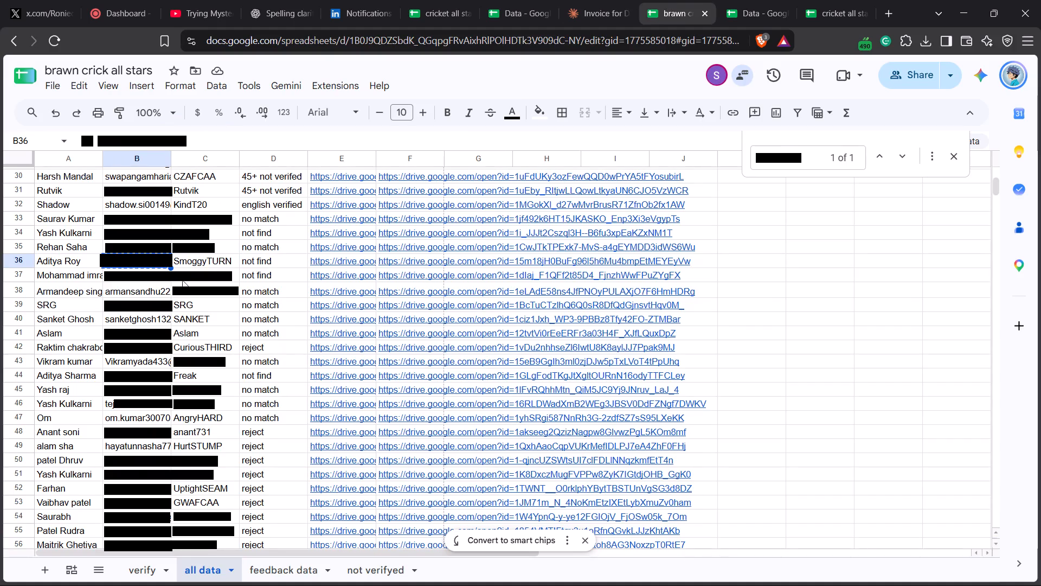
scroll(160, 303, up, 1)
scroll(160, 303, down, 2)
scroll(160, 303, up, 8)
click(128, 234)
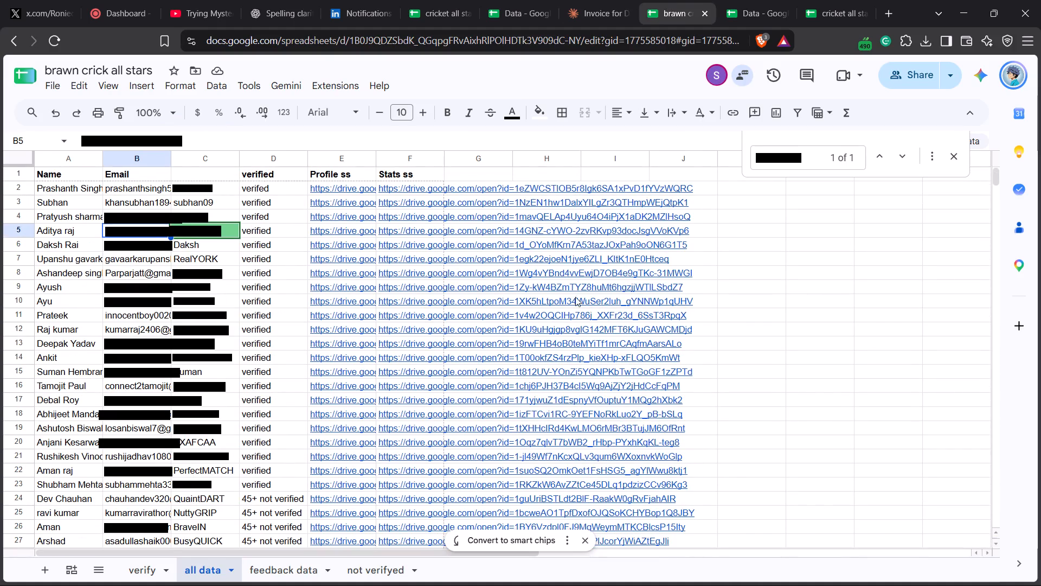
key(ctrl+c)
click(857, 0)
key(ctrl+f)
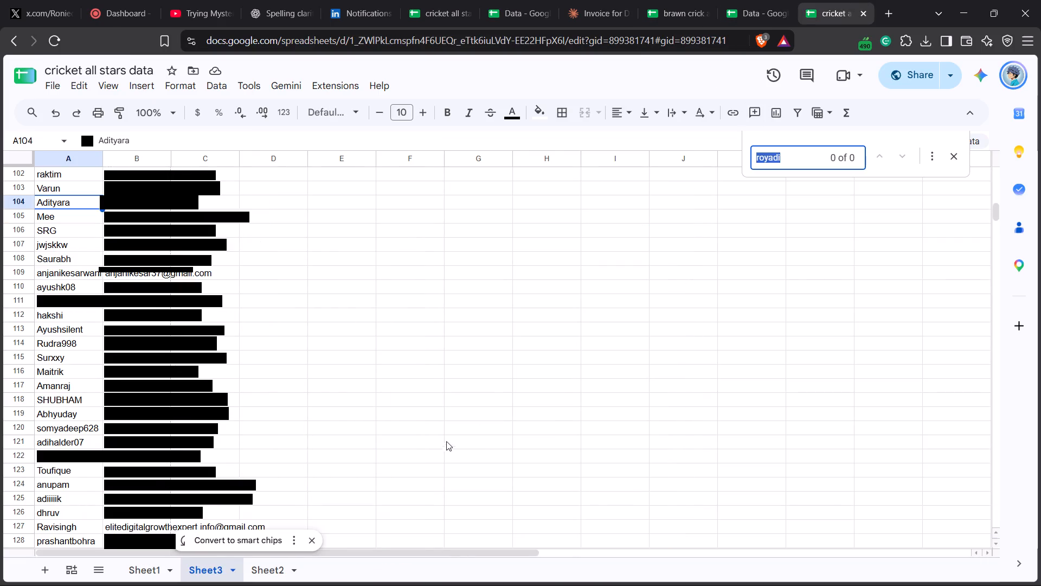
key(ctrl+v)
click(63, 207)
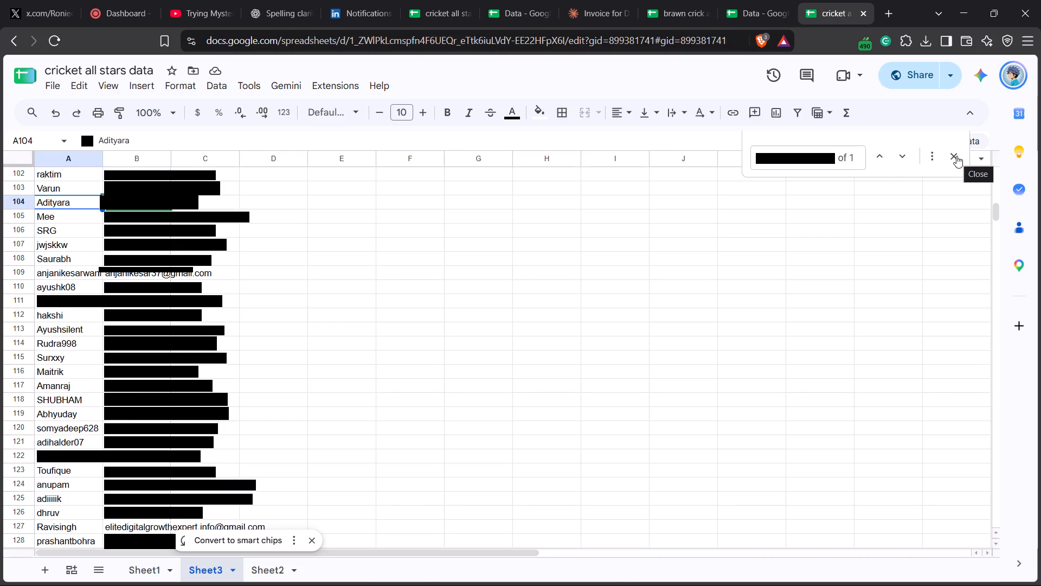
click(956, 154)
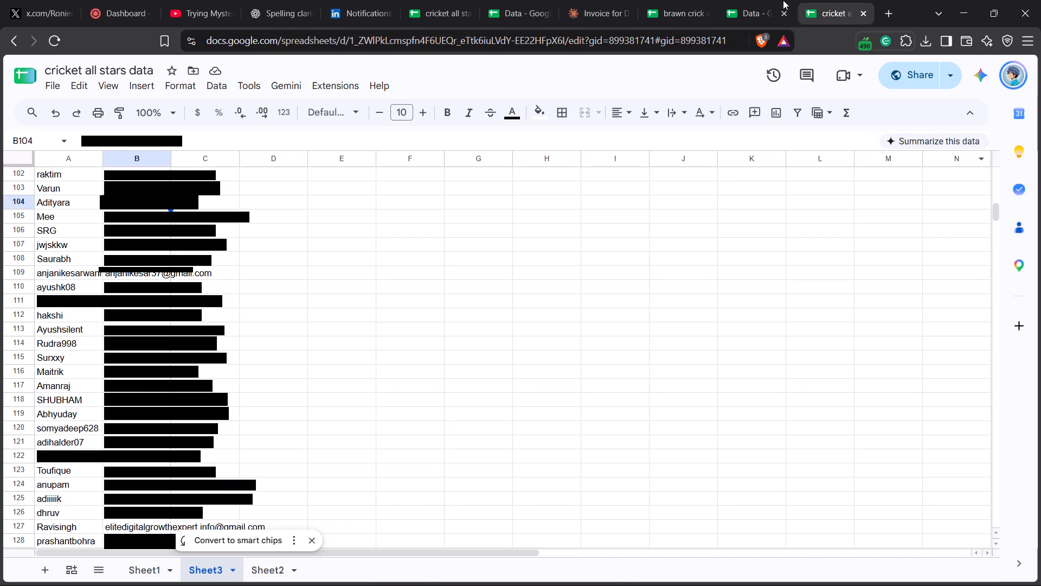
Copy the email in B44 of "all data", search Sheet3 of "cricket all stars data" for it, and select the matching username in A101.
click(757, 0)
click(667, 0)
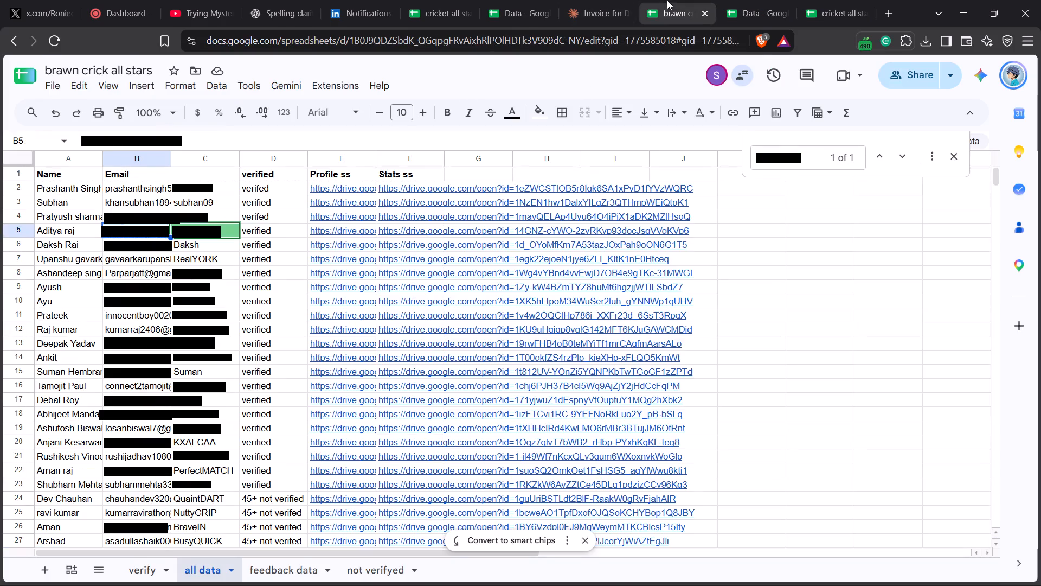
scroll(238, 378, down, 5)
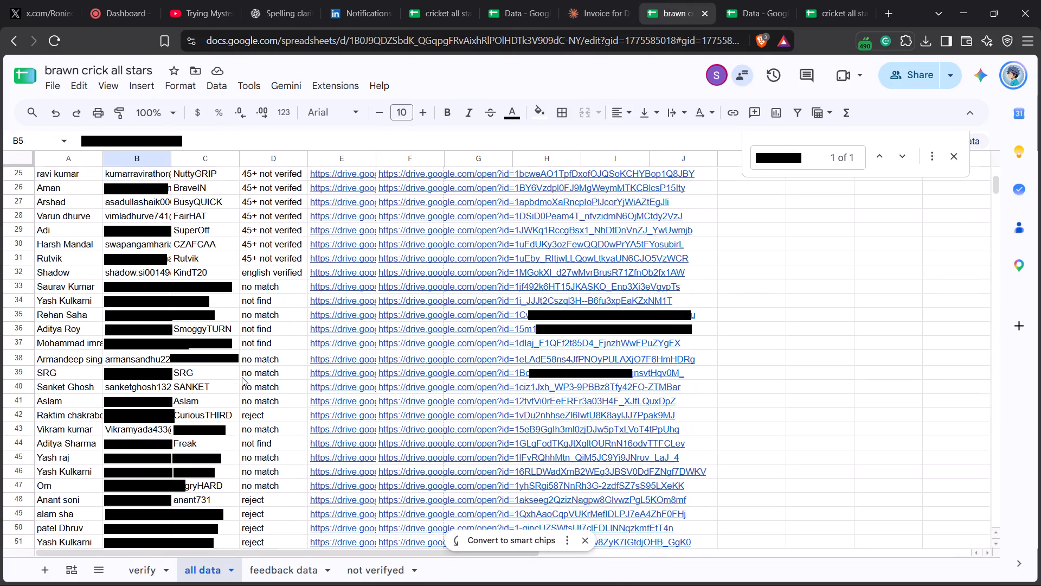
scroll(161, 376, down, 2)
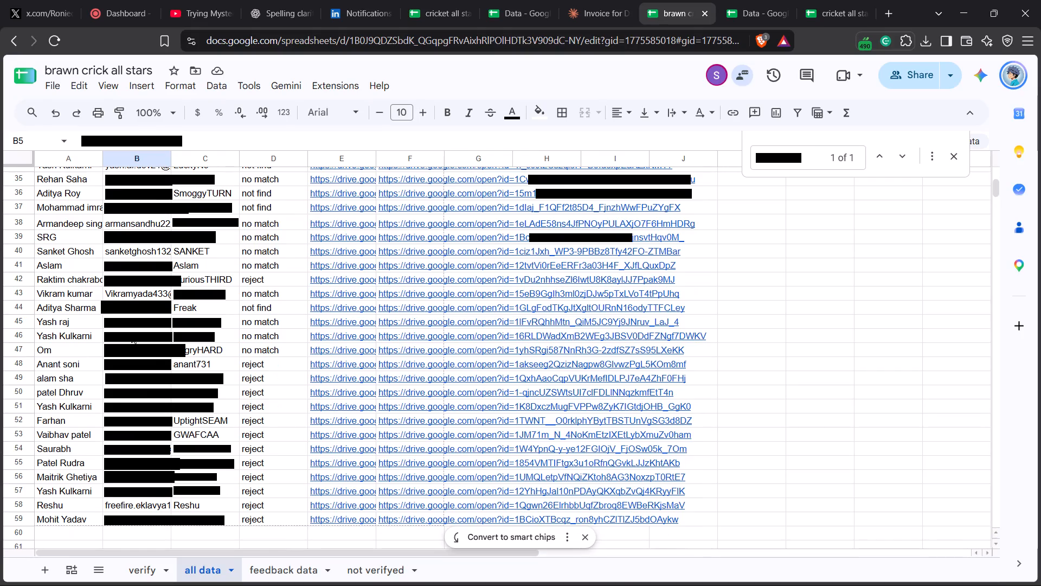
click(142, 313)
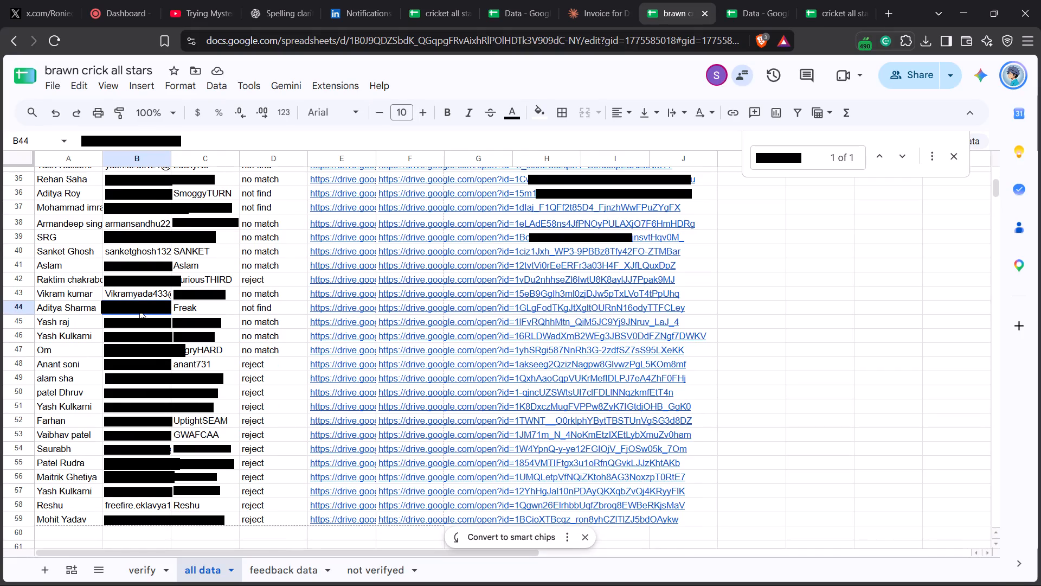
key(ctrl+c)
click(866, 0)
key(ctrl+f)
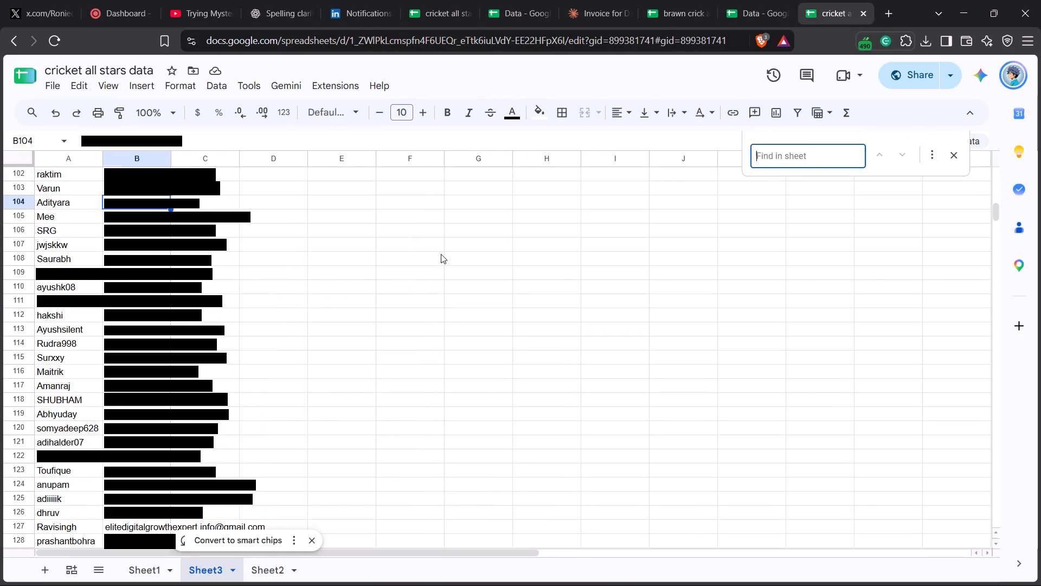
key(ctrl+v)
click(49, 173)
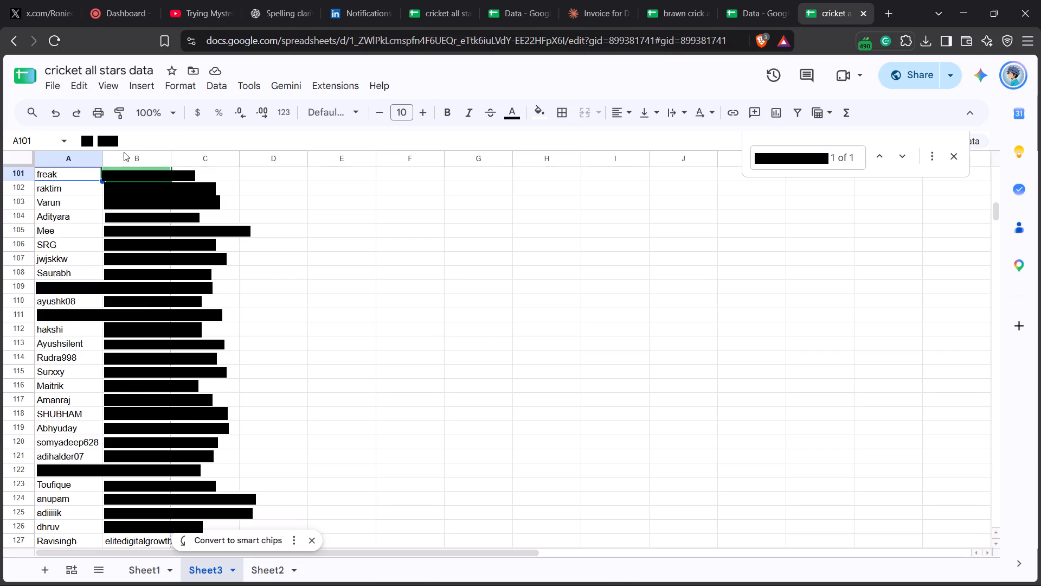
Search Sheet1 of the "Data" spreadsheet for the same email copied from B44.
click(685, 0)
click(751, 0)
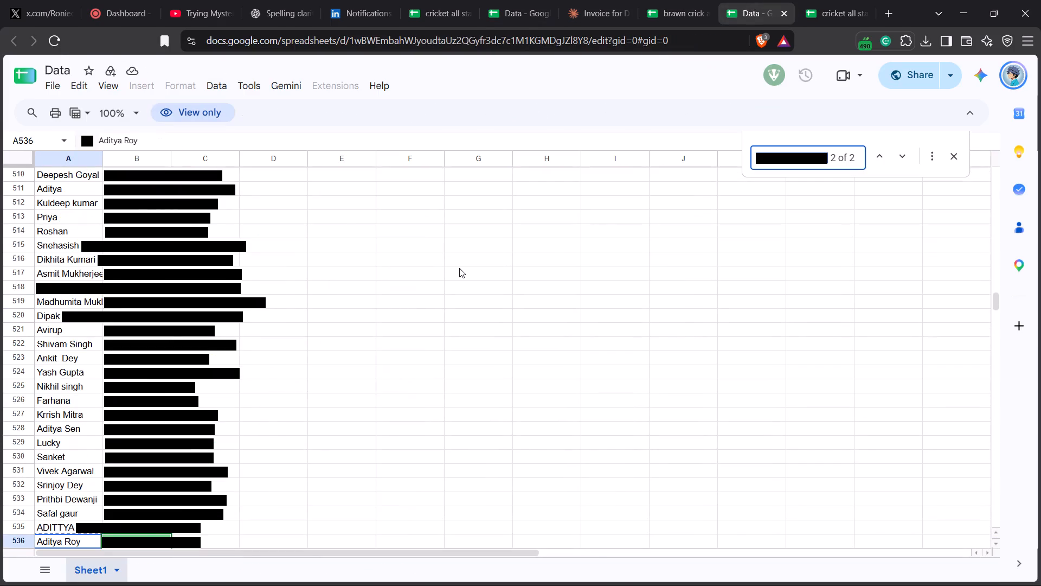
key(ctrl+f)
key(ctrl+v)
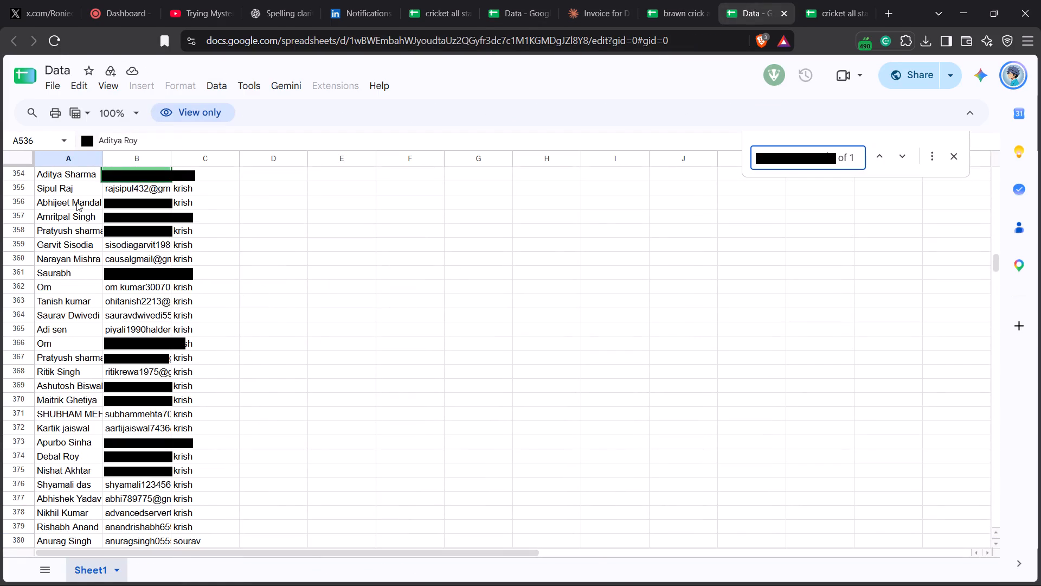
click(821, 8)
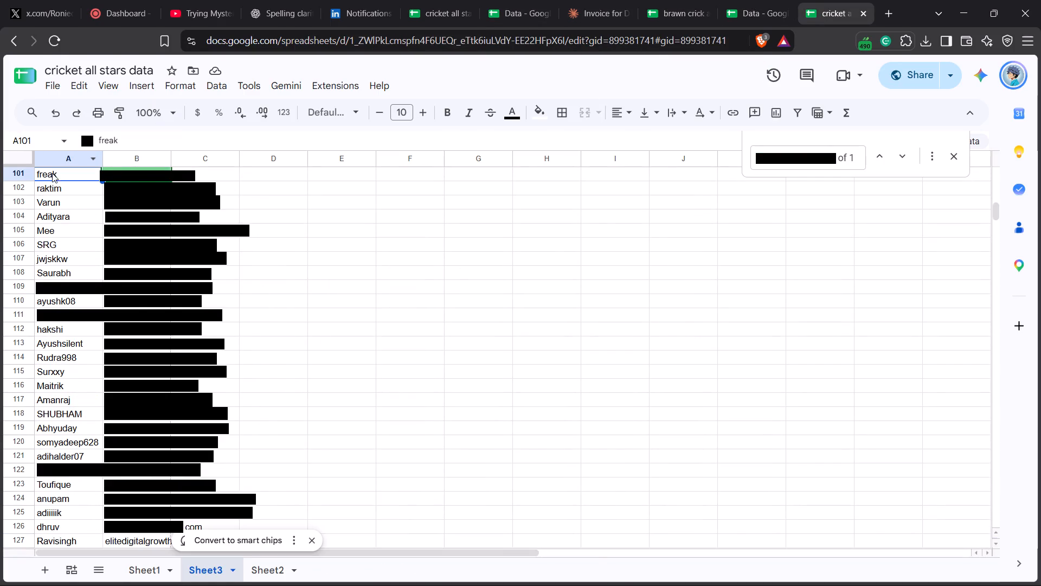
click(52, 173)
key(ctrl+c)
click(130, 561)
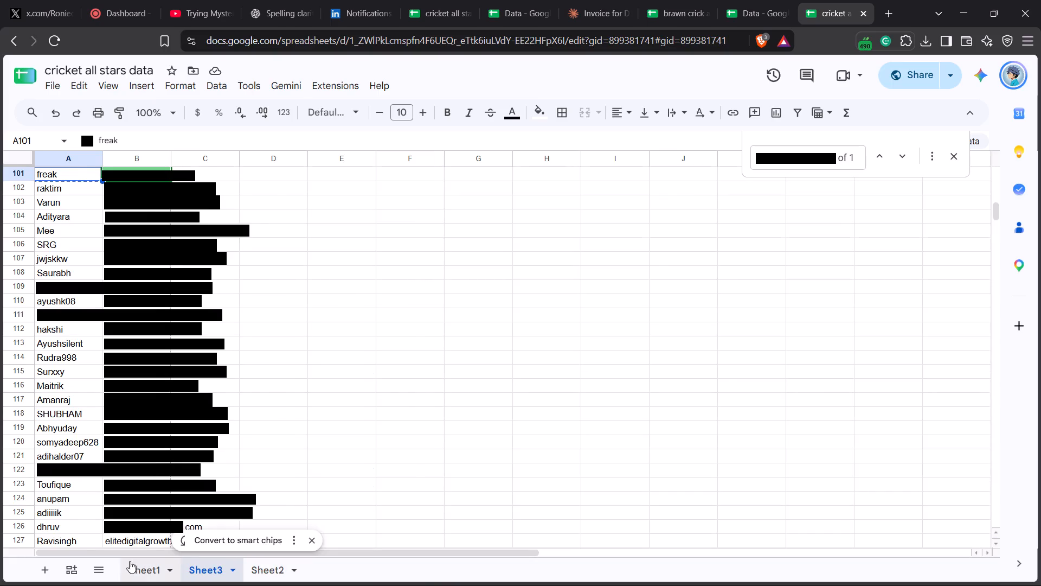
key(ctrl+f)
key(ctrl+v)
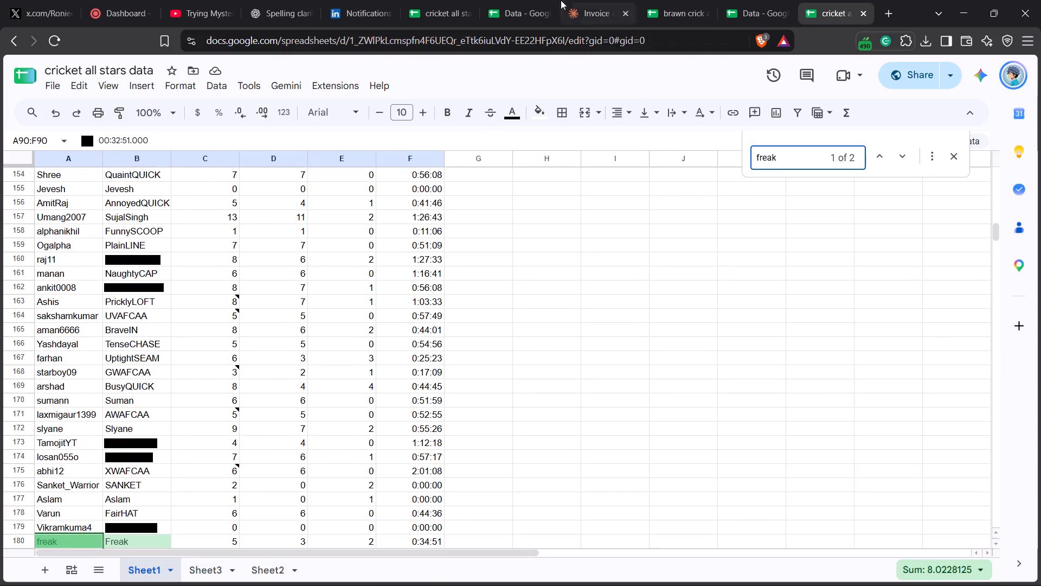
Return to "all data" in "brawn crick all stars" and select A44:D44 to review the "not find" entry.
click(493, 0)
click(677, 0)
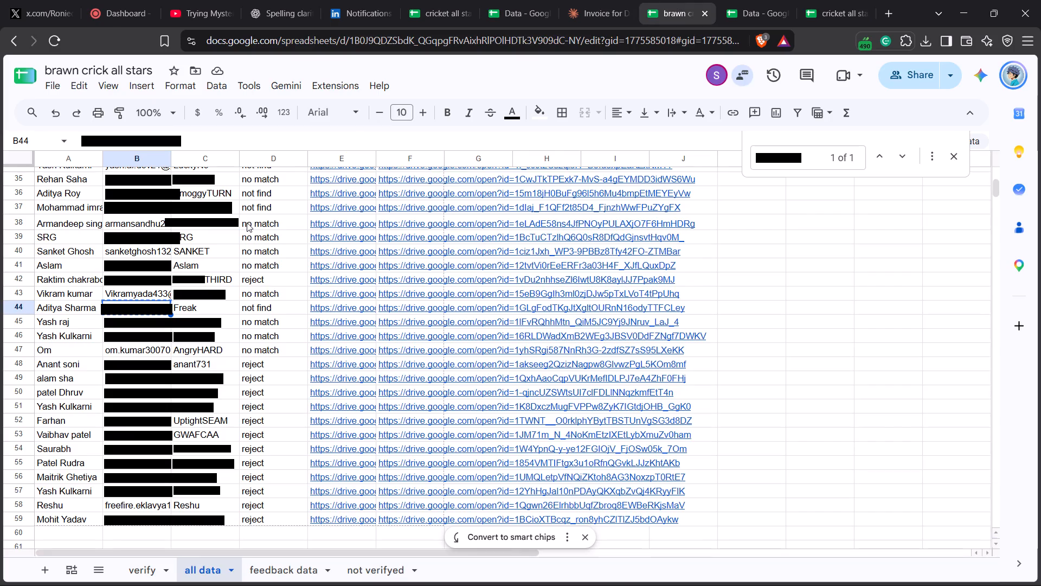
drag(37, 309, 300, 308)
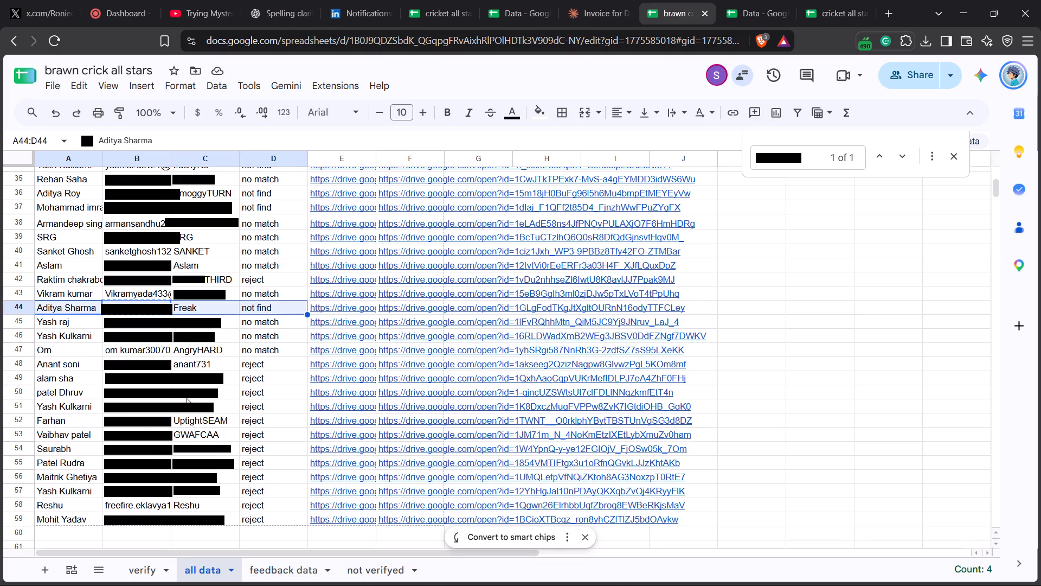
Copy the username in C37 of "all data" and examine row 37's profile screenshot.
click(190, 200)
click(189, 205)
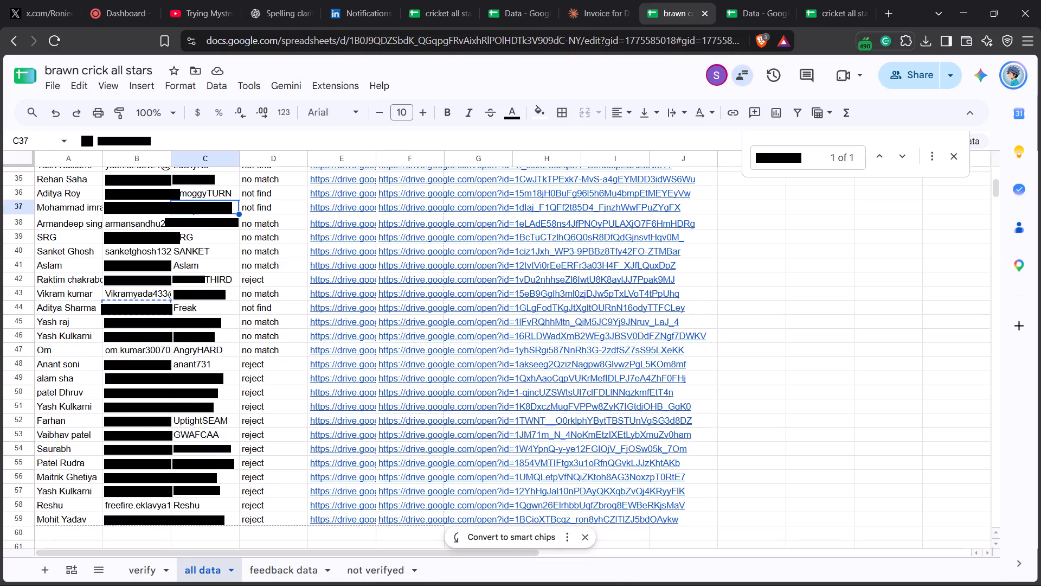
key(ctrl+c)
click(870, 0)
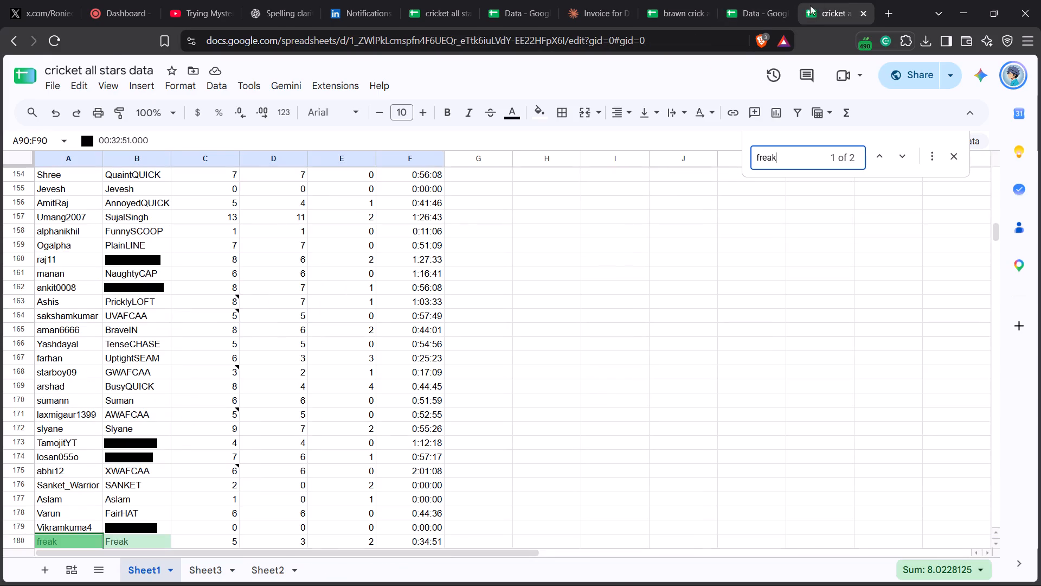
Search Sheet1 of "cricket all stars data" and Sheet1 of "cricket all stars" for the username copied from C37.
key(ctrl+f)
key(ctrl+v)
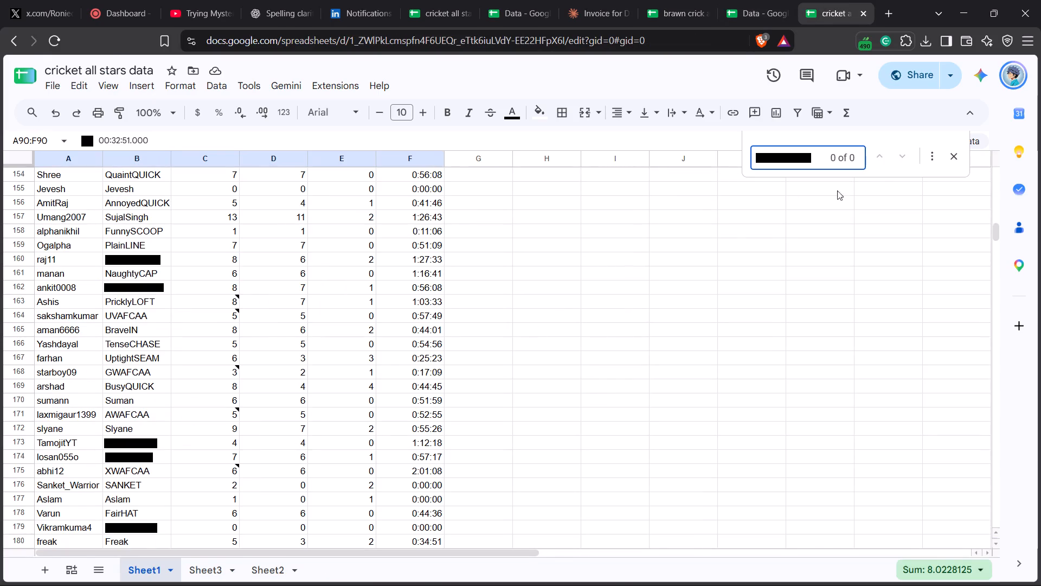
click(953, 157)
click(441, 0)
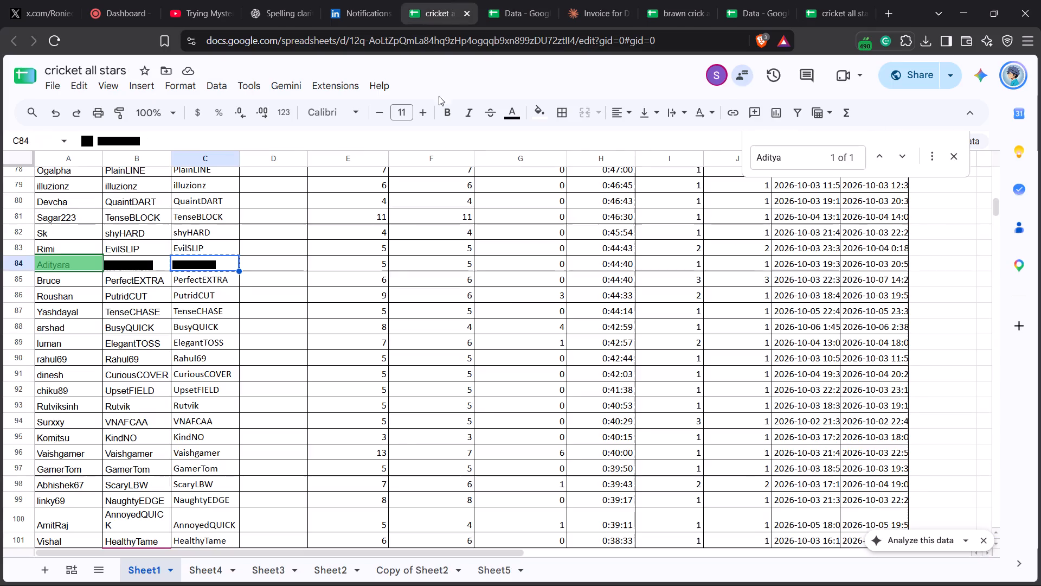
key(ctrl+f)
key(ctrl+v)
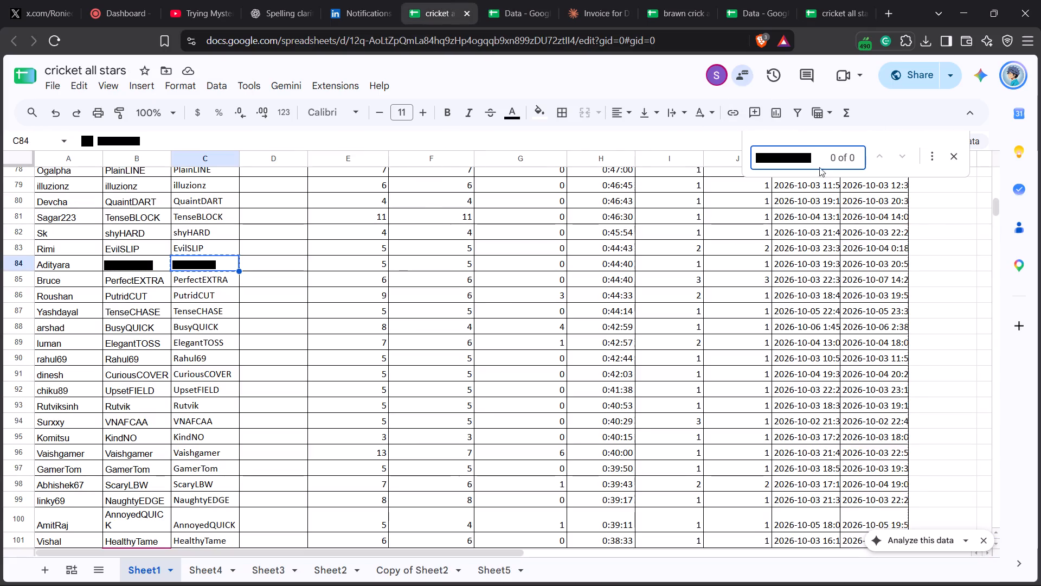
click(958, 158)
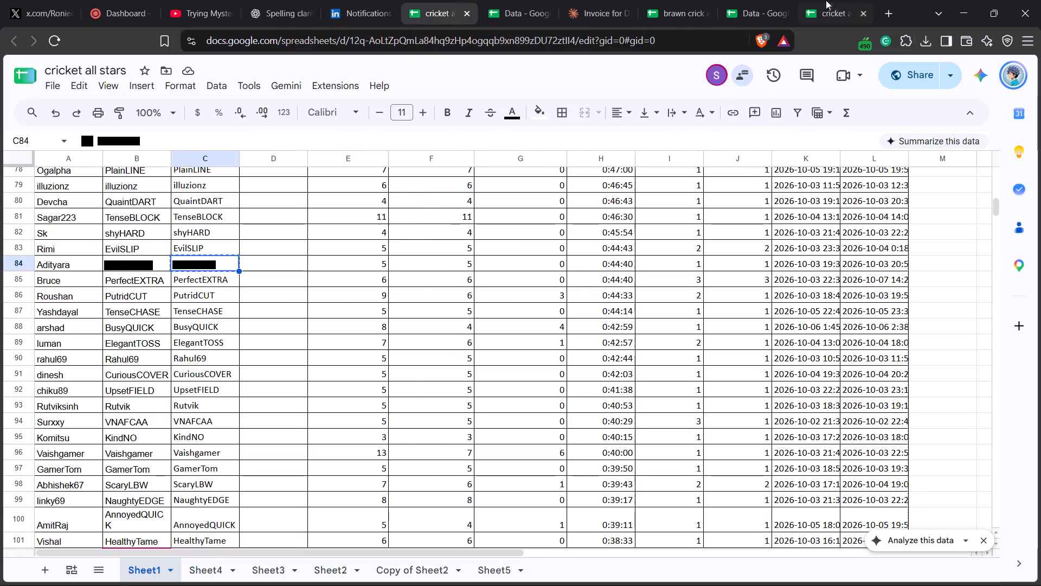
click(824, 0)
key(ctrl+f)
key(ctrl+v)
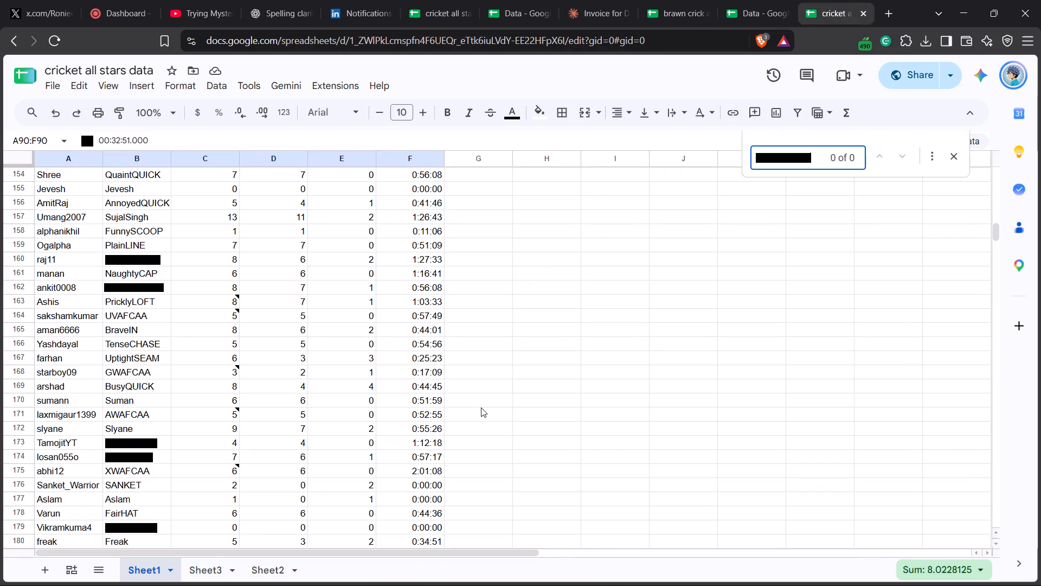
Copy the email in B37 of "all data" in "brawn crick all stars" and search Sheet1 of "Data" for it.
click(678, 0)
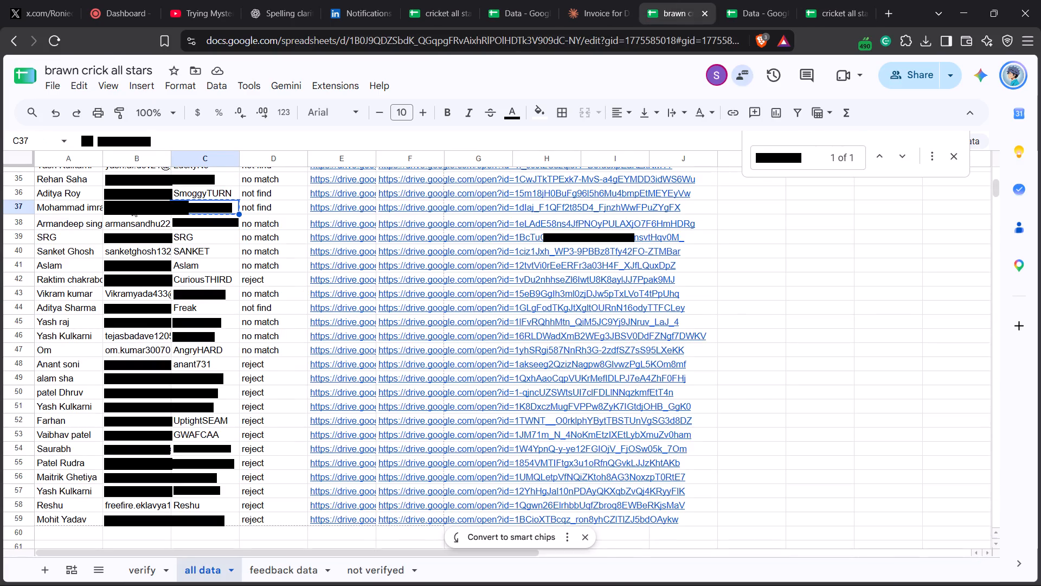
click(132, 207)
key(ctrl+c)
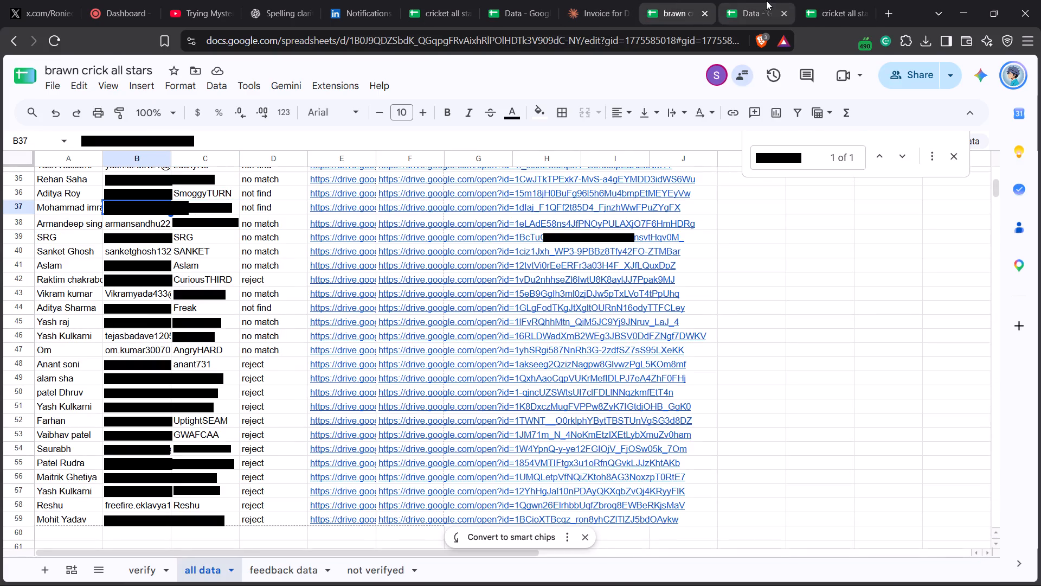
click(754, 7)
key(ctrl+f)
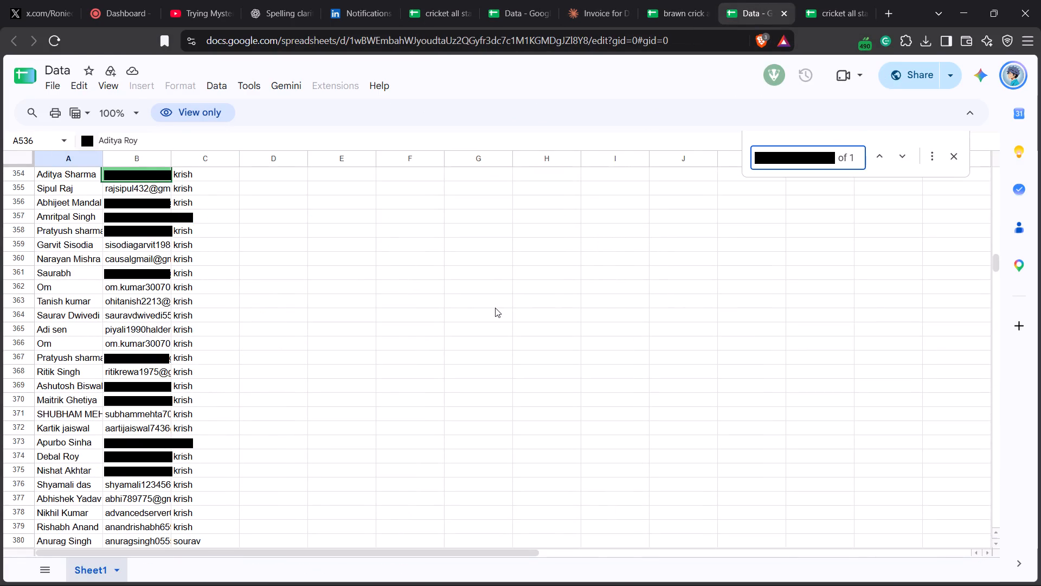
key(ctrl+v)
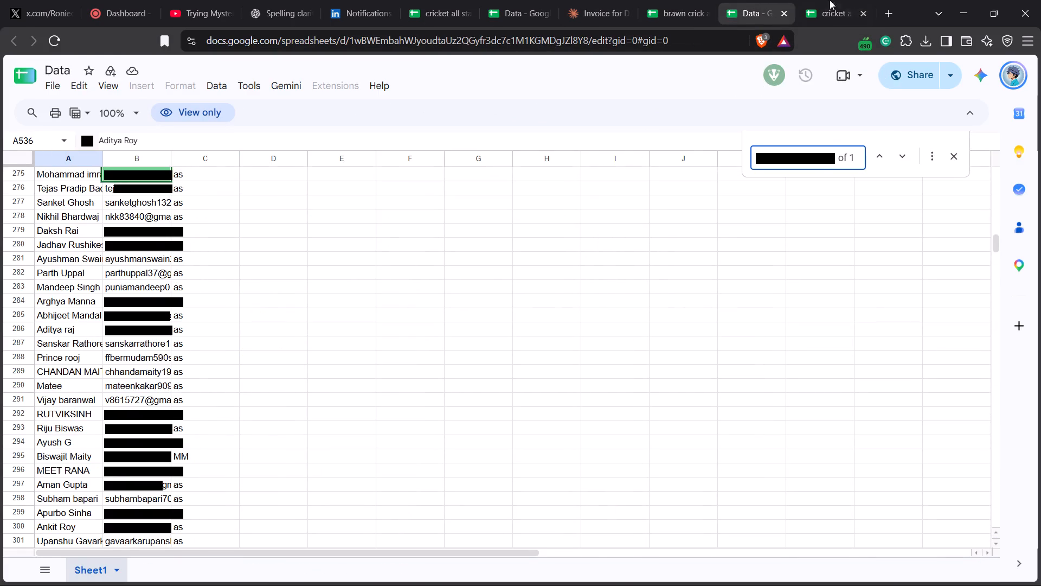
Search Sheet3 of "cricket all stars data" for the email from B37 and copy the matching username in A35.
click(814, 0)
key(ctrl+f)
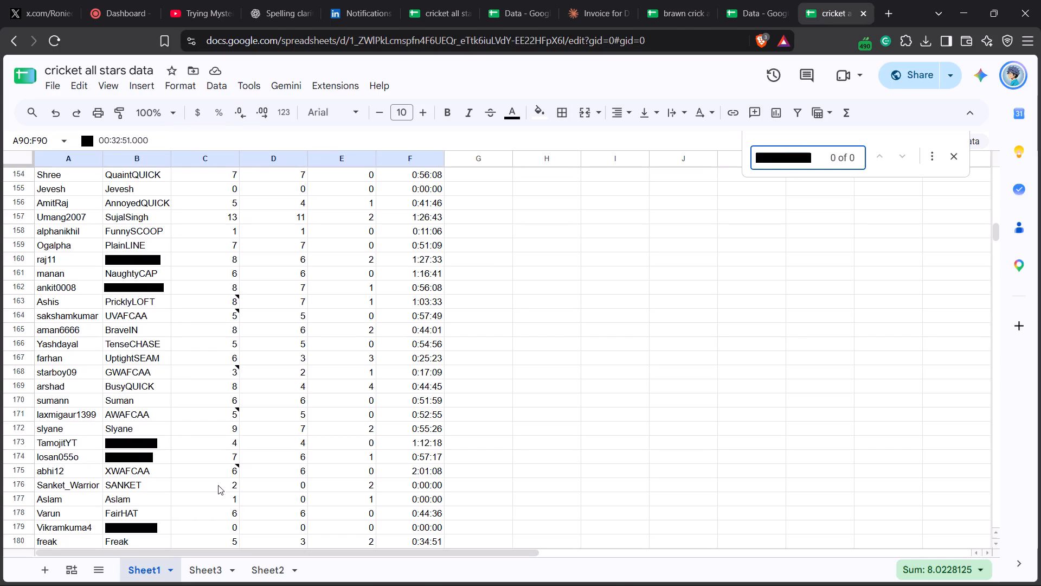
click(216, 556)
click(214, 571)
key(ctrl+f)
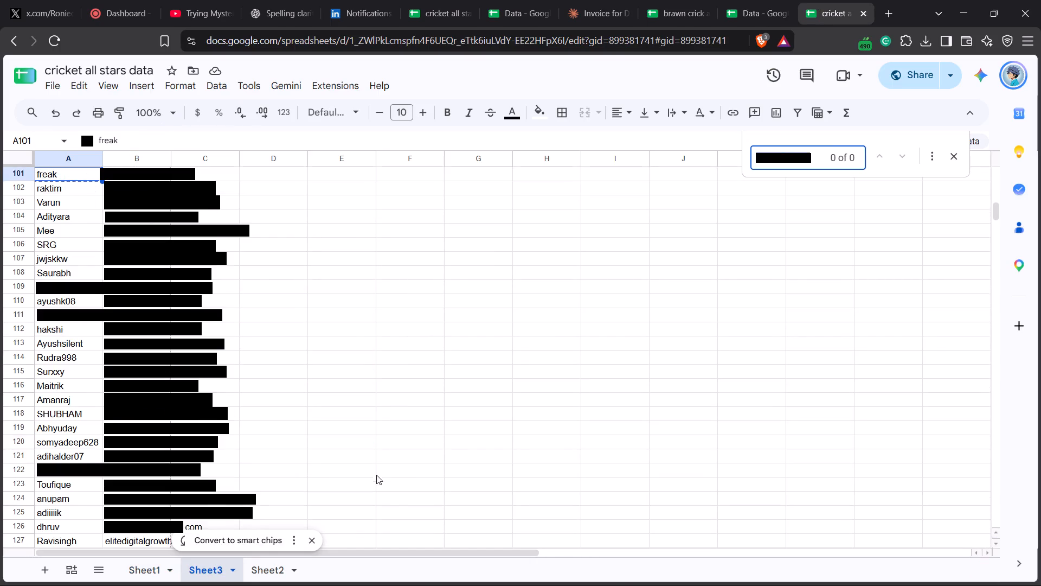
key(ctrl+v)
click(72, 179)
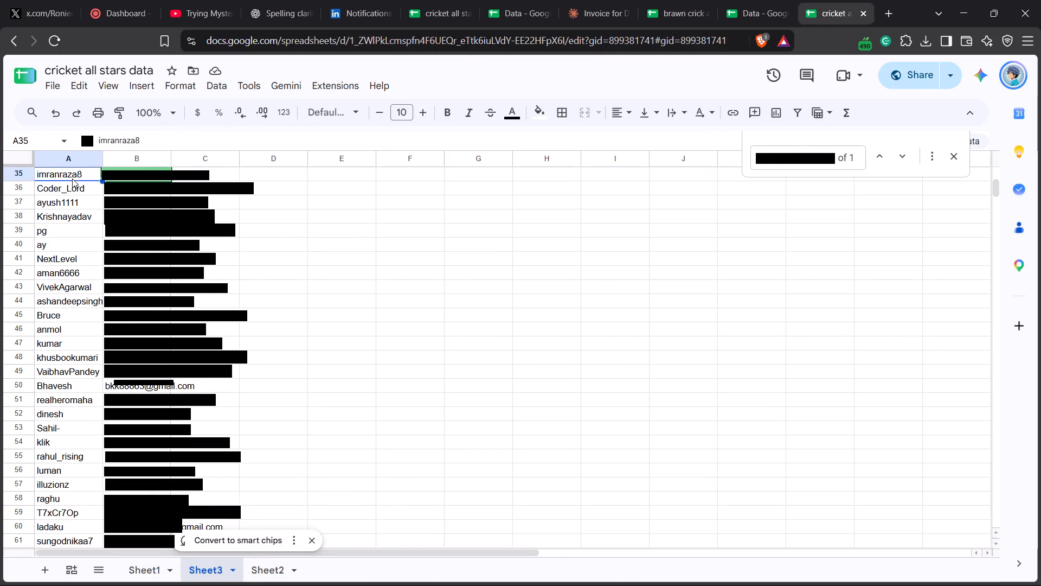
key(ctrl+c)
Return to "all data" in "brawn crick all stars" and open the profile screenshot linked in E37.
click(738, 0)
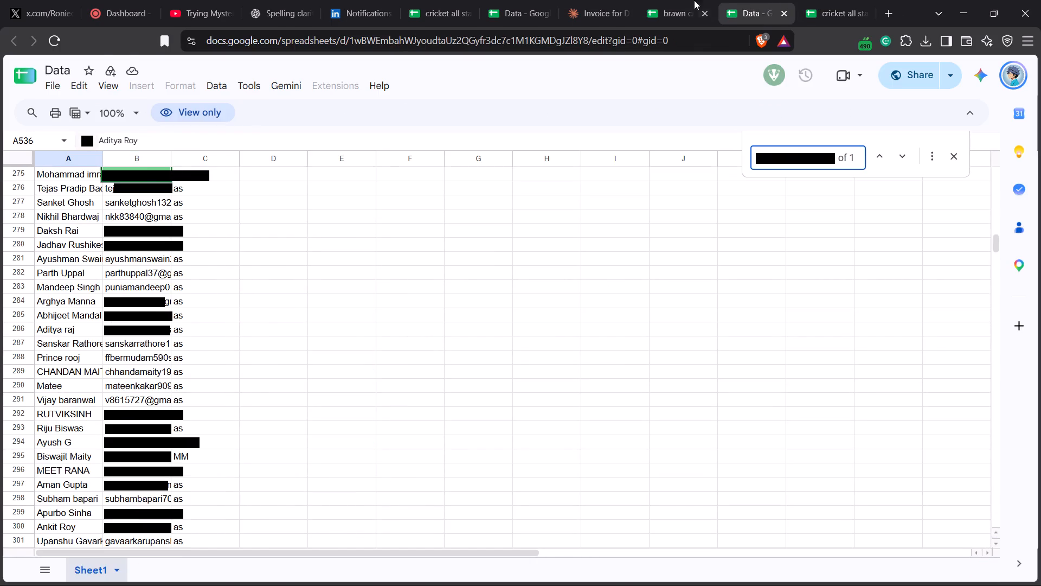
click(666, 0)
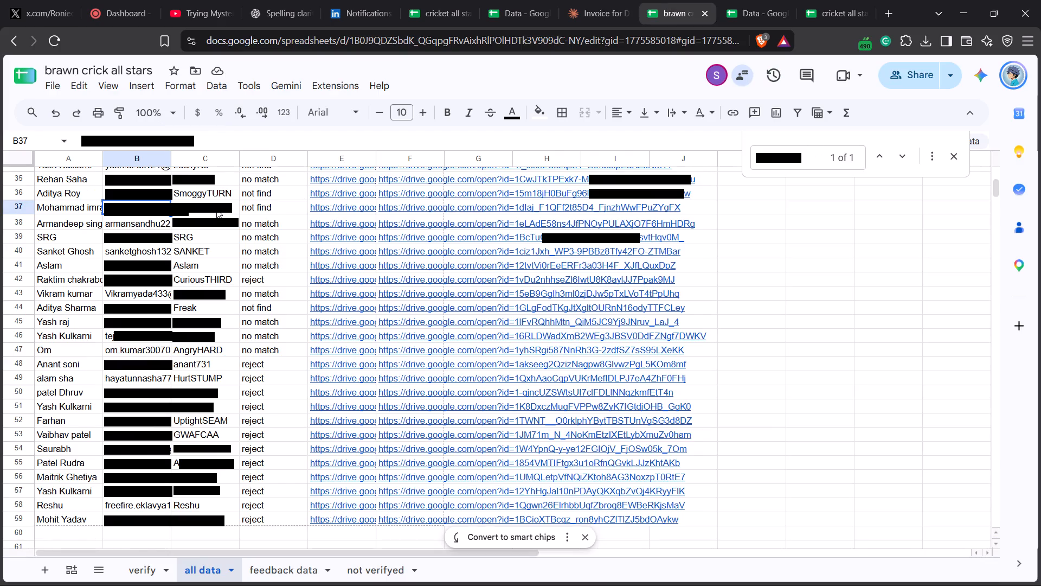
click(338, 207)
click(364, 229)
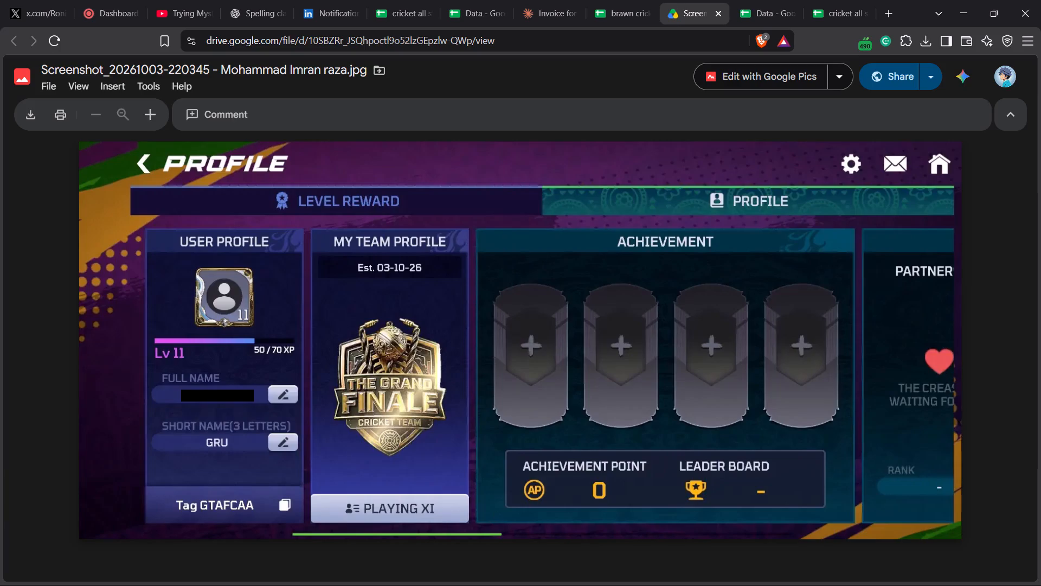
Search "all data" and Sheet1 of "cricket all stars" for the copied username of the row 37 entrant.
click(602, 0)
key(ctrl+f)
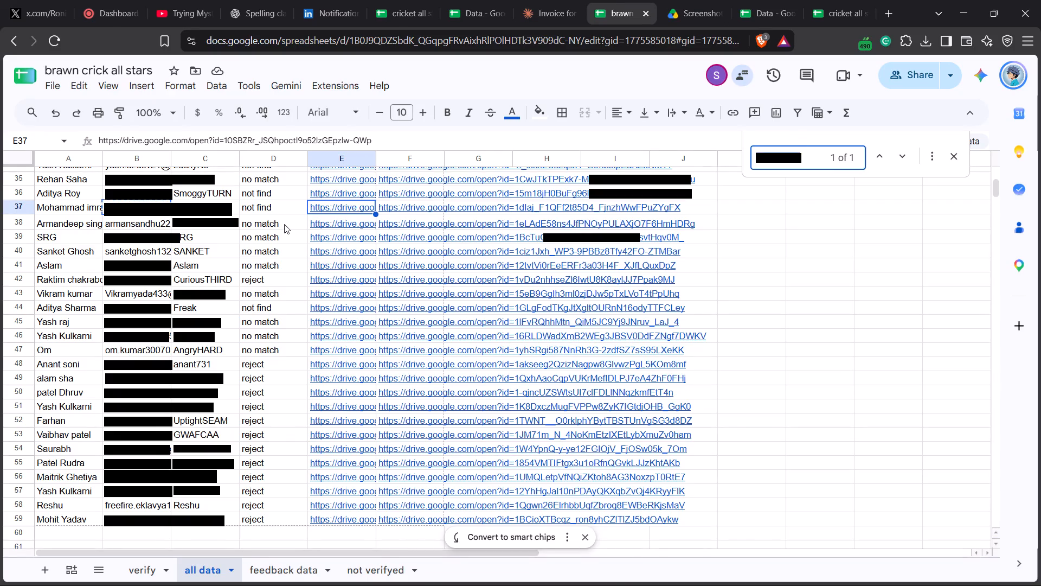
key(ctrl+v)
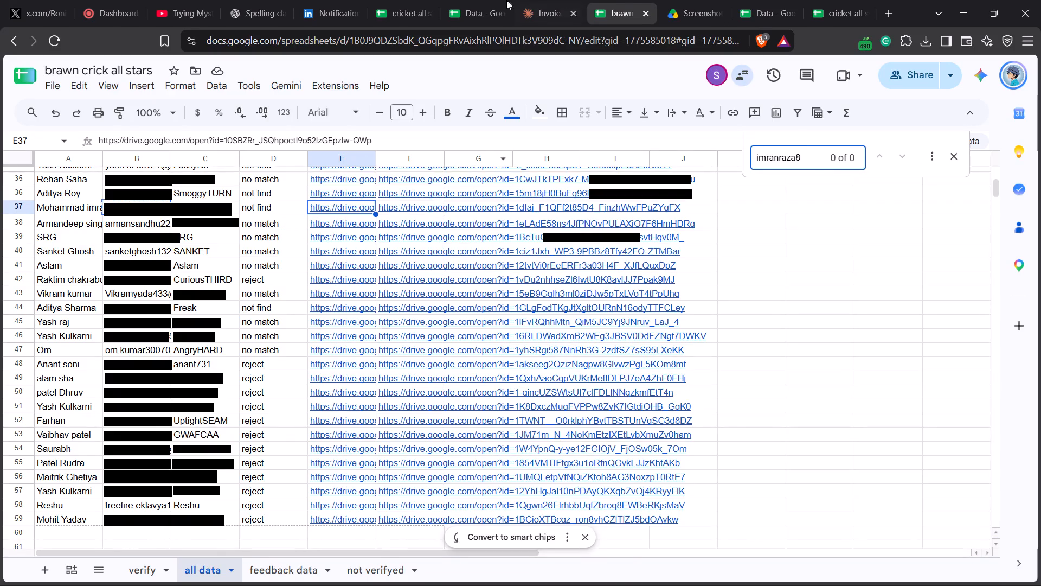
click(401, 0)
key(ctrl+f)
key(ctrl+v)
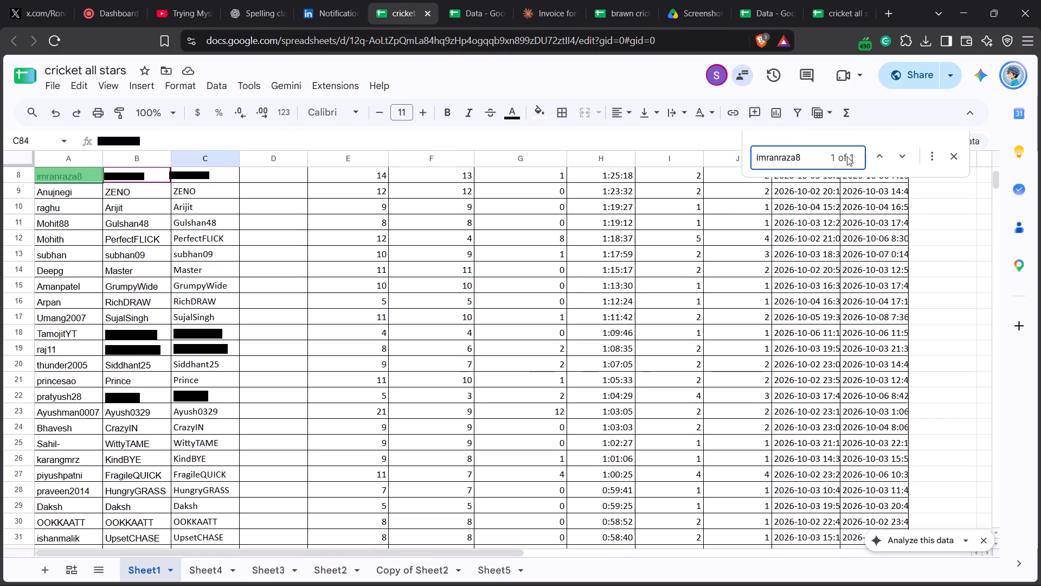
Check Sheet1 of "Data" and Sheet1 of "cricket all stars data" for the row 37 entrant.
click(762, 0)
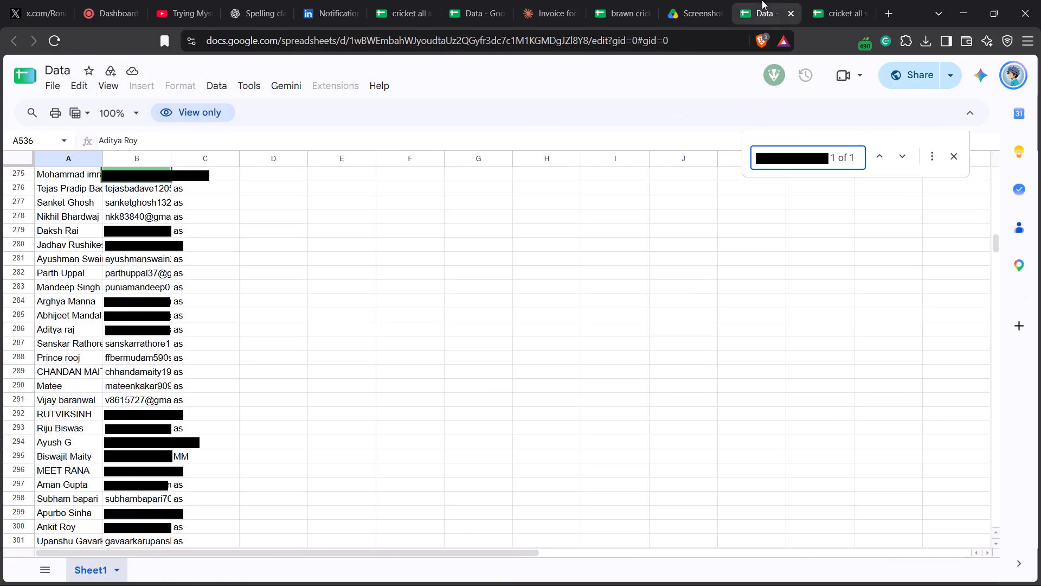
click(837, 0)
click(162, 575)
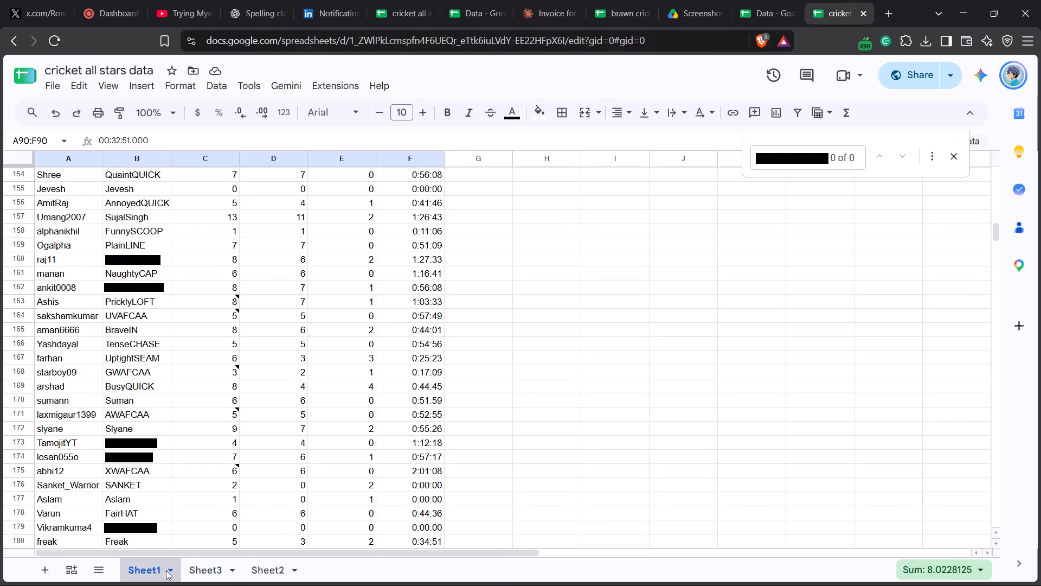
Search Sheet1 of "cricket all stars data" for the copied username and examine the surrounding rows.
key(ctrl+f)
key(ctrl+v)
key(ctrl+c)
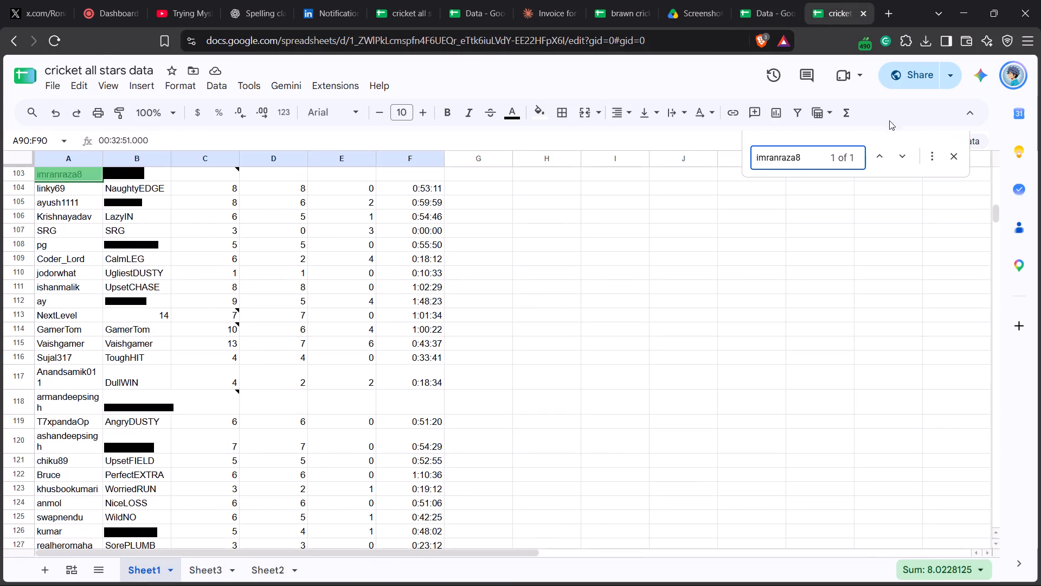
click(873, 160)
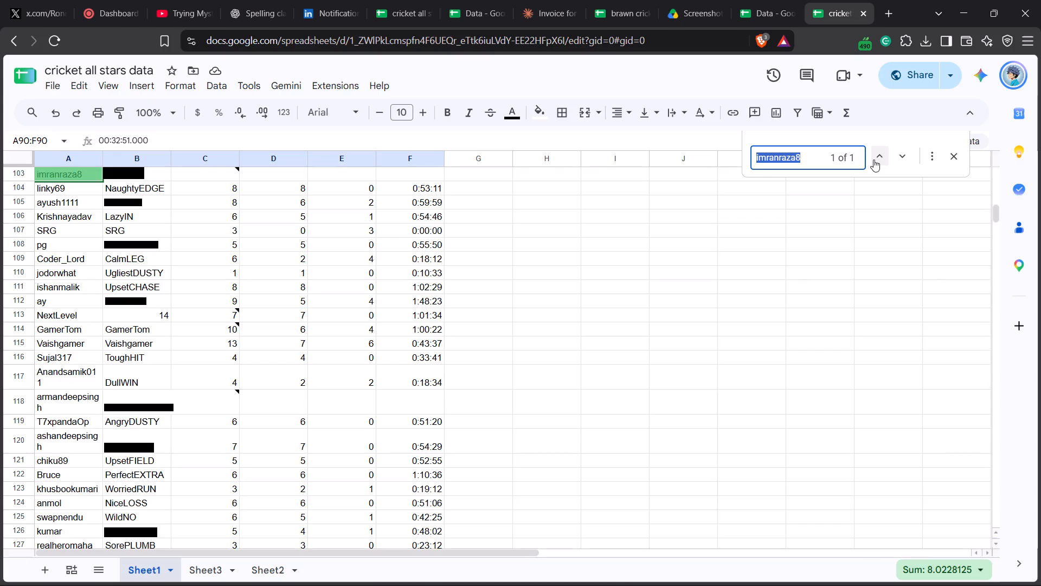
scroll(507, 267, up, 1)
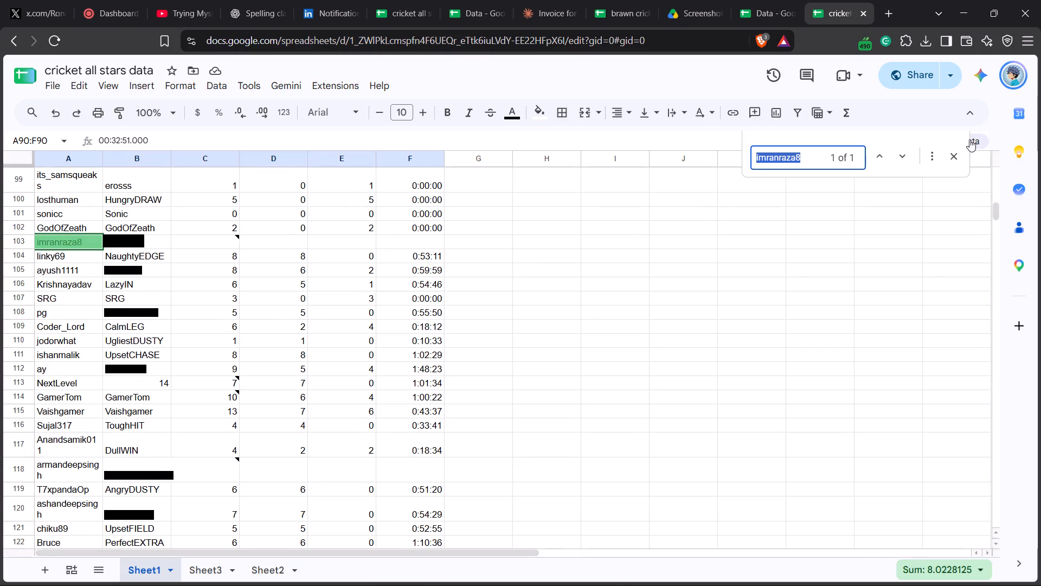
click(955, 151)
Close the search in "Data", return to "all data" in "brawn crick all stars" and select A37:E37 for review.
click(777, 0)
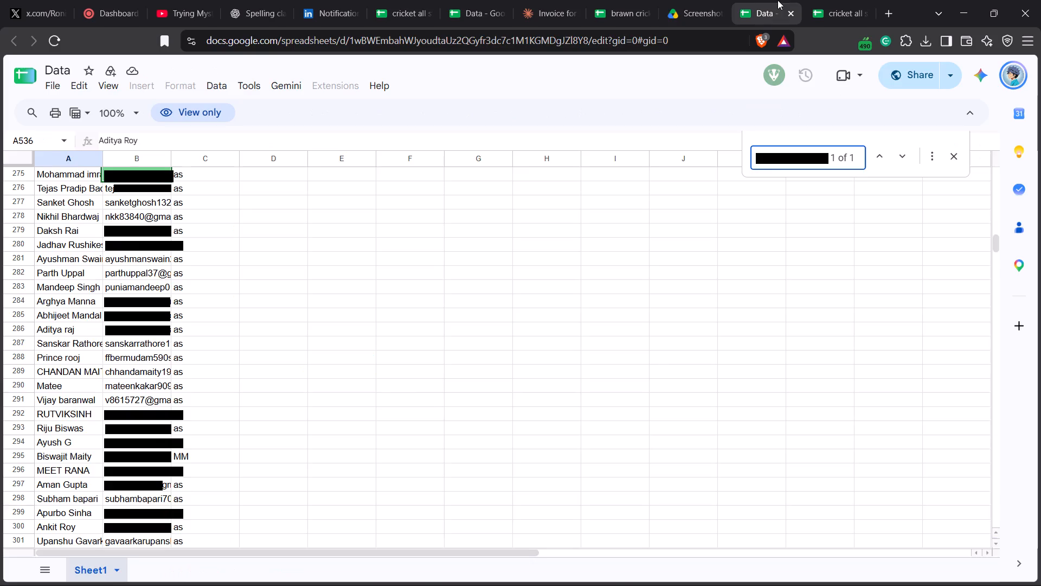
click(957, 154)
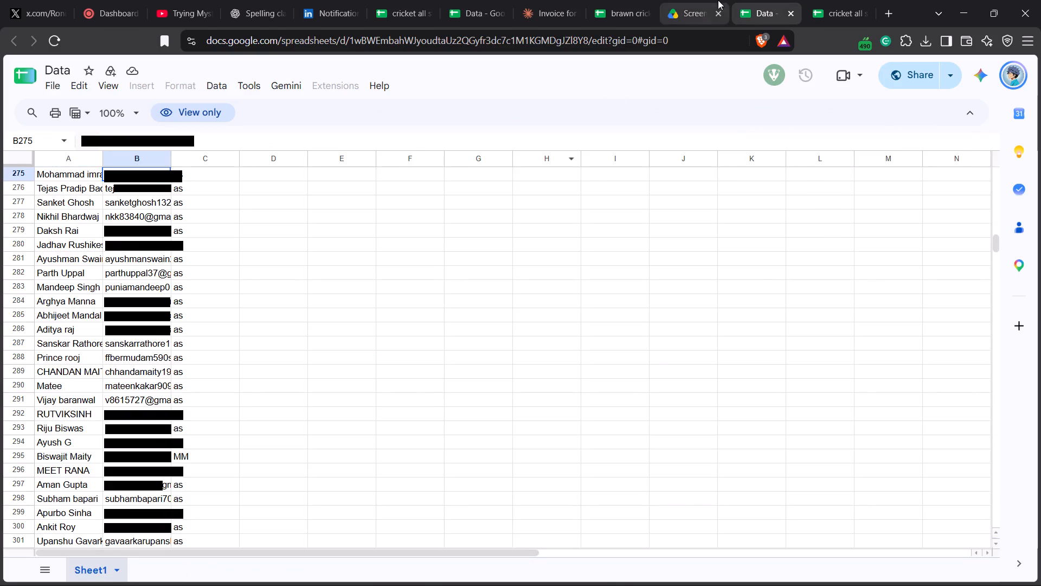
click(631, 0)
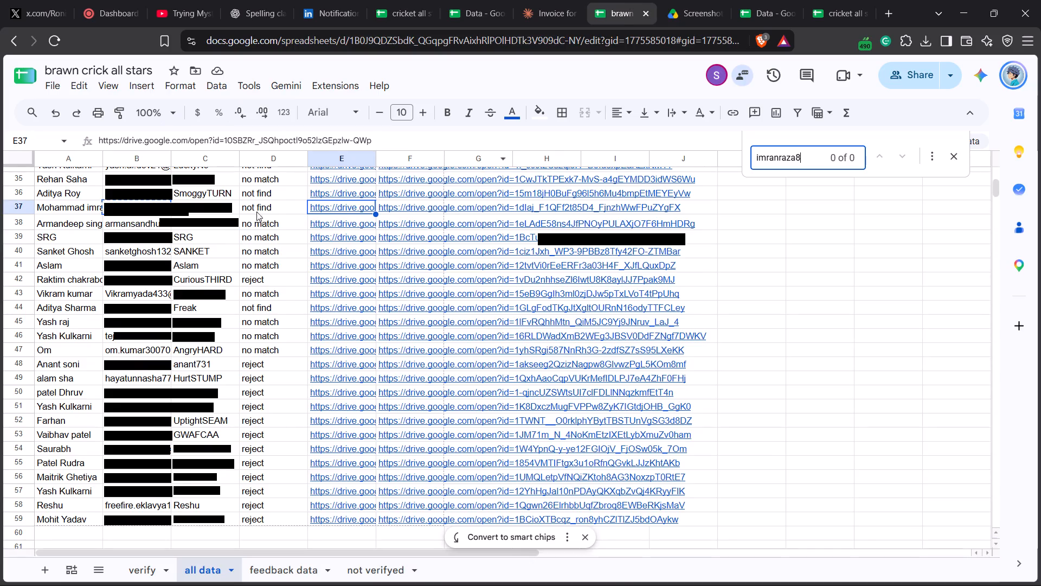
drag(53, 203, 352, 221)
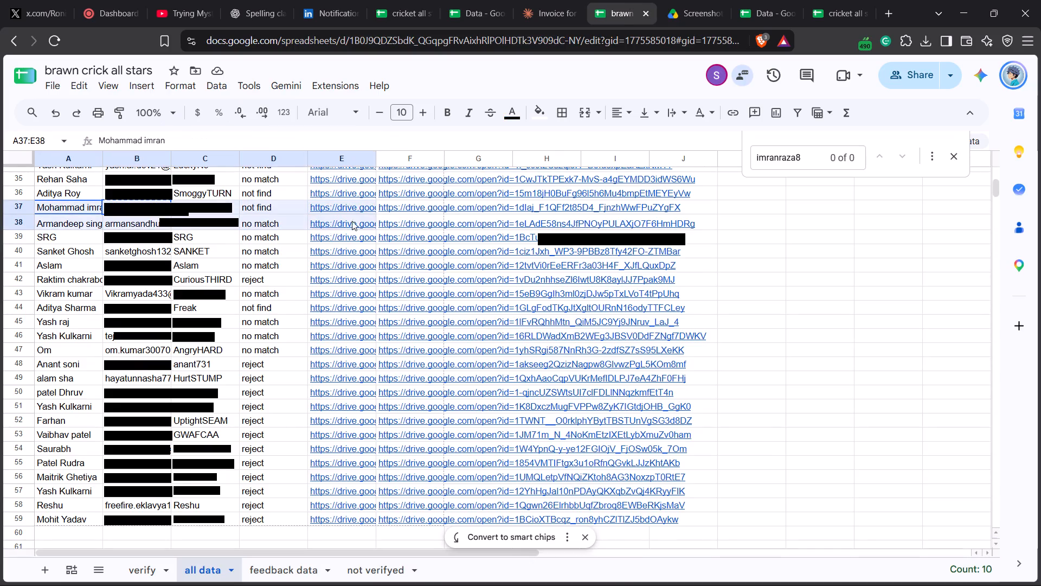
drag(352, 221, 356, 208)
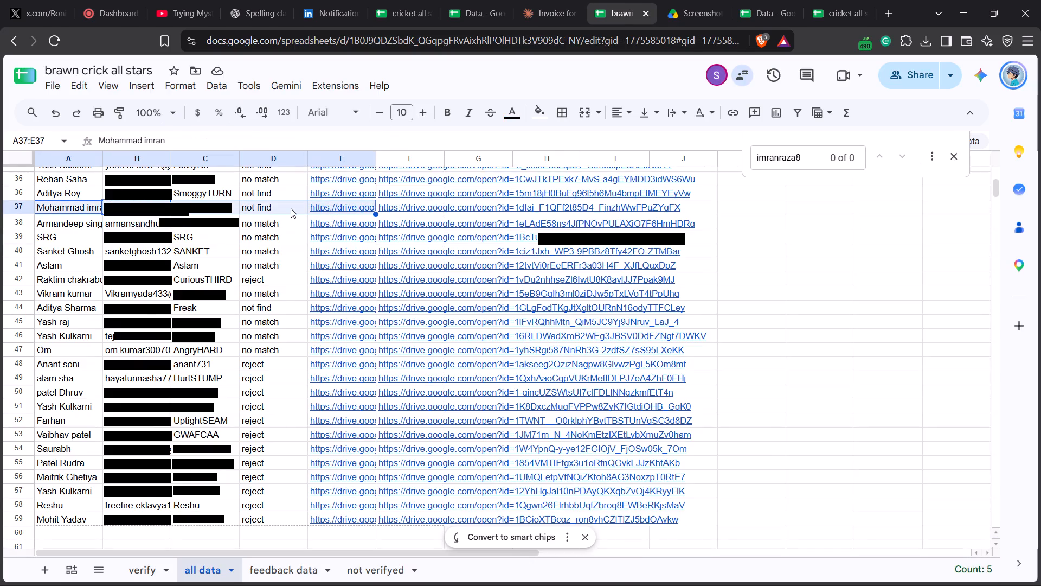
Open the Drive screenshot linked in E37 of "all data" and close the older Drive screenshot tab.
click(107, 203)
click(340, 207)
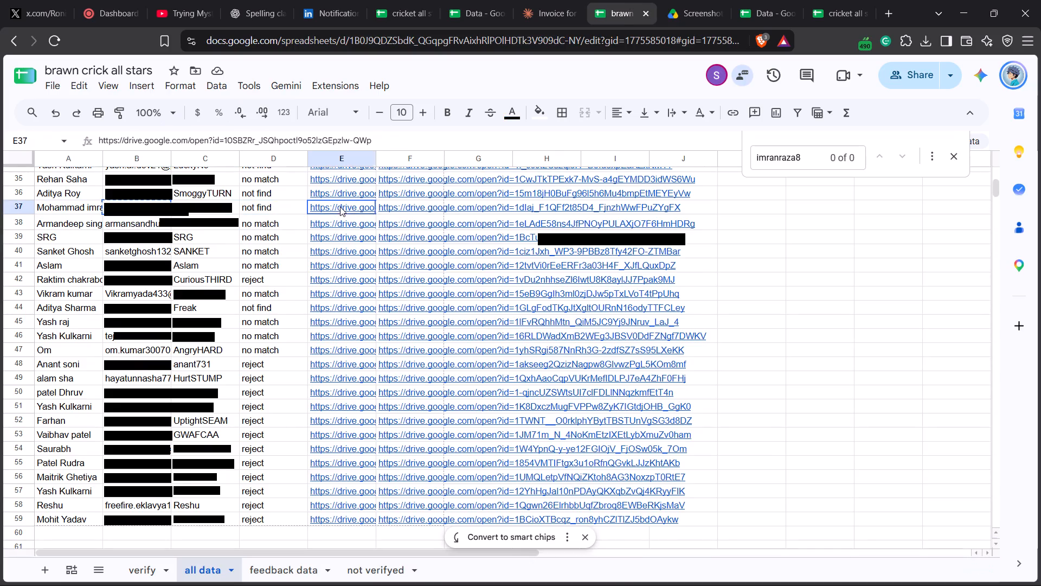
click(367, 230)
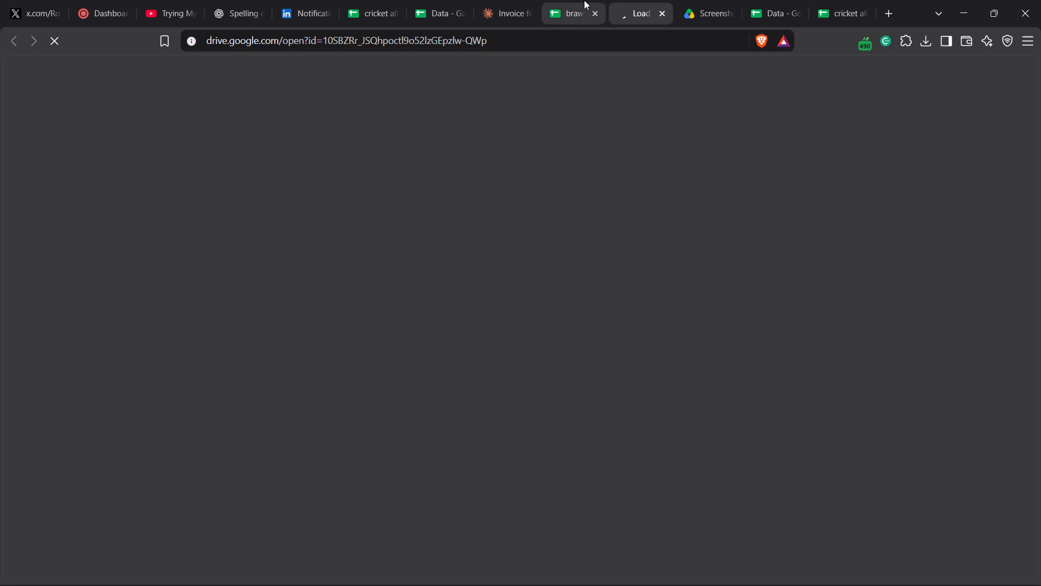
click(706, 0)
click(727, 11)
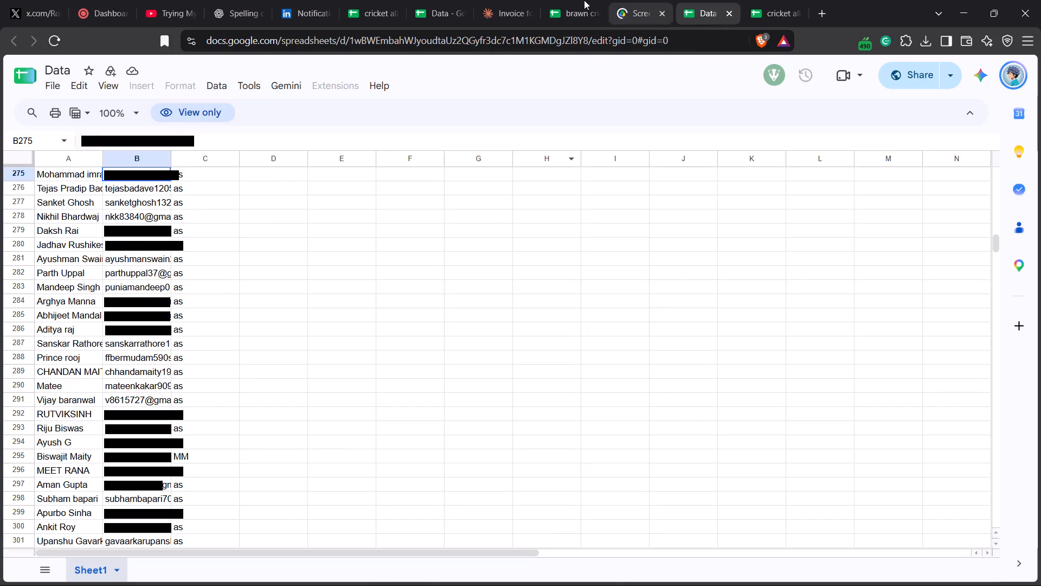
Return to "all data", review A37:D37 and search the sheet again for the copied username.
click(560, 0)
drag(288, 208, 137, 211)
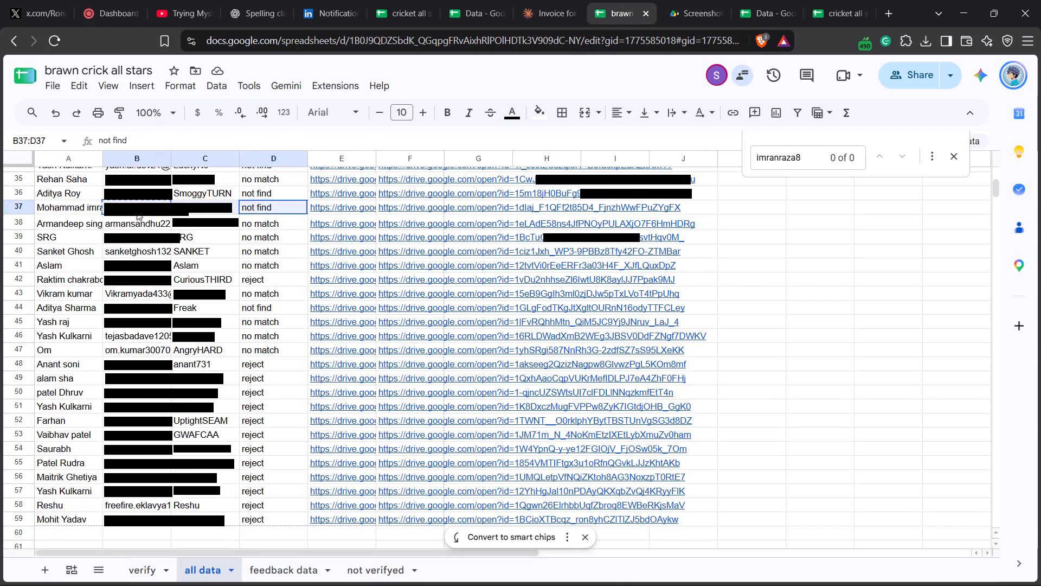
drag(137, 211, 68, 211)
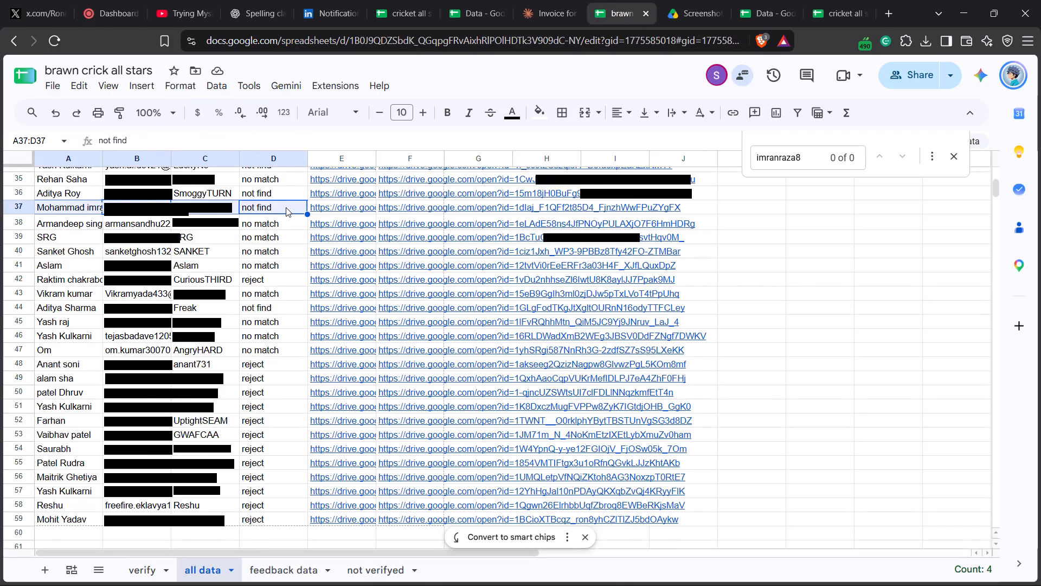
click(124, 209)
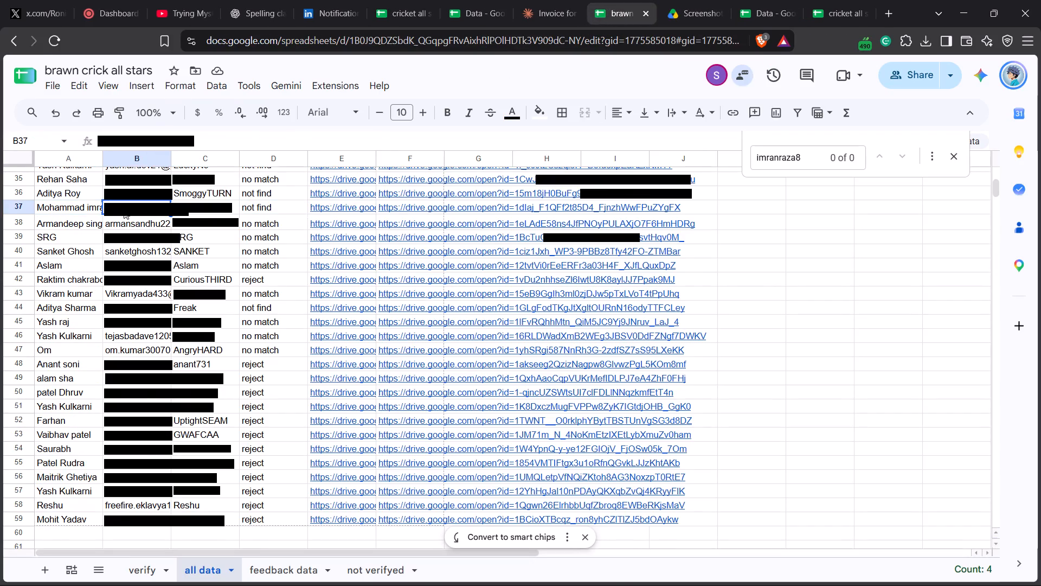
key(ctrl+f)
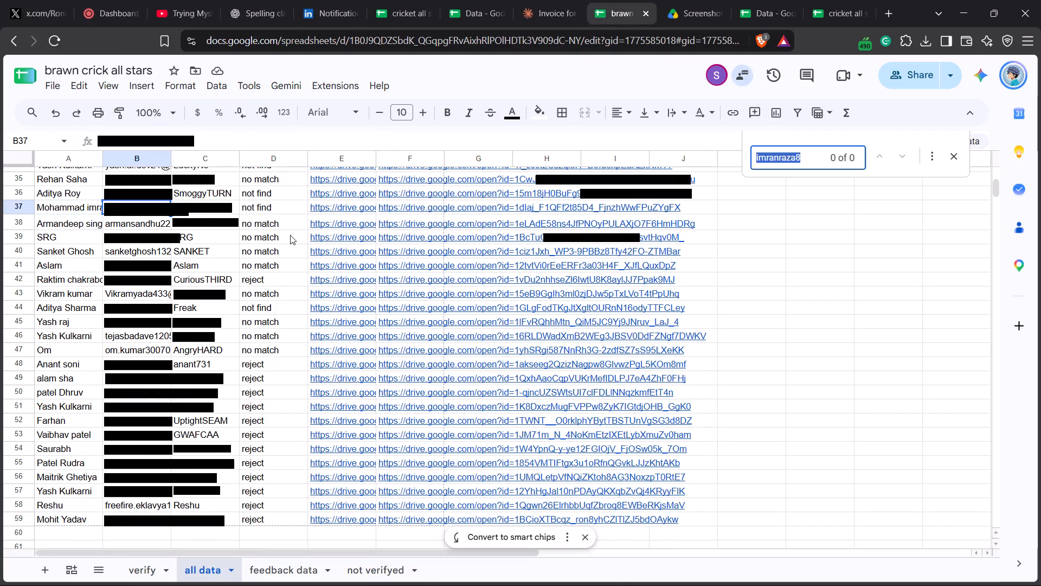
key(ctrl+v)
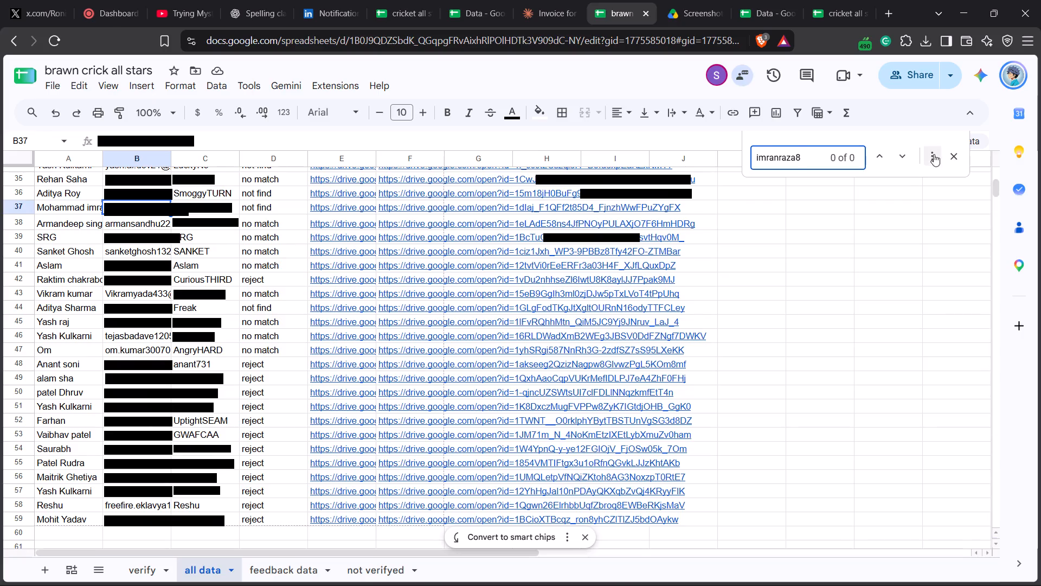
click(953, 158)
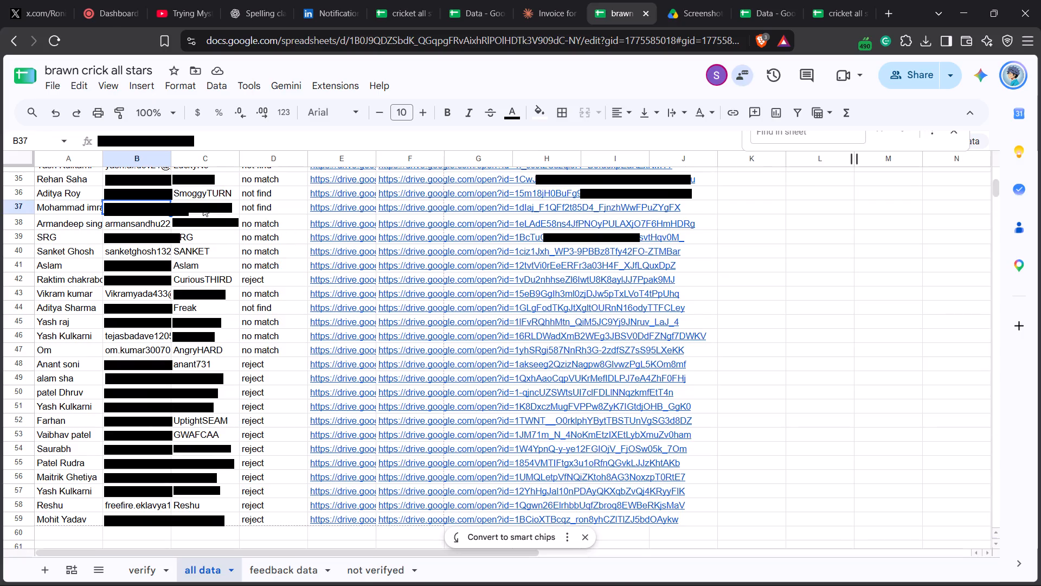
Copy the in-game name in C37 of "all data" and search Sheet1 of "cricket all stars data" for it.
click(203, 206)
key(ctrl+c)
click(759, 0)
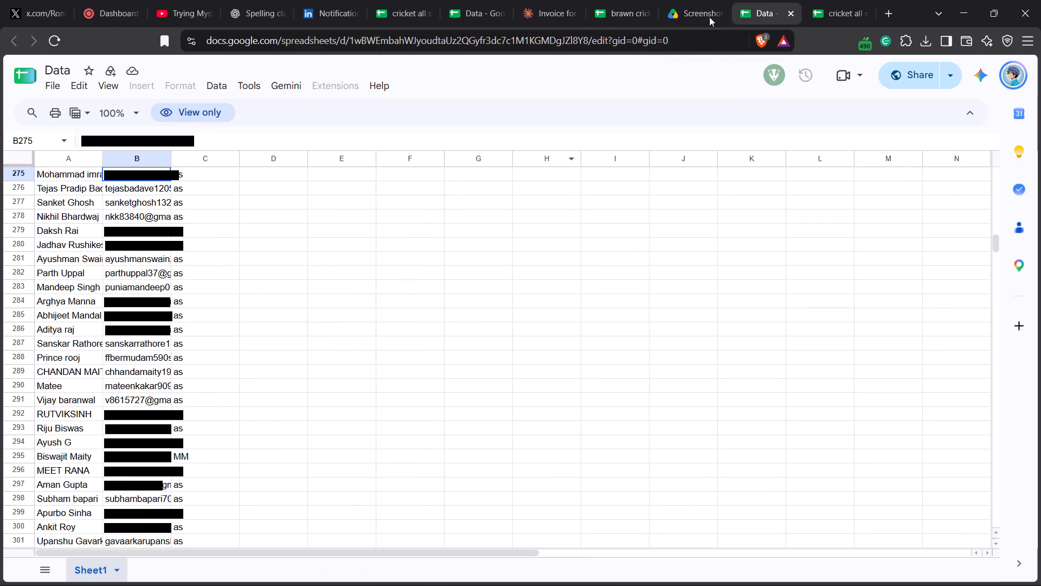
click(857, 0)
key(ctrl+f)
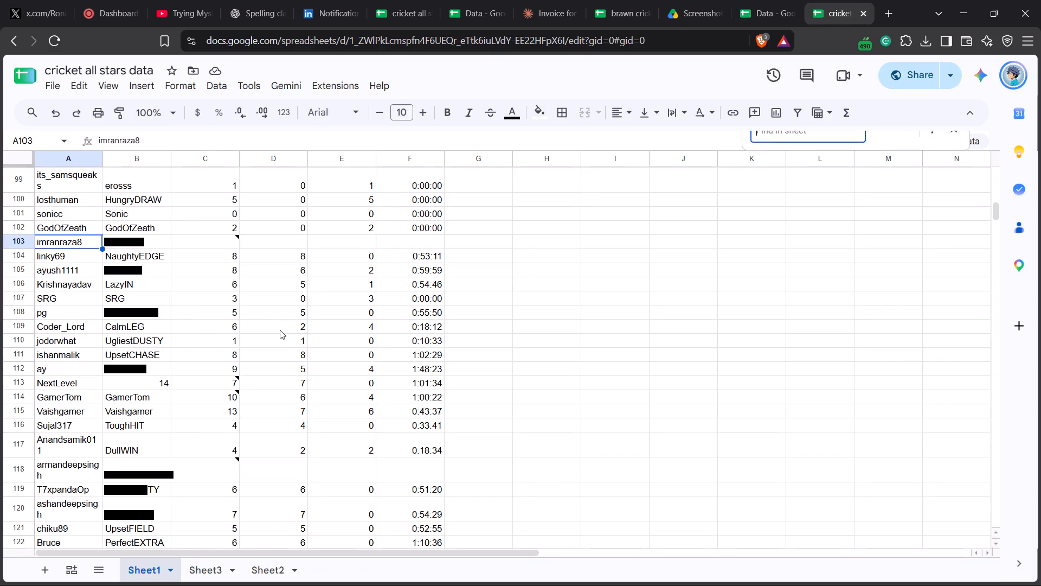
key(ctrl+v)
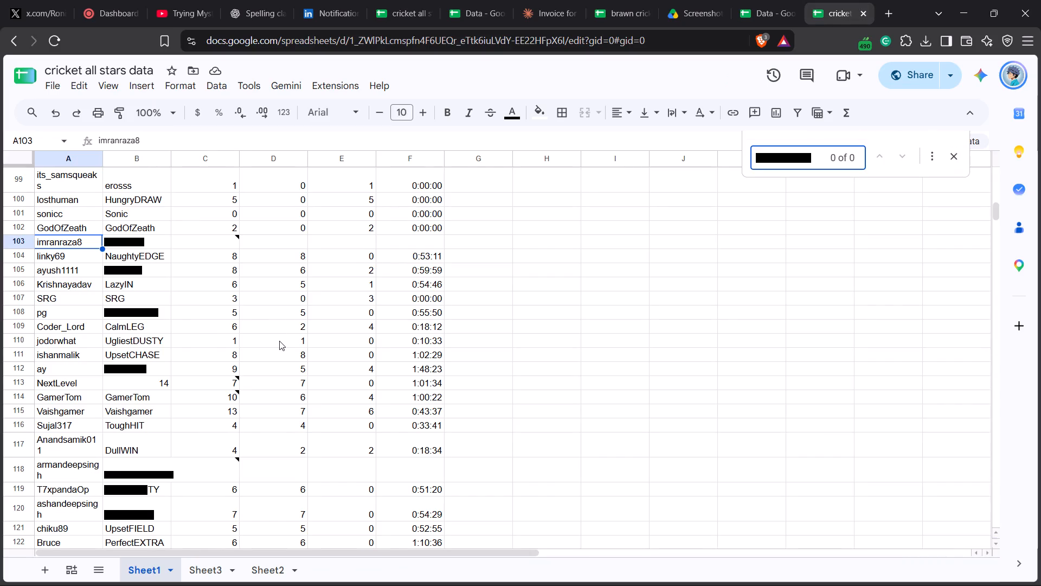
Search Sheet1 of "cricket all stars data" for the shortened term "Grumpy", close the search and minimize the window.
key(BackSpace)
key(BackSpace)
key(BackSpace)
key(BackSpace)
key(BackSpace)
key(BackSpace)
key(BackSpace)
key(BackSpace)
key(BackSpace)
key(BackSpace)
key(BackSpace)
key(BackSpace)
key(BackSpace)
key(BackSpace)
key(BackSpace)
key(BackSpace)
key(BackSpace)
key(BackSpace)
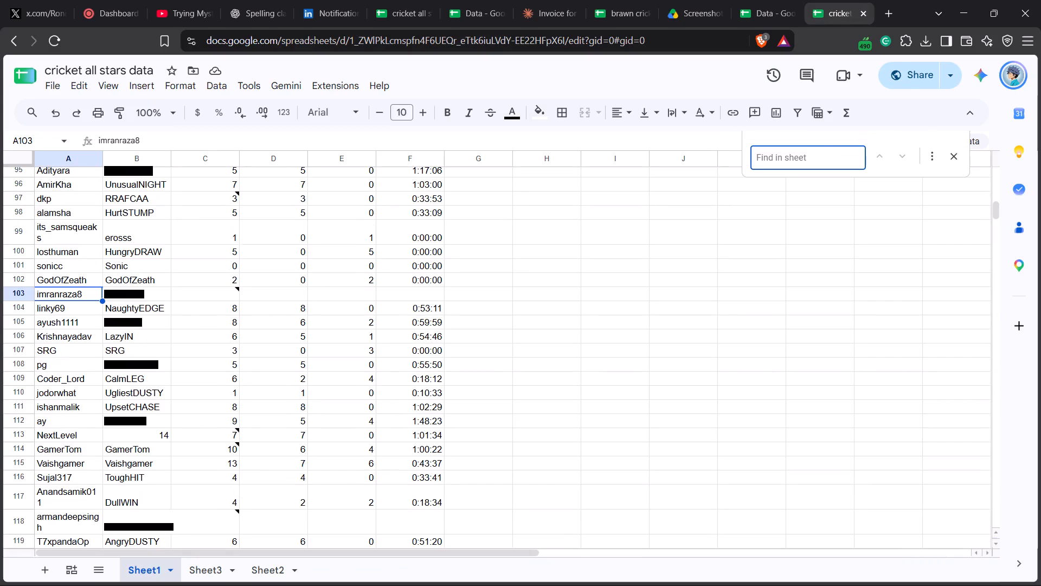
key(ctrl+v)
key(BackSpace)
key(BackSpace)
key(BackSpace)
key(BackSpace)
key(BackSpace)
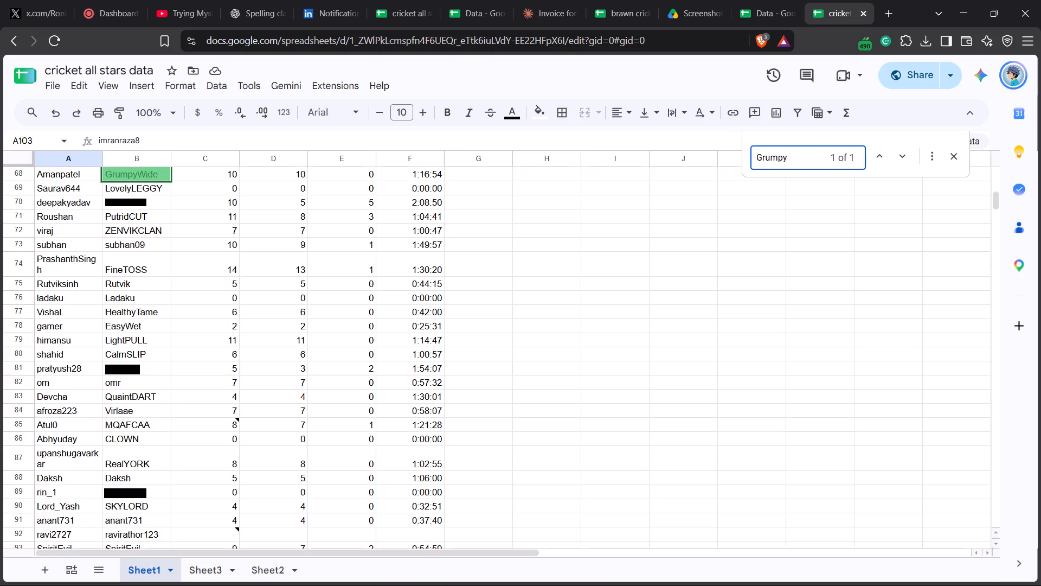
click(948, 156)
click(961, 3)
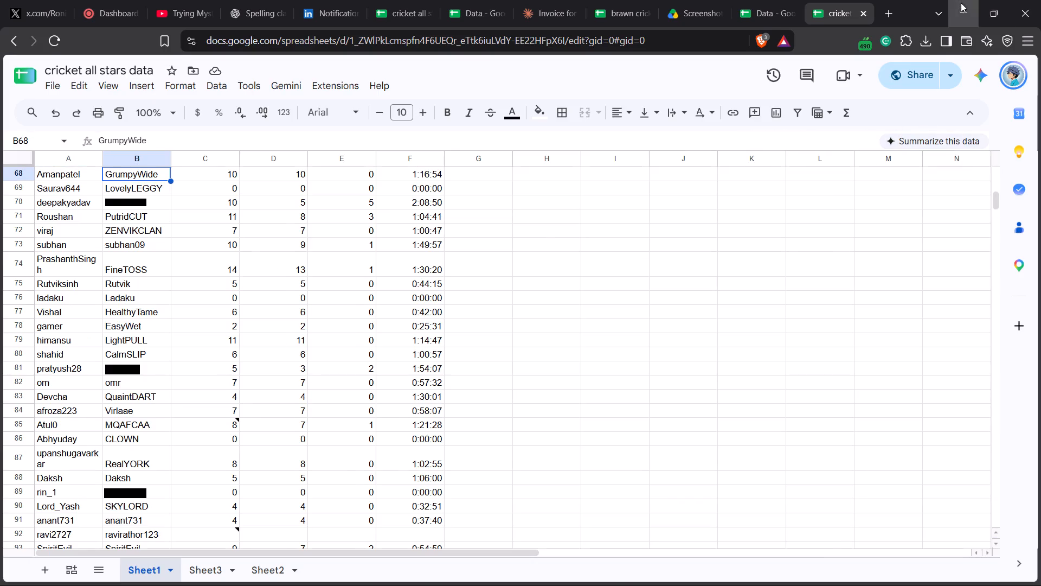
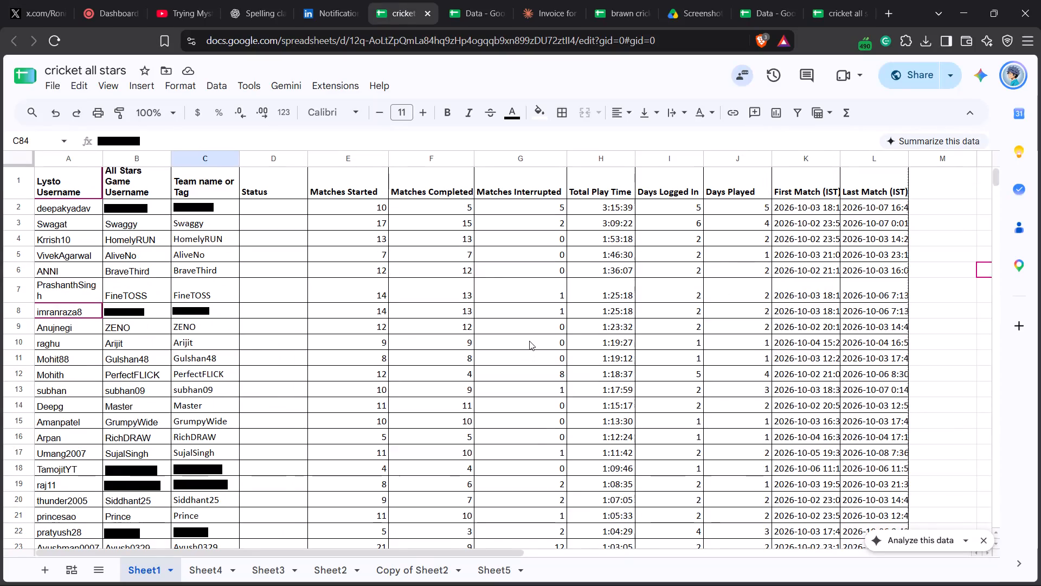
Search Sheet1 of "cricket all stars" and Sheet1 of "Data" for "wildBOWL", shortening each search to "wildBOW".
key(ctrl+f)
key(ctrl+v)
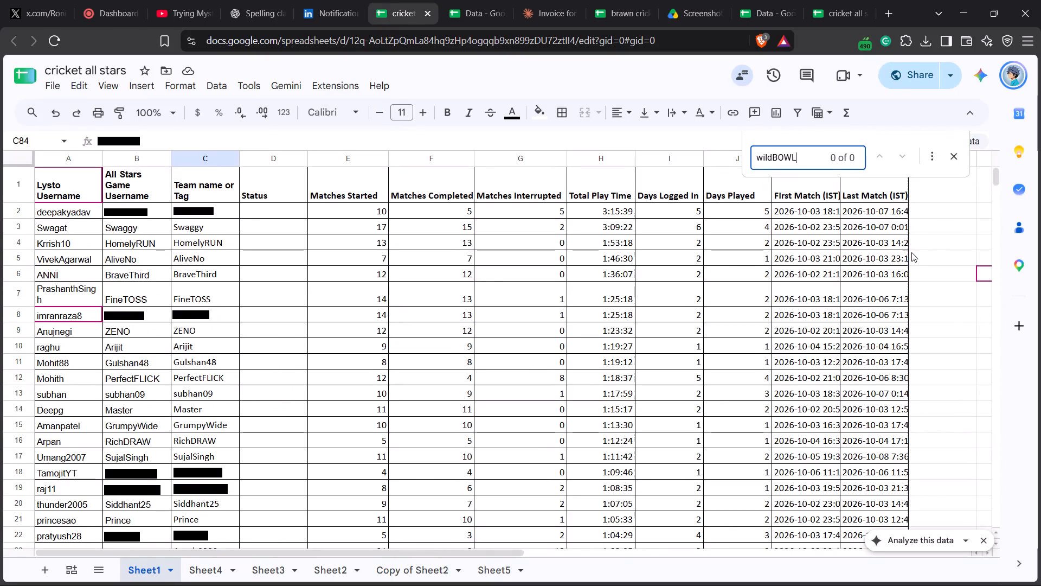
key(BackSpace)
click(950, 154)
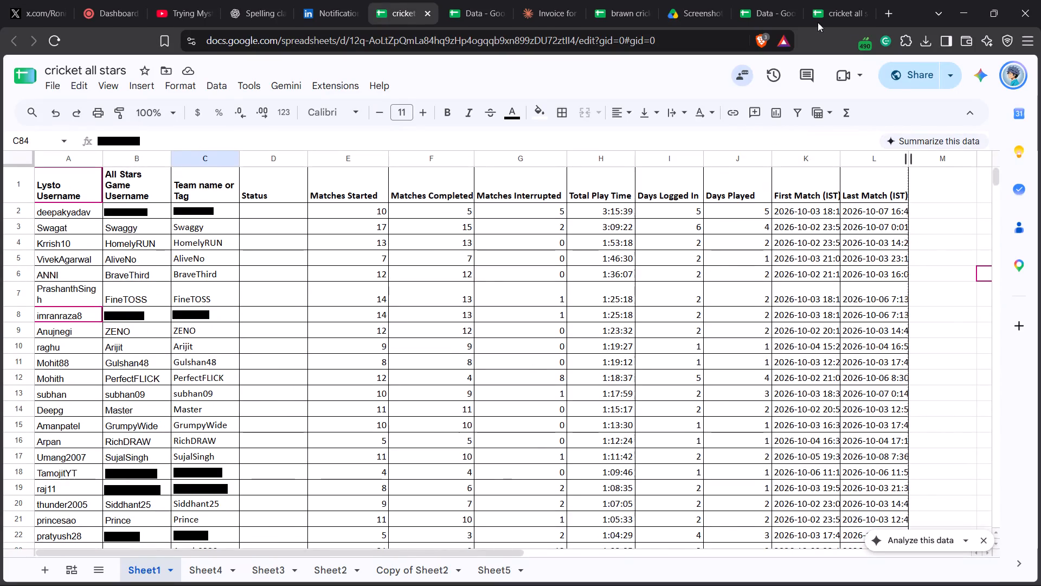
click(774, 0)
key(ctrl+f)
key(ctrl+v)
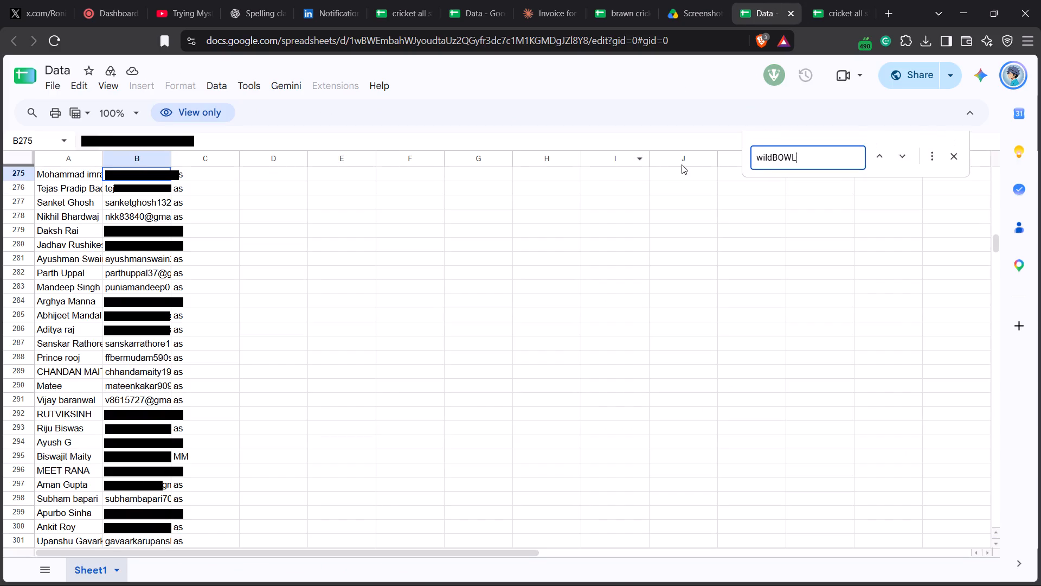
key(BackSpace)
Search Sheet1 of "cricket all stars data" for "wildBOW", broadening the search to "wi".
click(852, 0)
scroll(311, 348, up, 6)
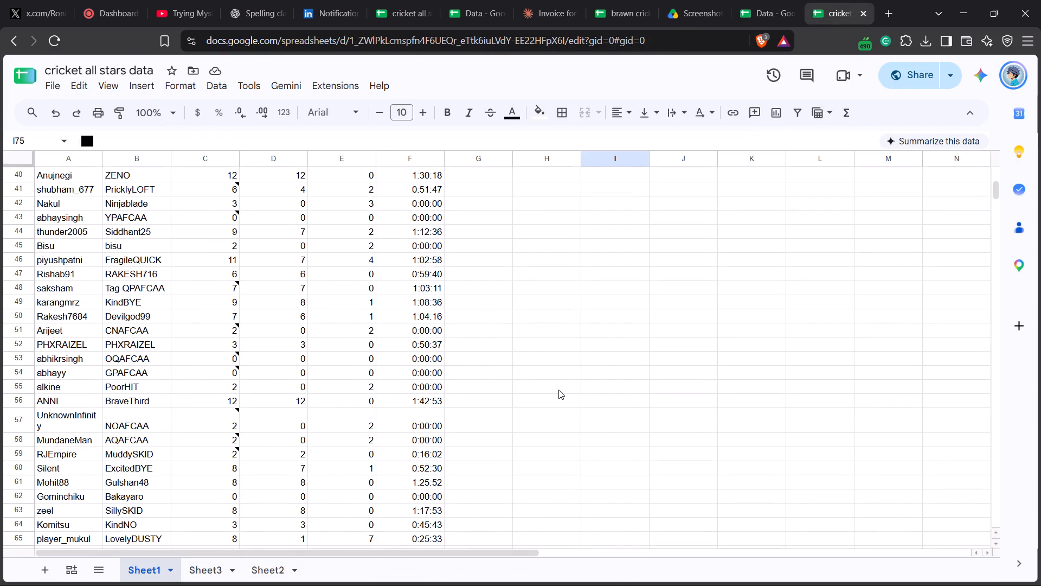
key(ctrl+f)
key(ctrl+v)
key(BackSpace)
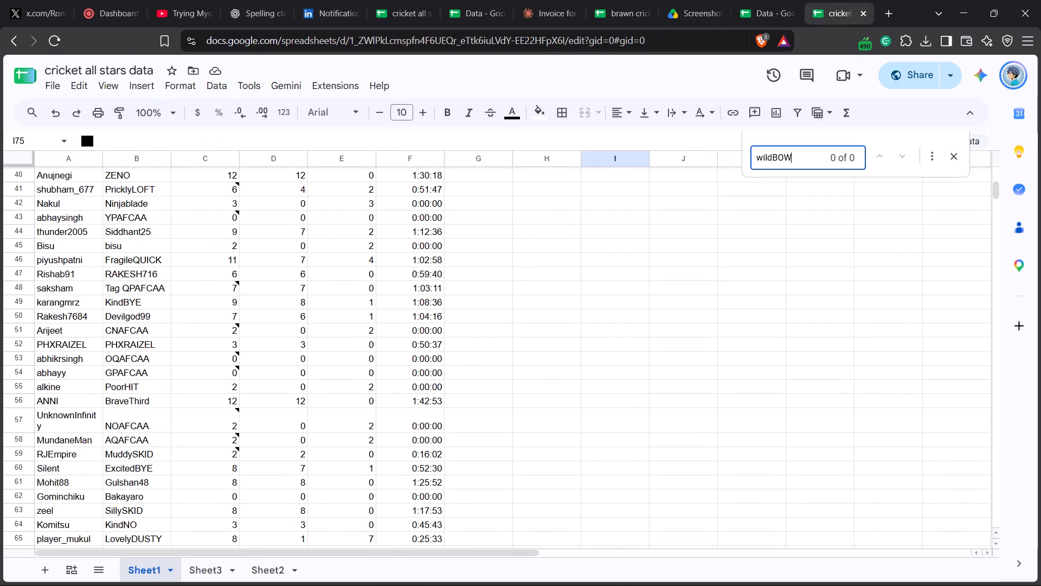
key(BackSpace)
key(BackSpace)
key(BackSpace)
key(BackSpace)
key(BackSpace)
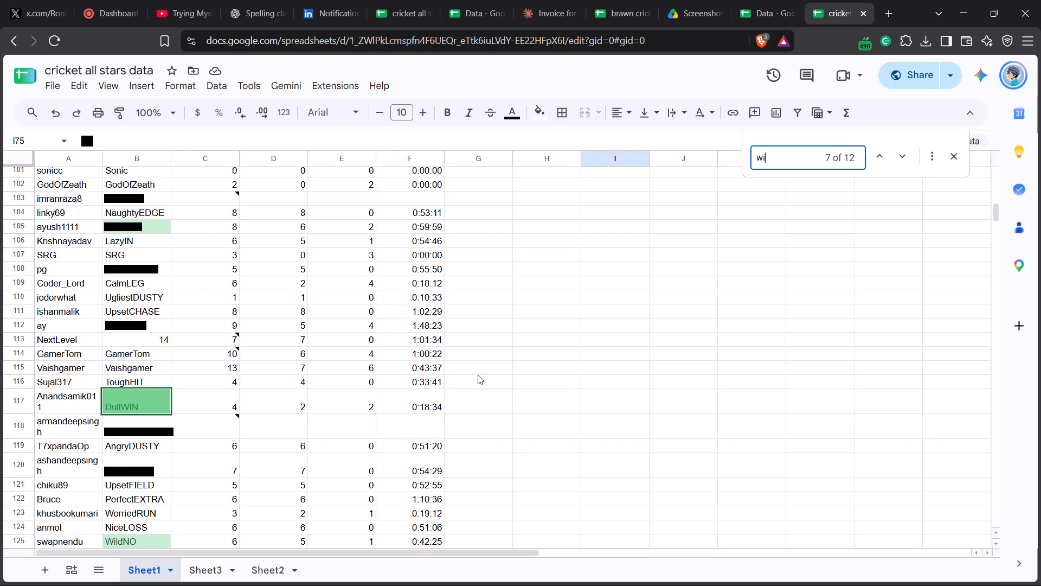
click(961, 154)
click(959, 153)
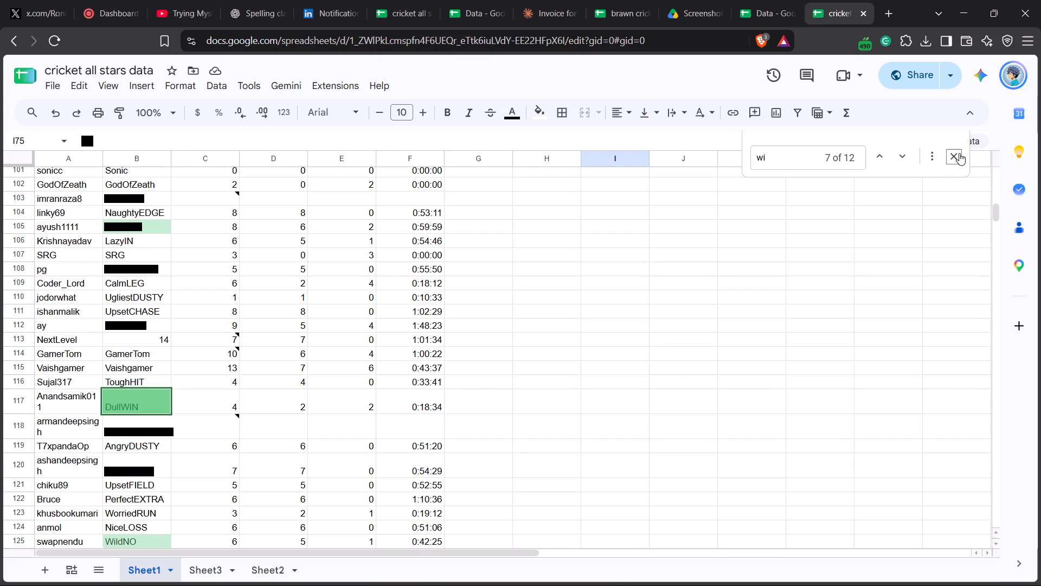
Search Sheet1 of "cricket all stars data" for "arju", check the game username in B33, and copy the Lysto username in A33.
key(ctrl+f)
text(arju)
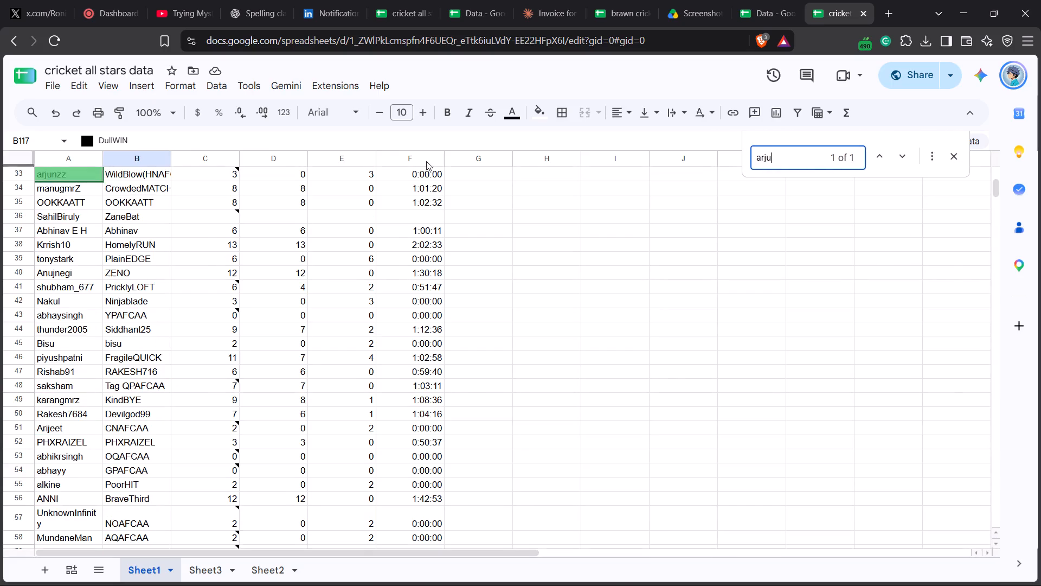
scroll(220, 251, up, 1)
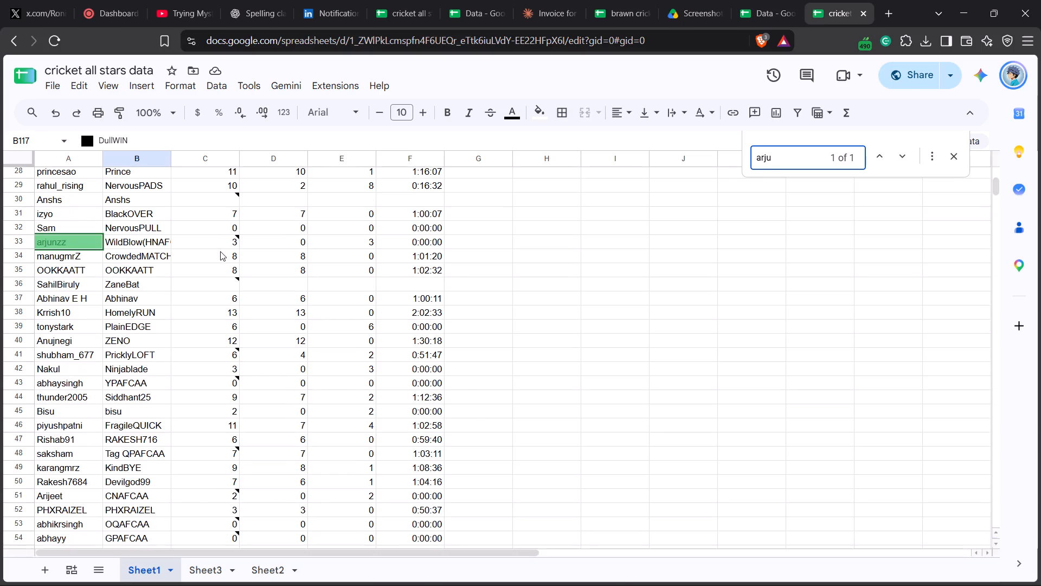
click(133, 247)
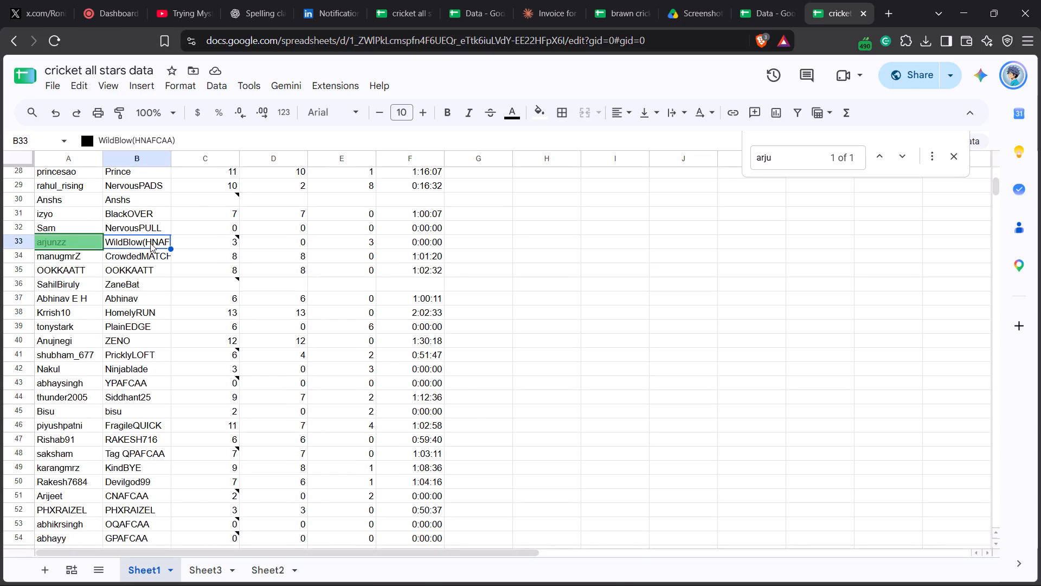
click(60, 244)
key(ctrl+c)
click(776, 0)
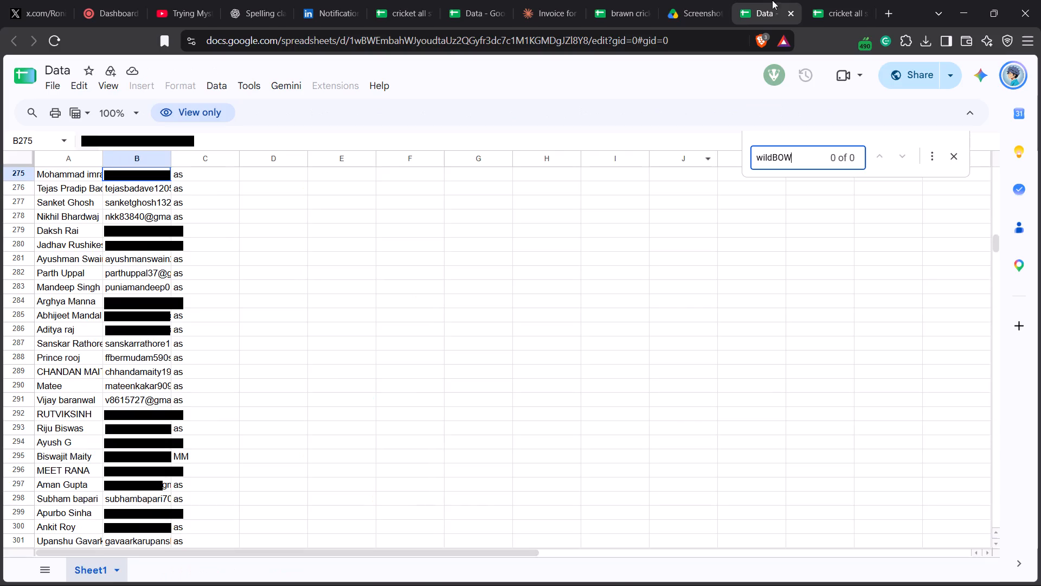
key(ctrl+f)
key(ctrl+v)
click(949, 160)
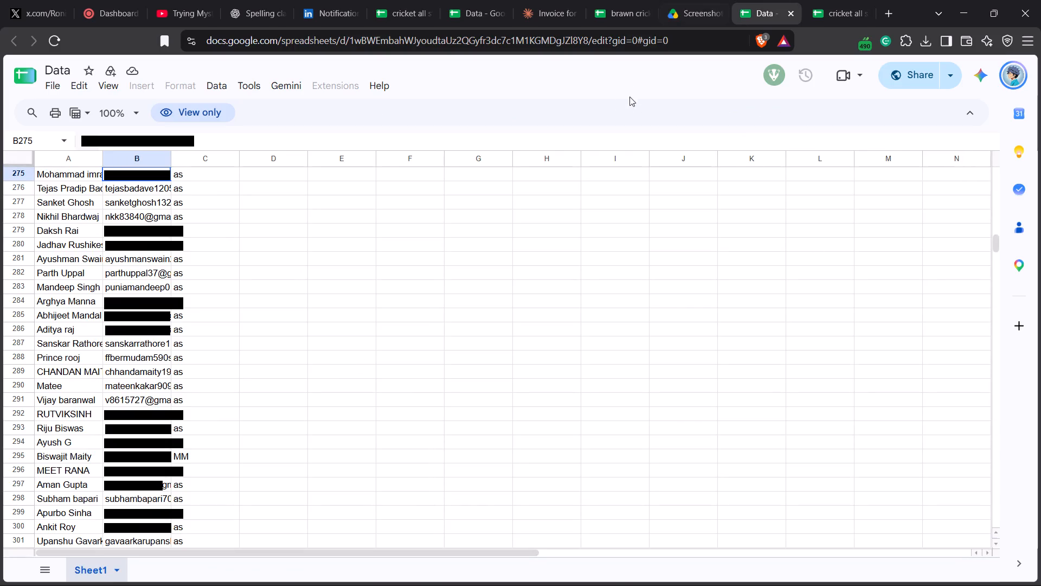
click(640, 0)
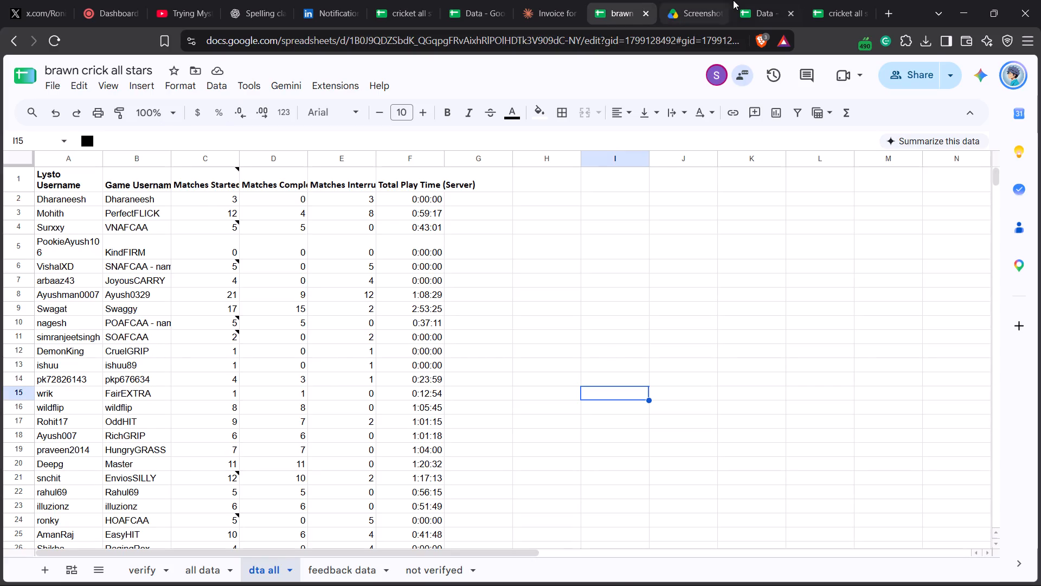
click(851, 0)
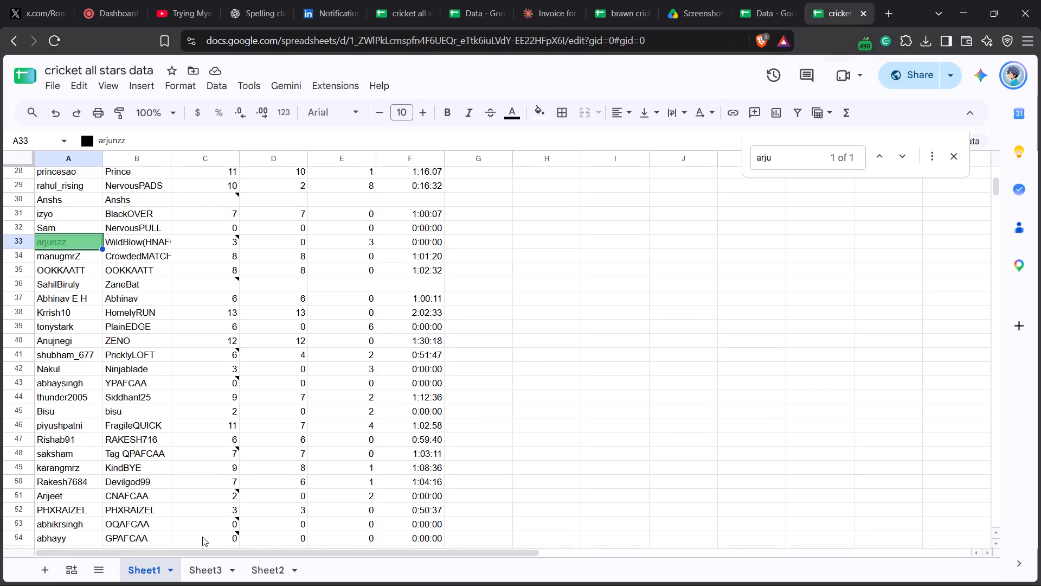
click(213, 572)
key(ctrl+f)
key(ctrl+v)
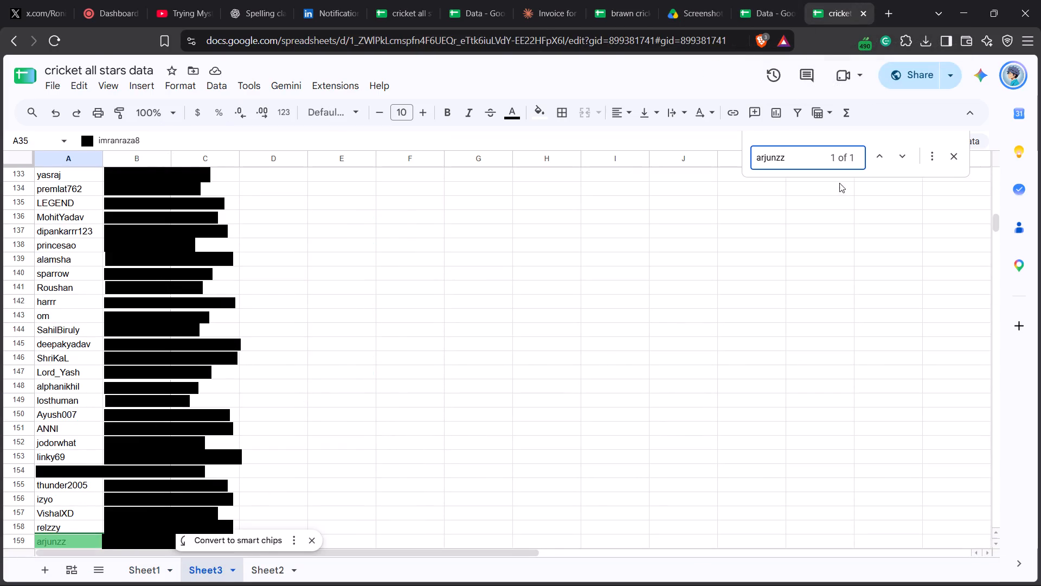
scroll(220, 402, down, 1)
click(145, 477)
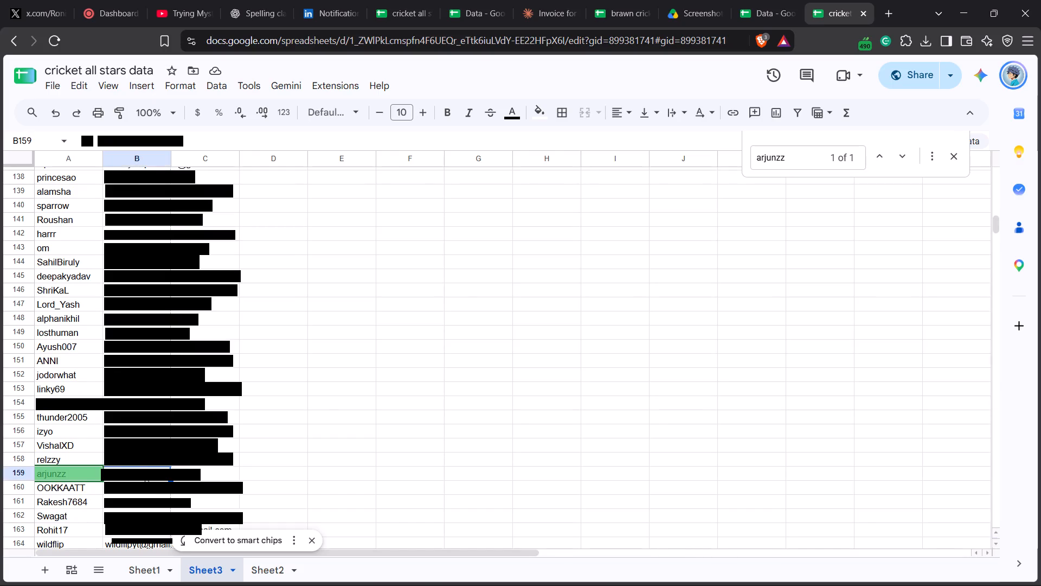
key(ctrl+c)
Search Sheet1 of "cricket all stars" and Sheet1 of "Data" for the copied email, examining the matching rows in "Data".
click(411, 0)
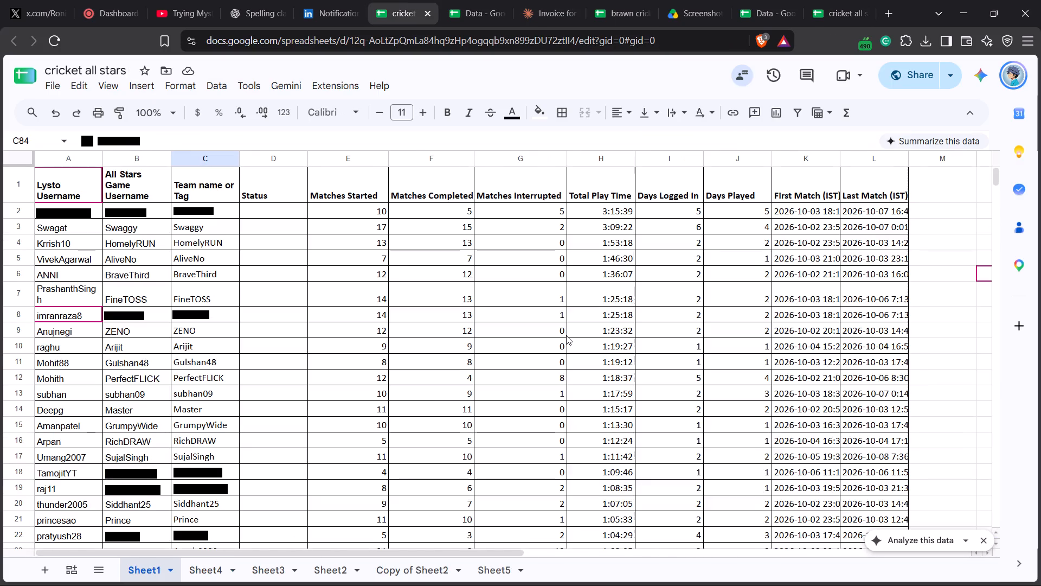
key(ctrl+f)
key(ctrl+v)
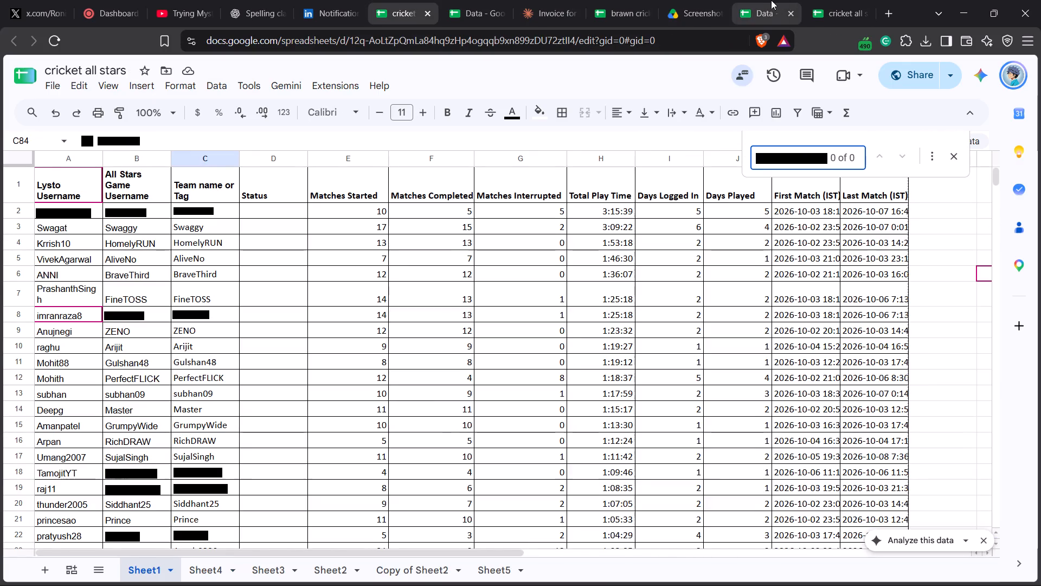
click(762, 0)
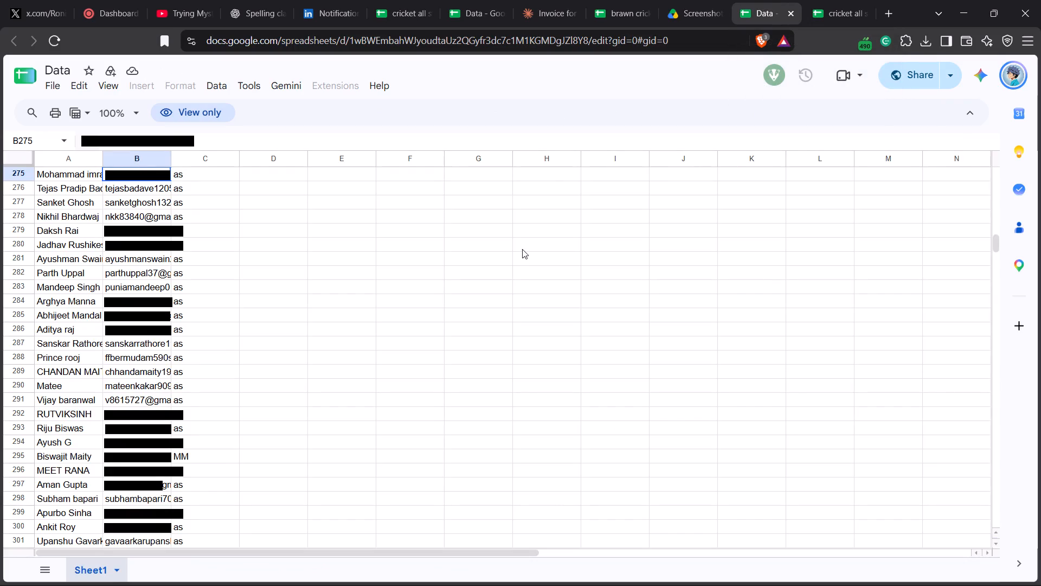
key(ctrl+f)
key(ctrl+v)
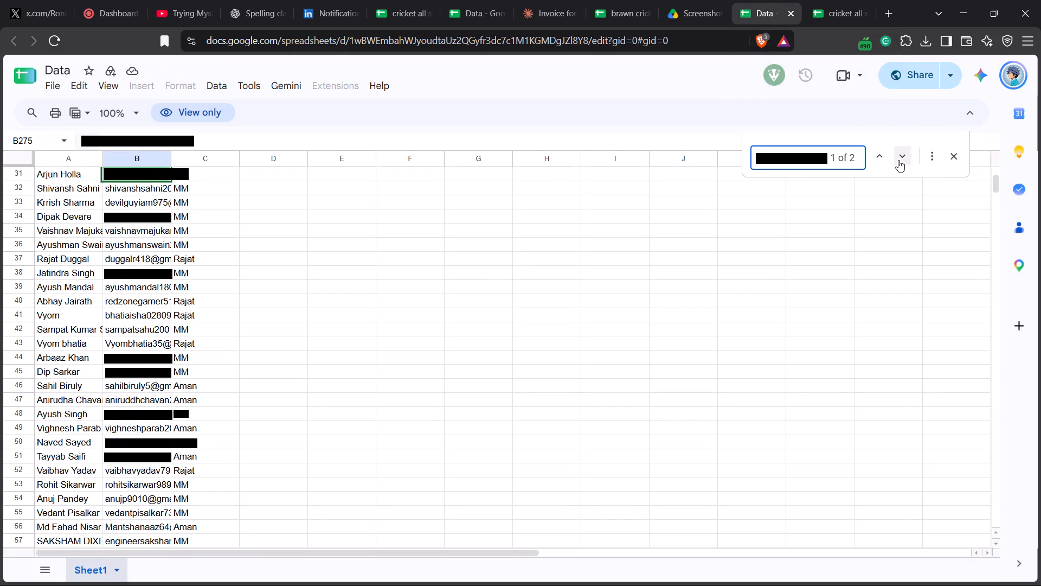
click(875, 156)
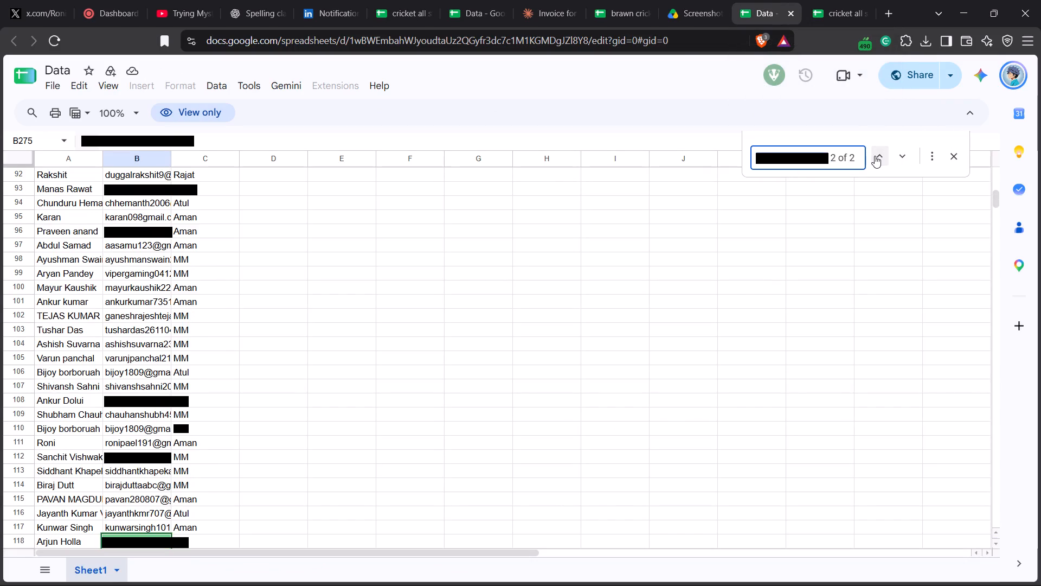
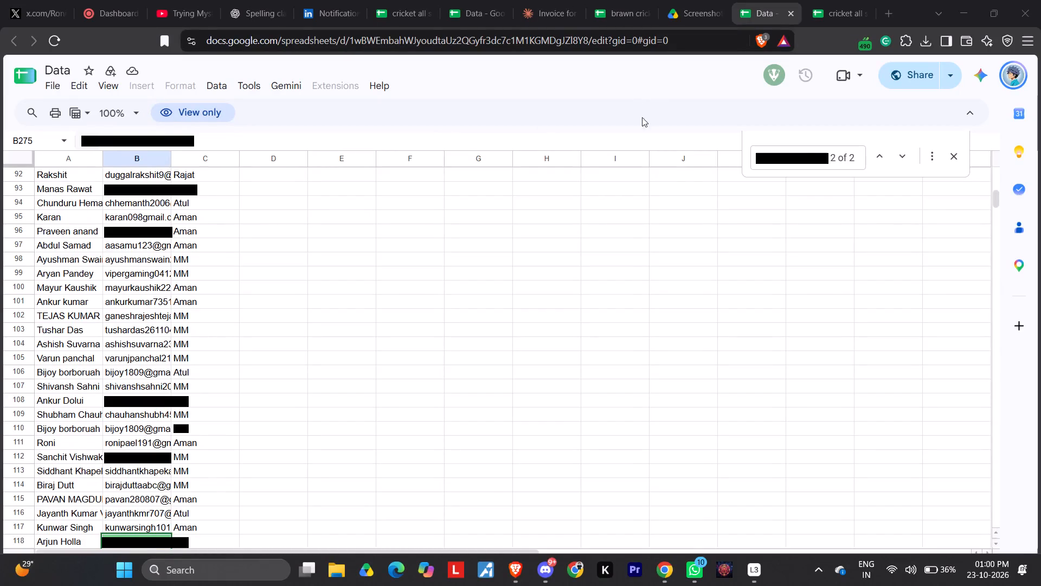
Search Sheet1 of "Data" again and Sheet3 of "cricket all stars data" for the copied email.
click(949, 157)
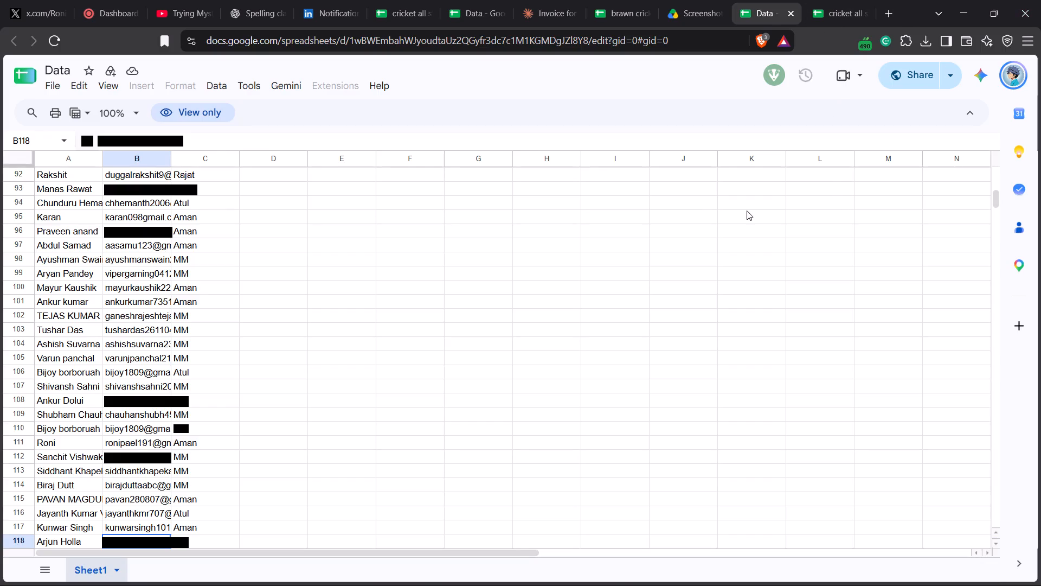
key(ctrl+f)
key(ctrl+v)
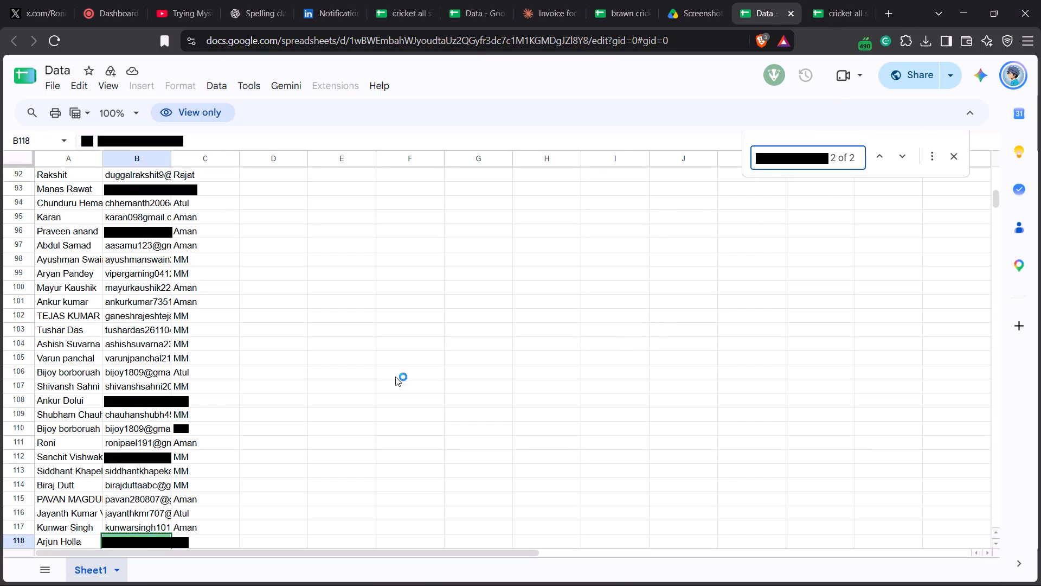
scroll(112, 372, down, 2)
click(864, 0)
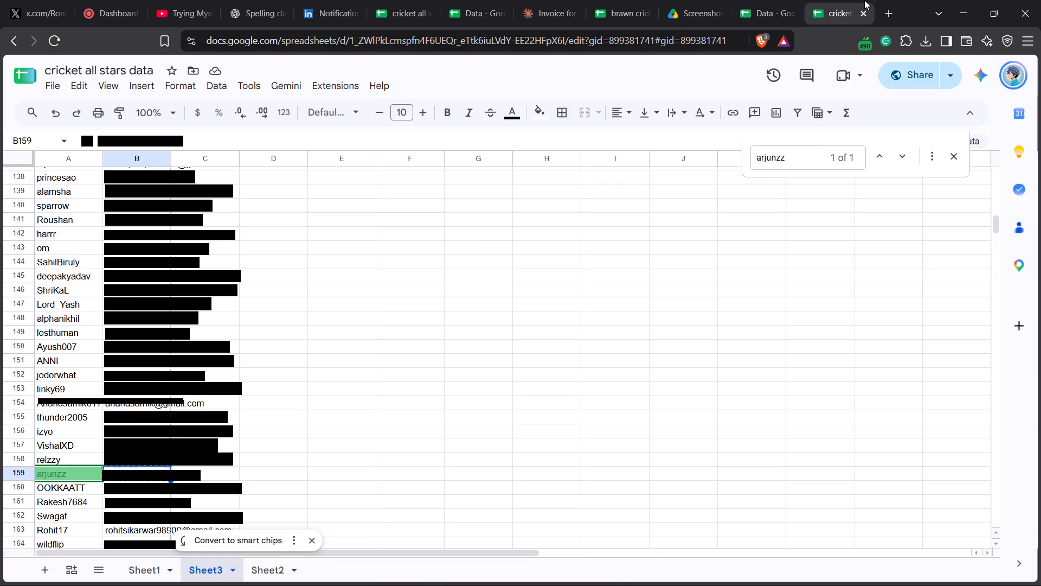
key(ctrl+f)
key(ctrl+v)
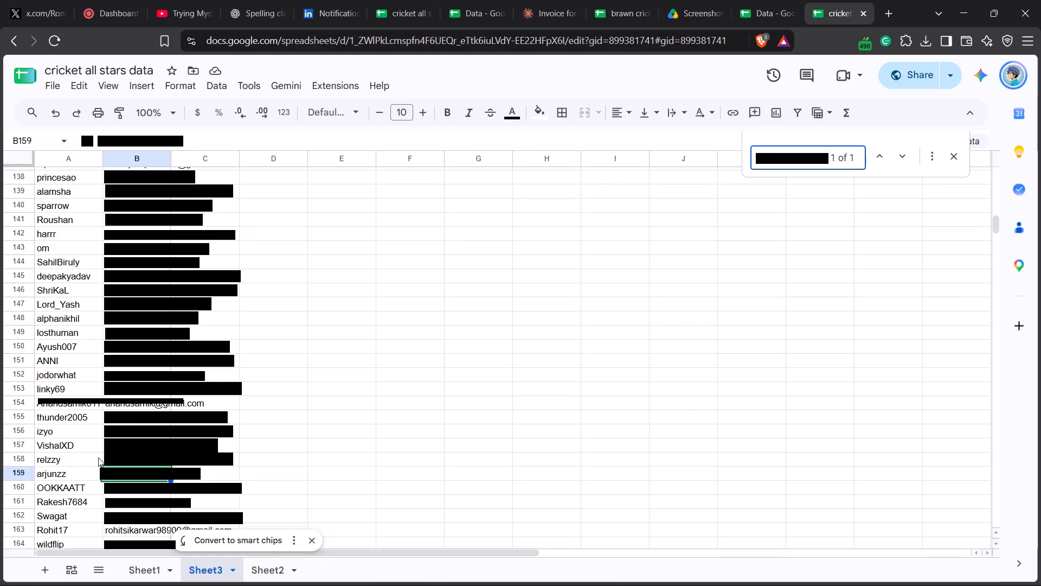
Copy the username in A159 of Sheet3 and find it in Sheet1 of "cricket all stars", examining its row's team name, status and match columns.
click(58, 471)
key(ctrl+c)
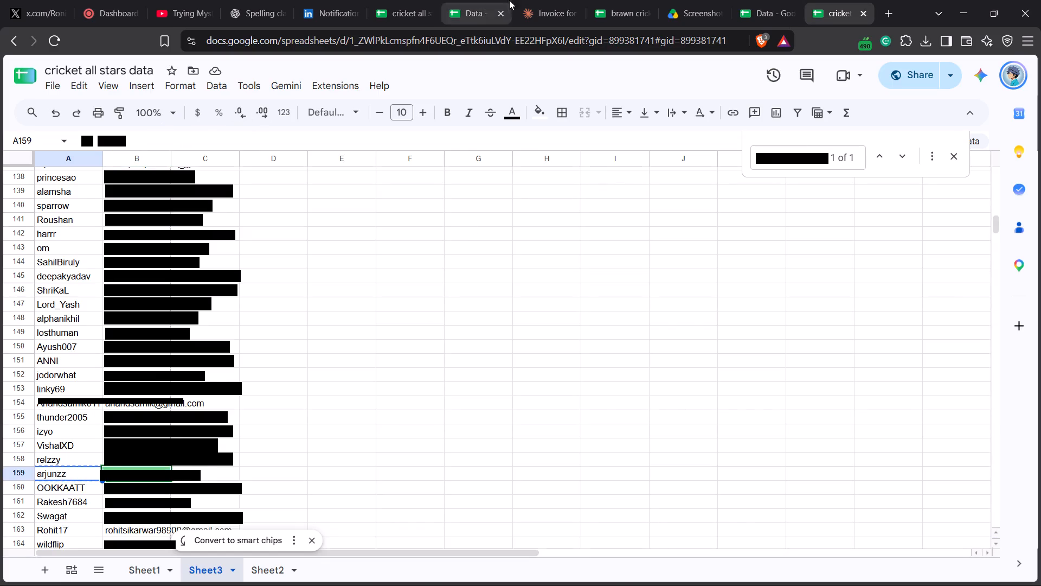
click(424, 0)
key(ctrl+f)
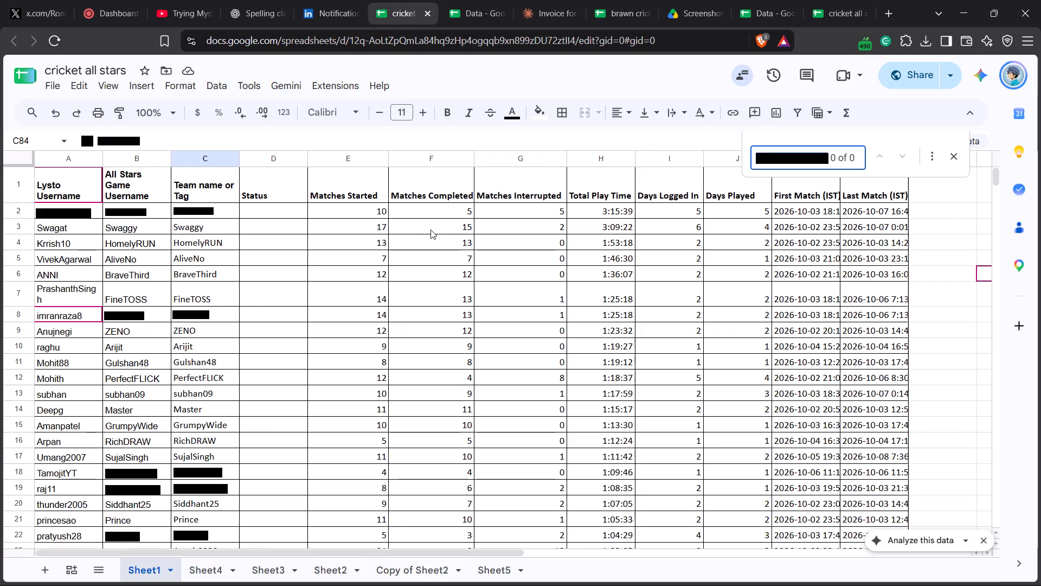
key(ctrl+v)
scroll(285, 344, down, 1)
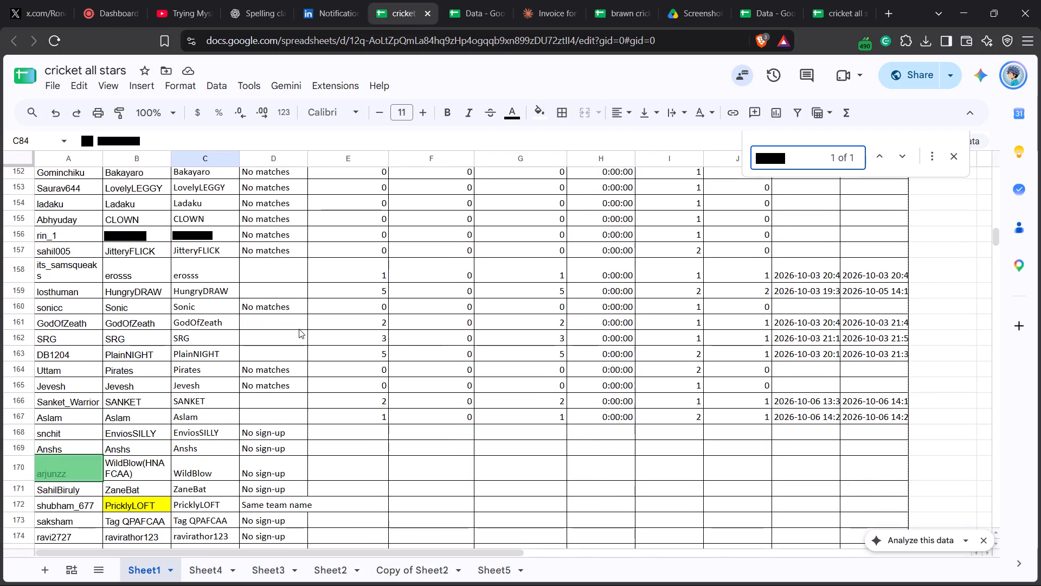
drag(142, 472, 588, 495)
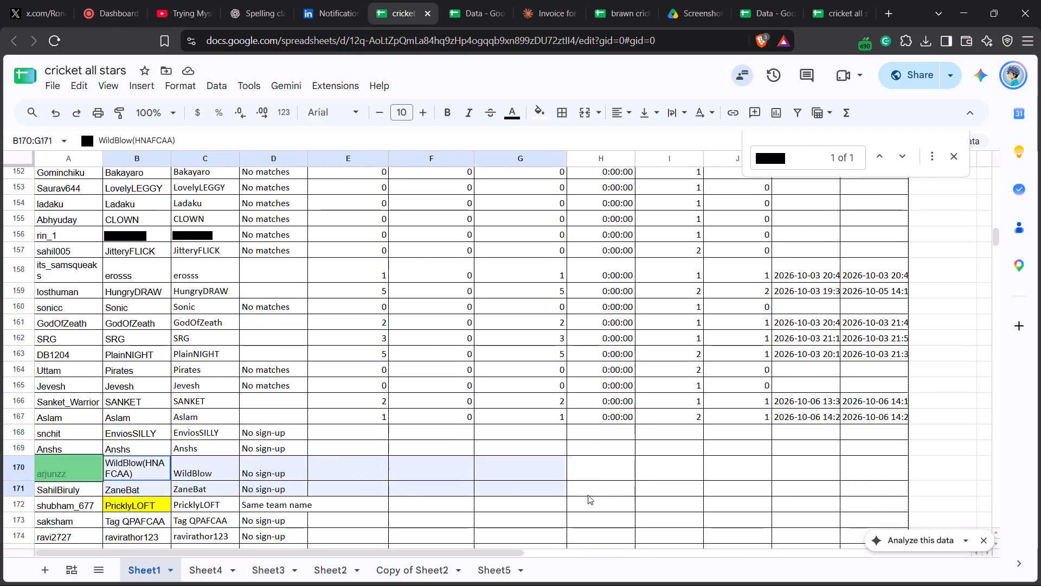
drag(588, 495, 890, 471)
click(756, 0)
click(815, 0)
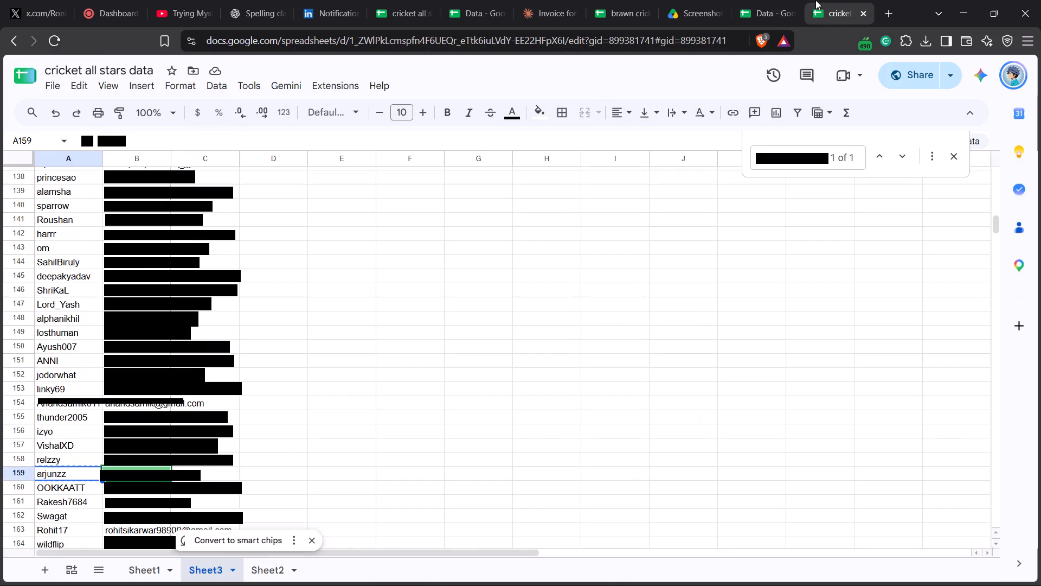
click(134, 563)
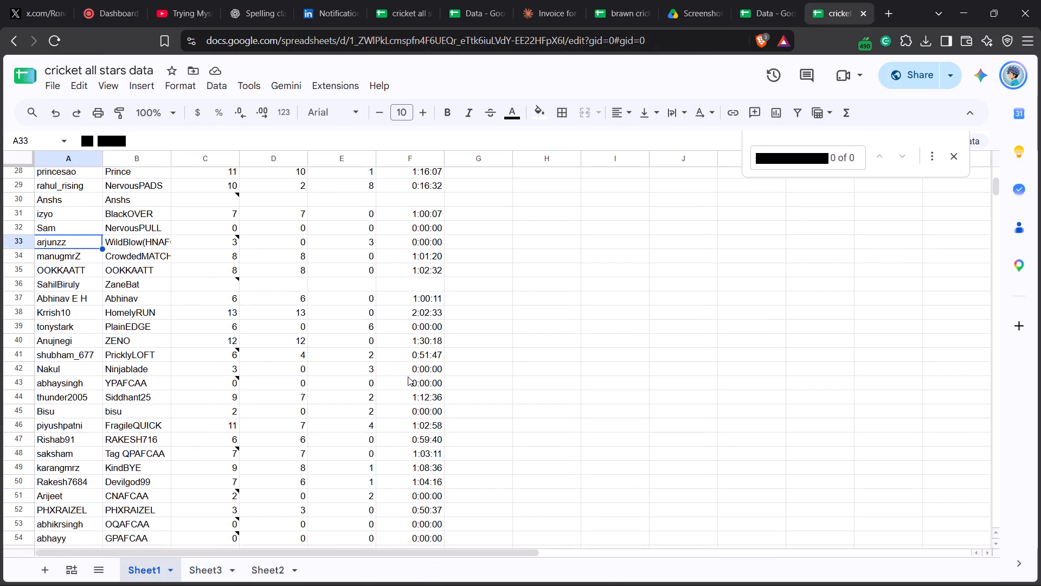
key(ctrl+f)
key(ctrl+v)
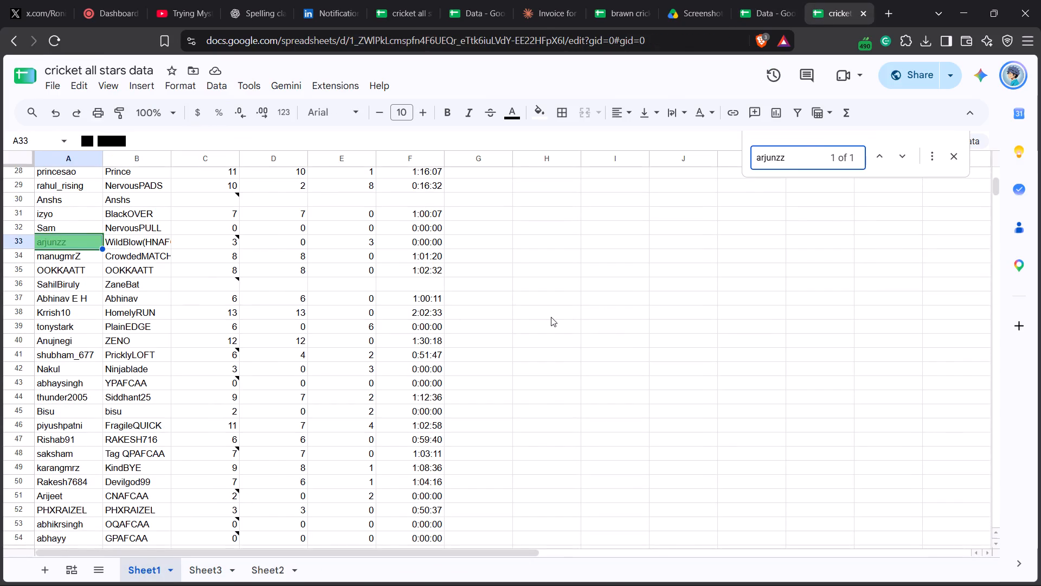
drag(438, 241, 172, 251)
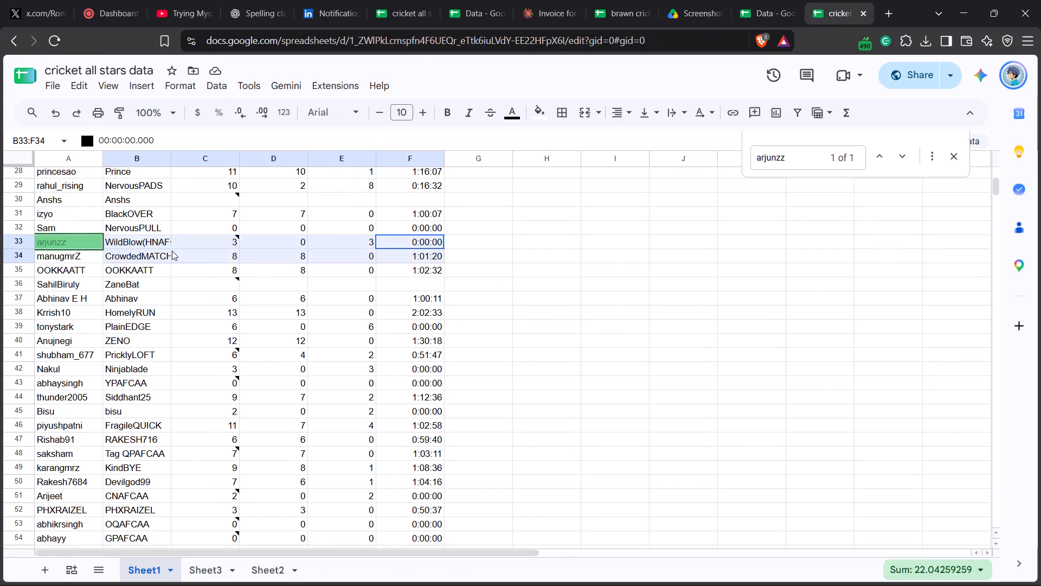
drag(172, 251, 169, 243)
click(229, 242)
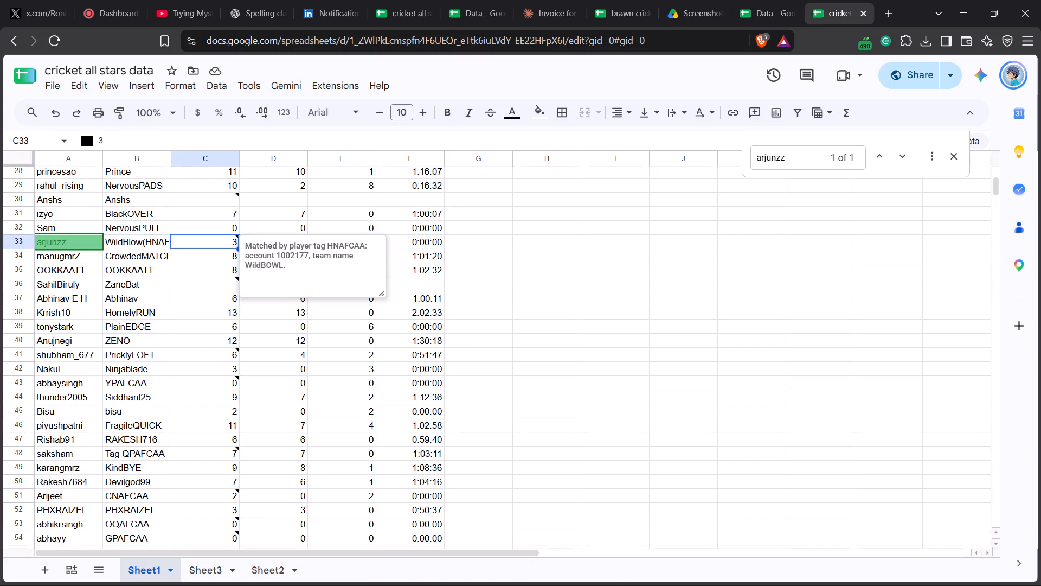
Read the source note on the Matches Started header in C1 of Sheet1.
scroll(310, 282, up, 9)
click(640, 313)
scroll(467, 327, up, 6)
scroll(468, 327, down, 1)
scroll(468, 327, up, 10)
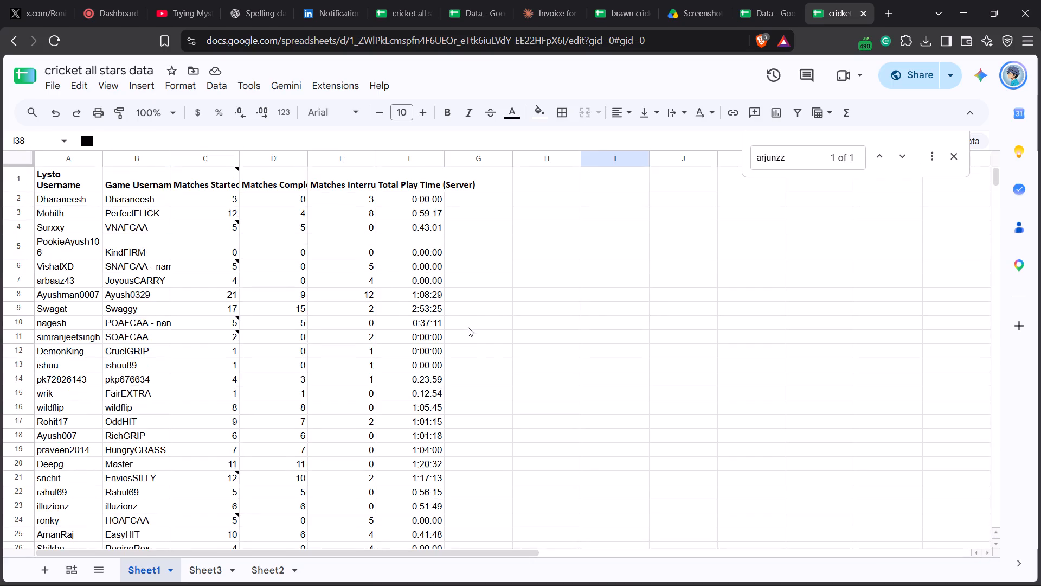
click(188, 179)
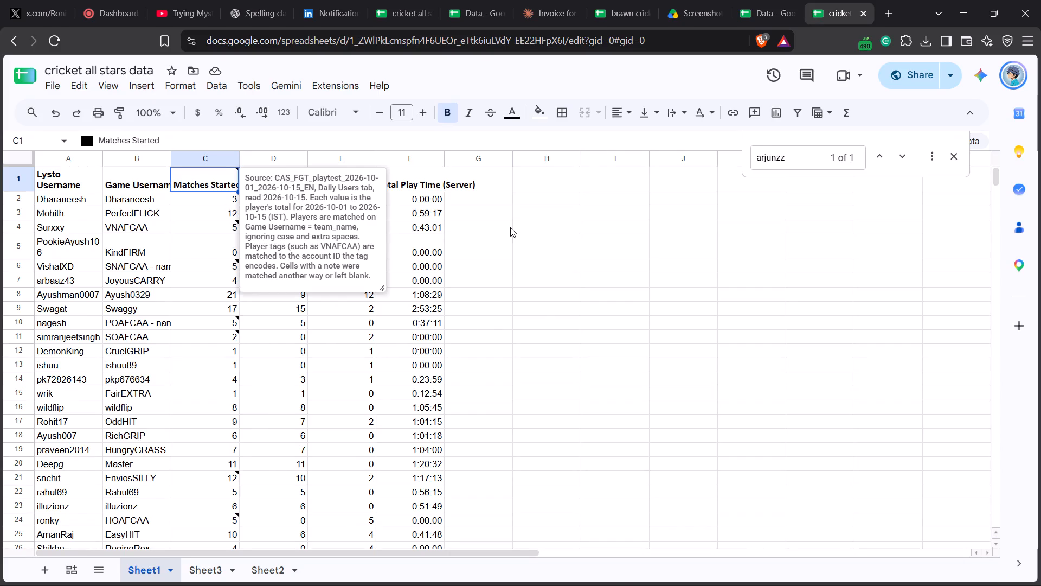
click(510, 227)
scroll(634, 314, down, 7)
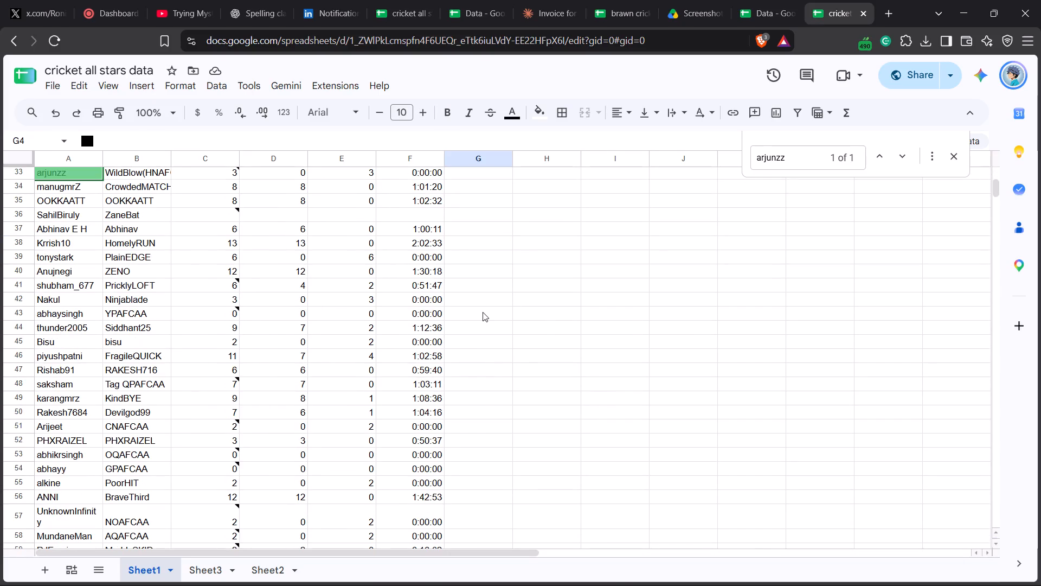
scroll(483, 312, up, 1)
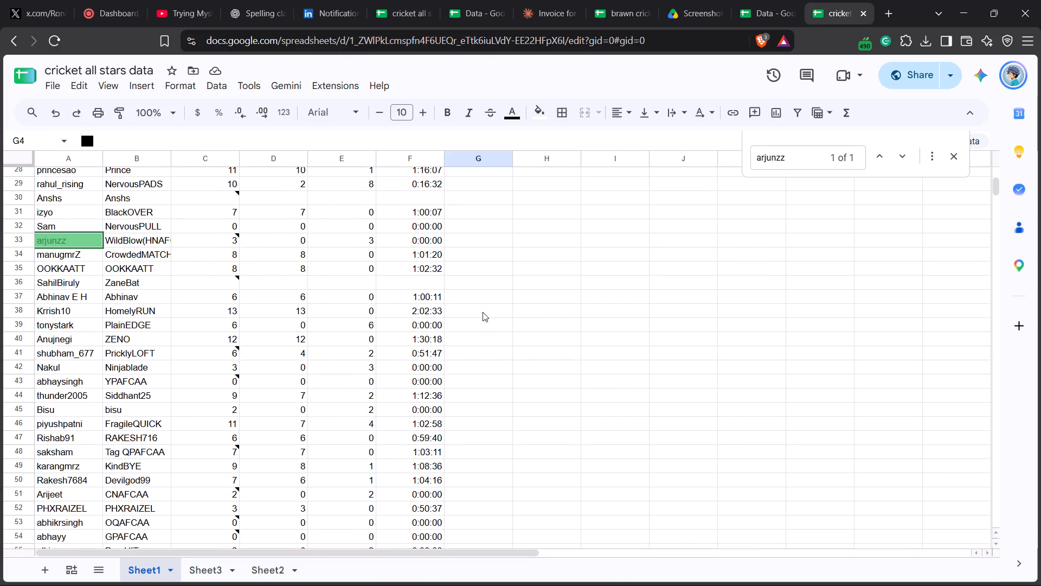
key(Print)
drag(0, 228, 440, 266)
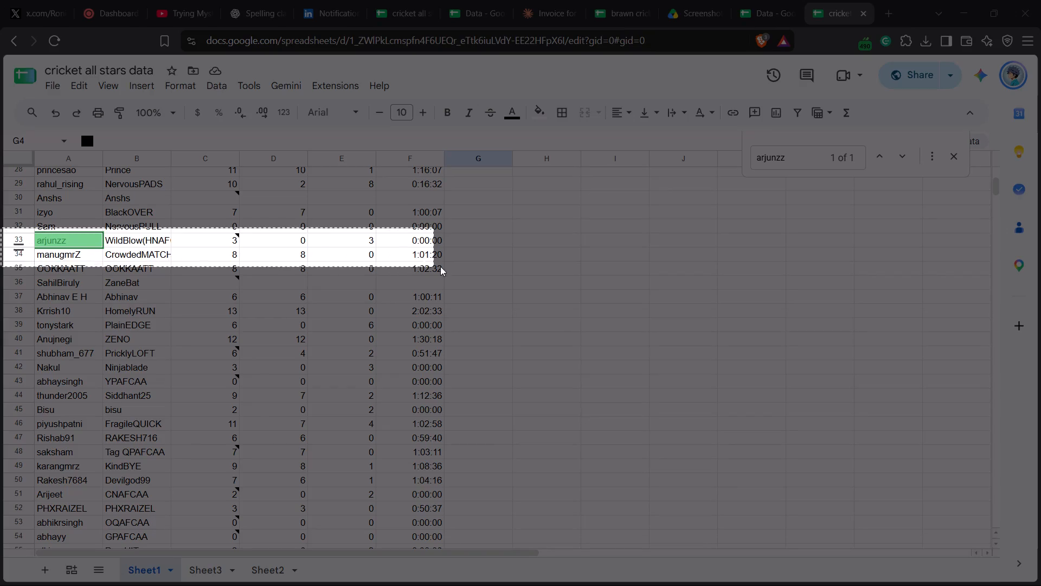
drag(440, 266, 512, 251)
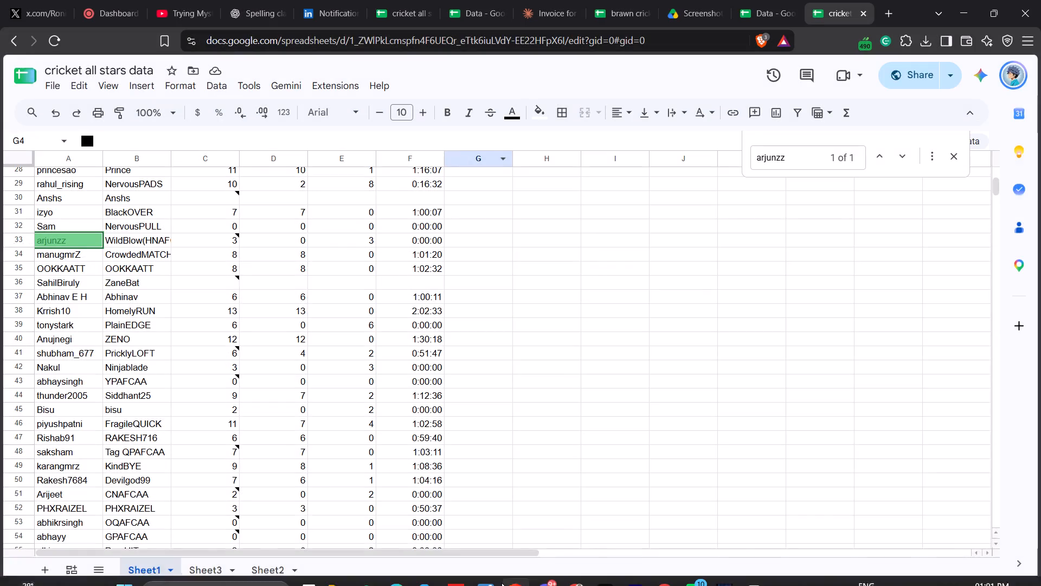